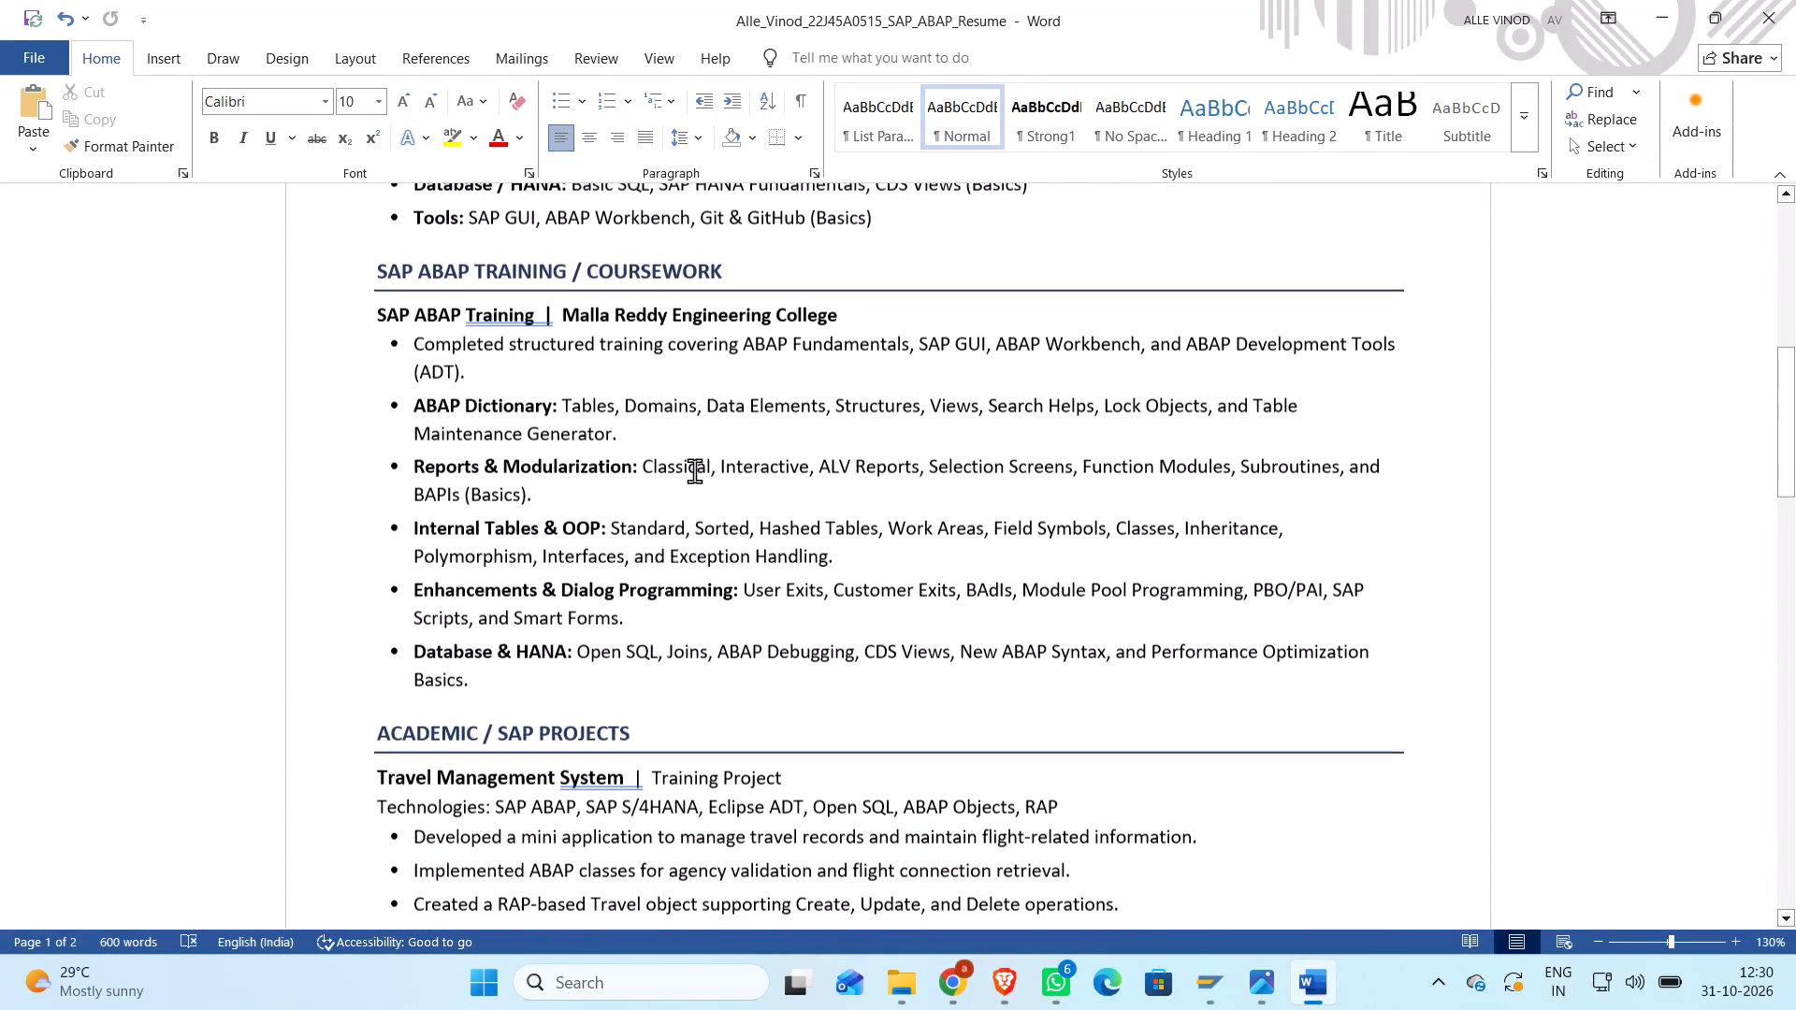
Review the resume from the SAP ABAP training and coursework section through the academic and SAP projects.
scroll(694, 470, down, 1)
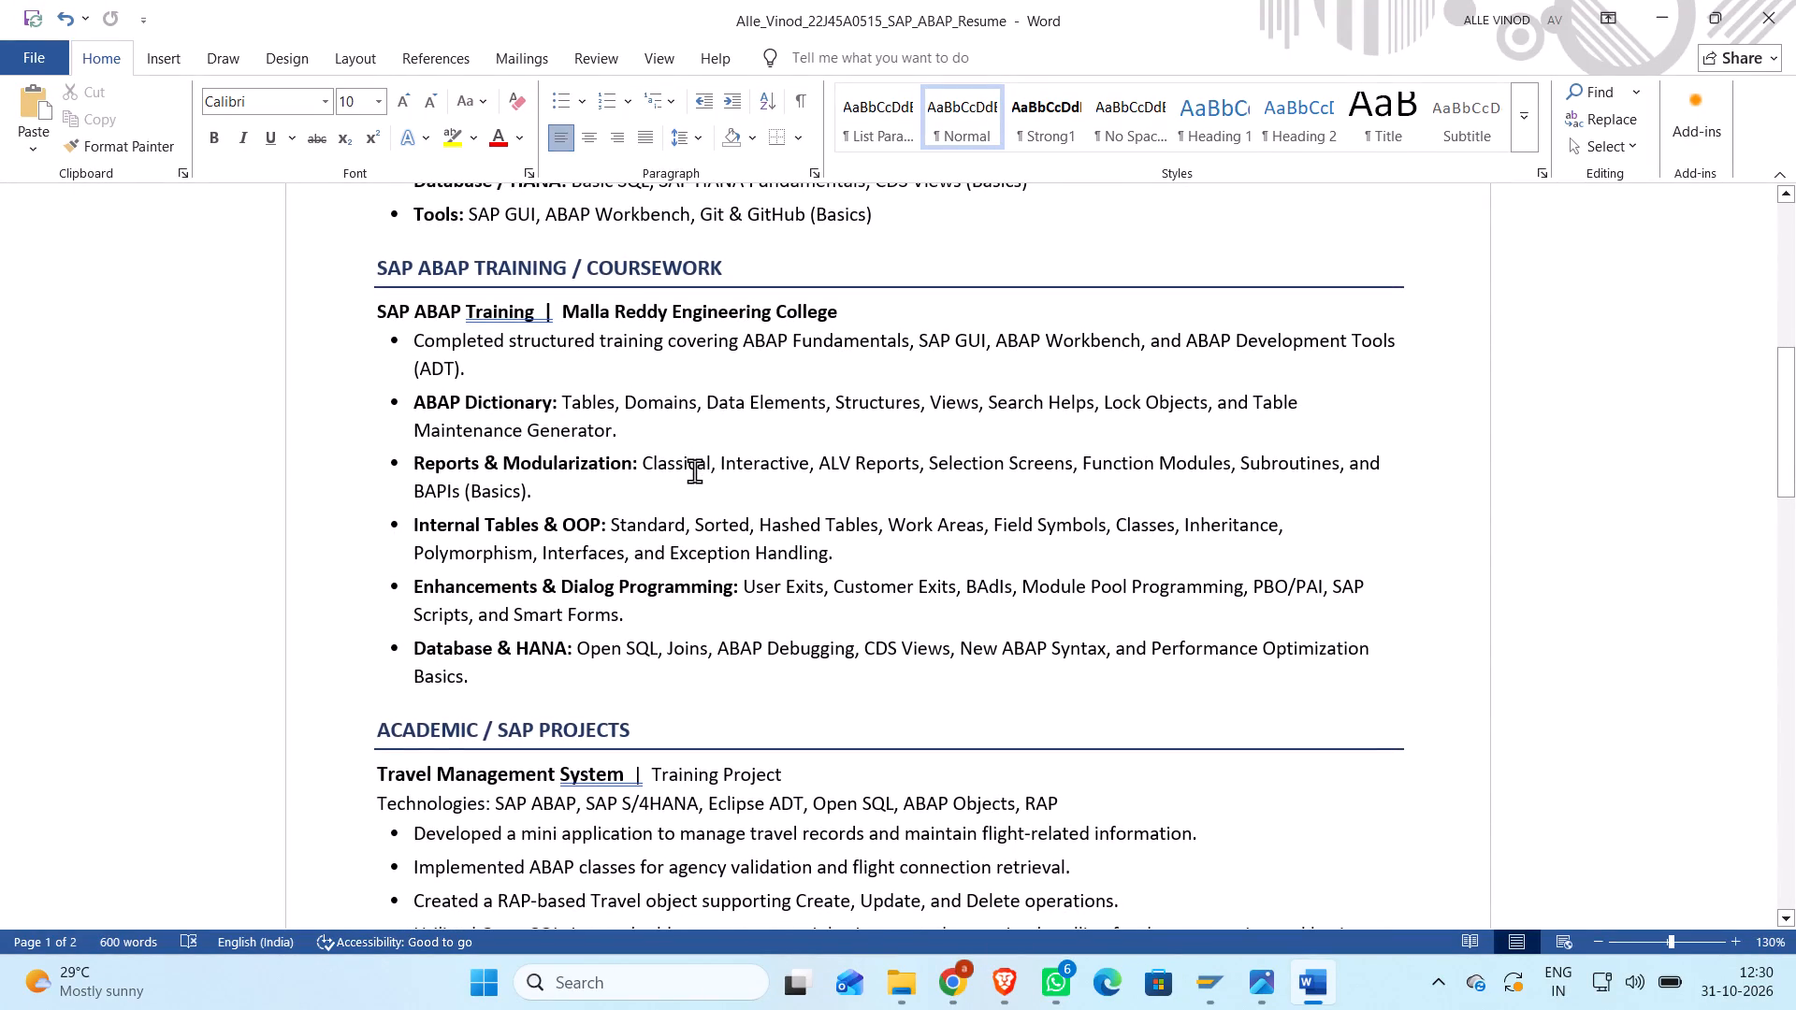
scroll(694, 470, down, 1)
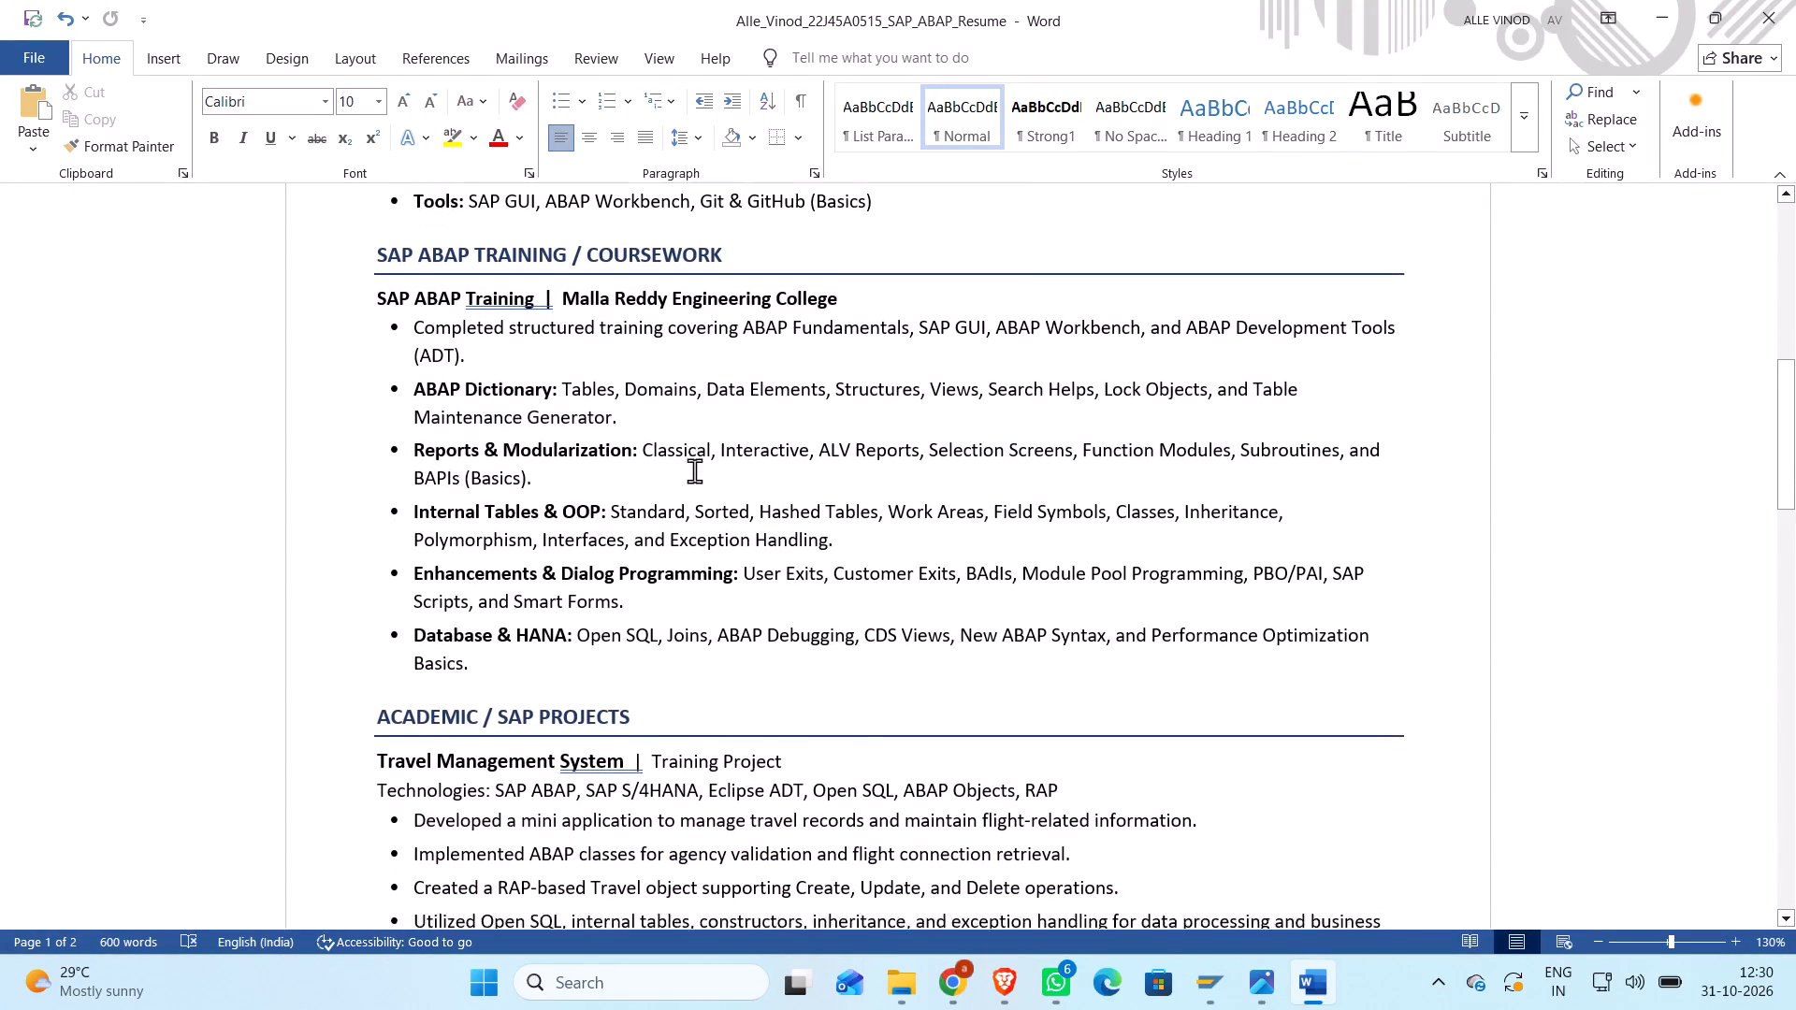
scroll(694, 470, down, 2)
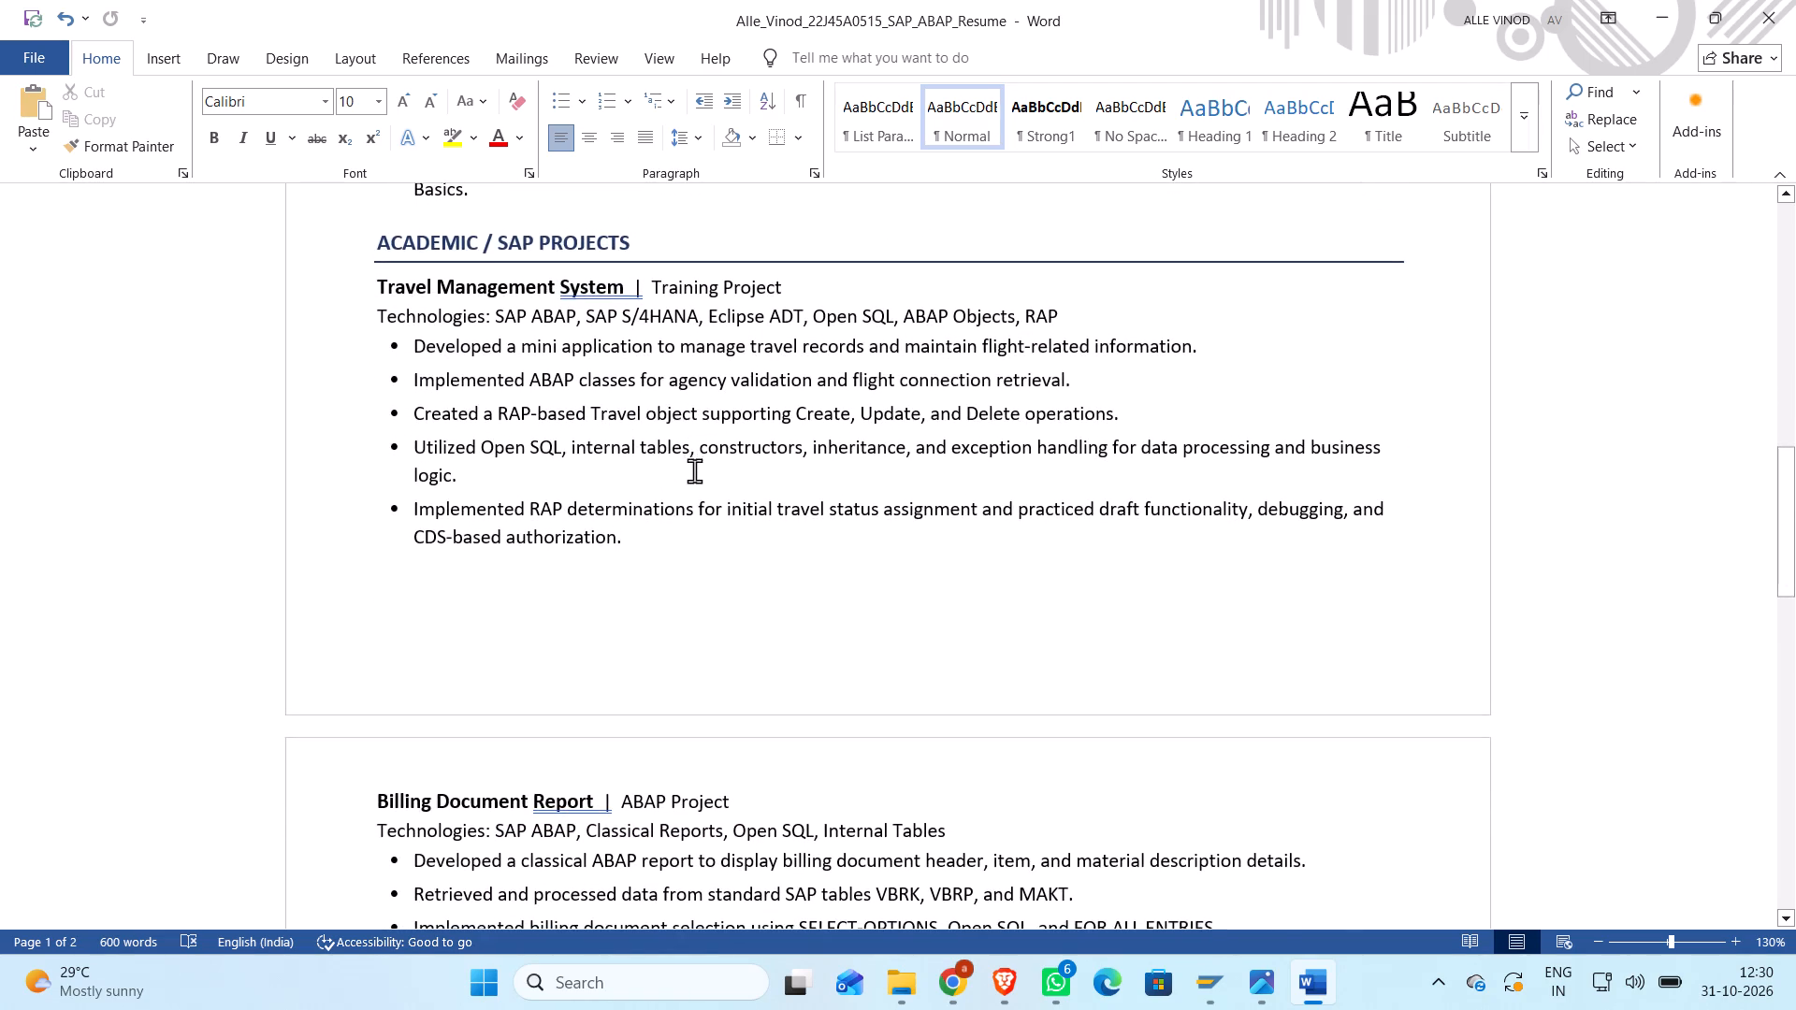
scroll(694, 470, down, 1)
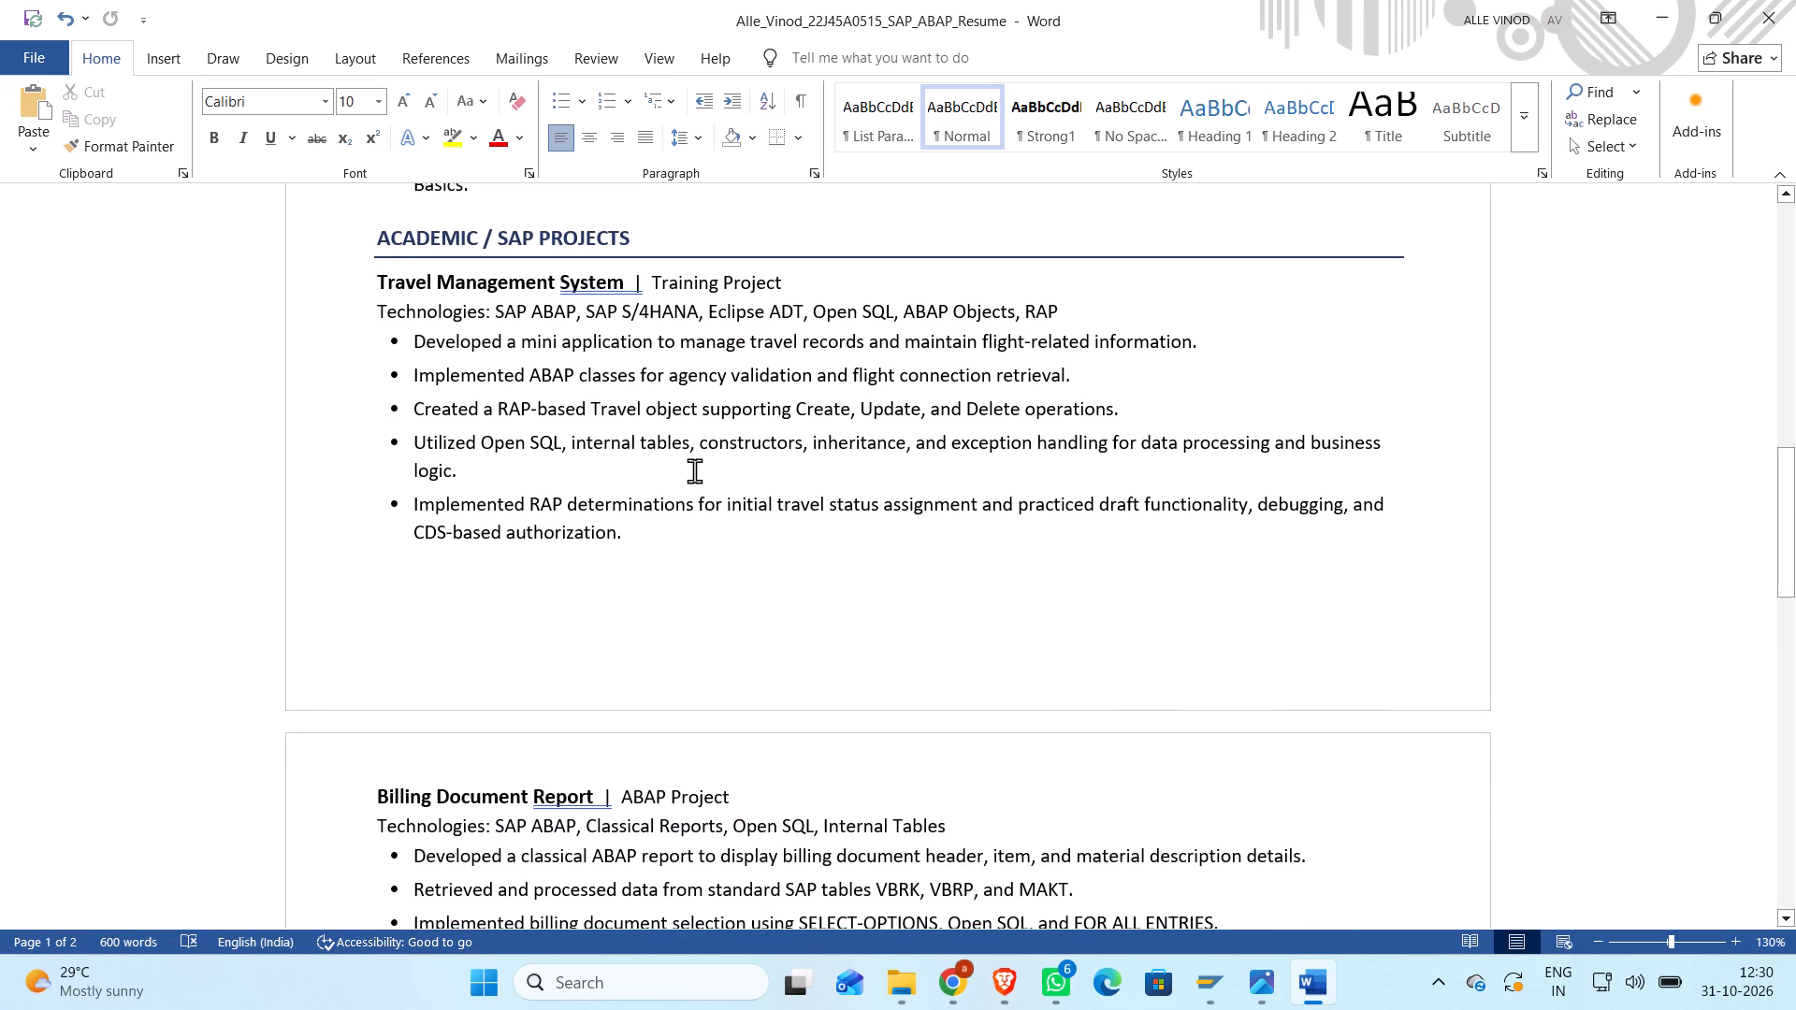
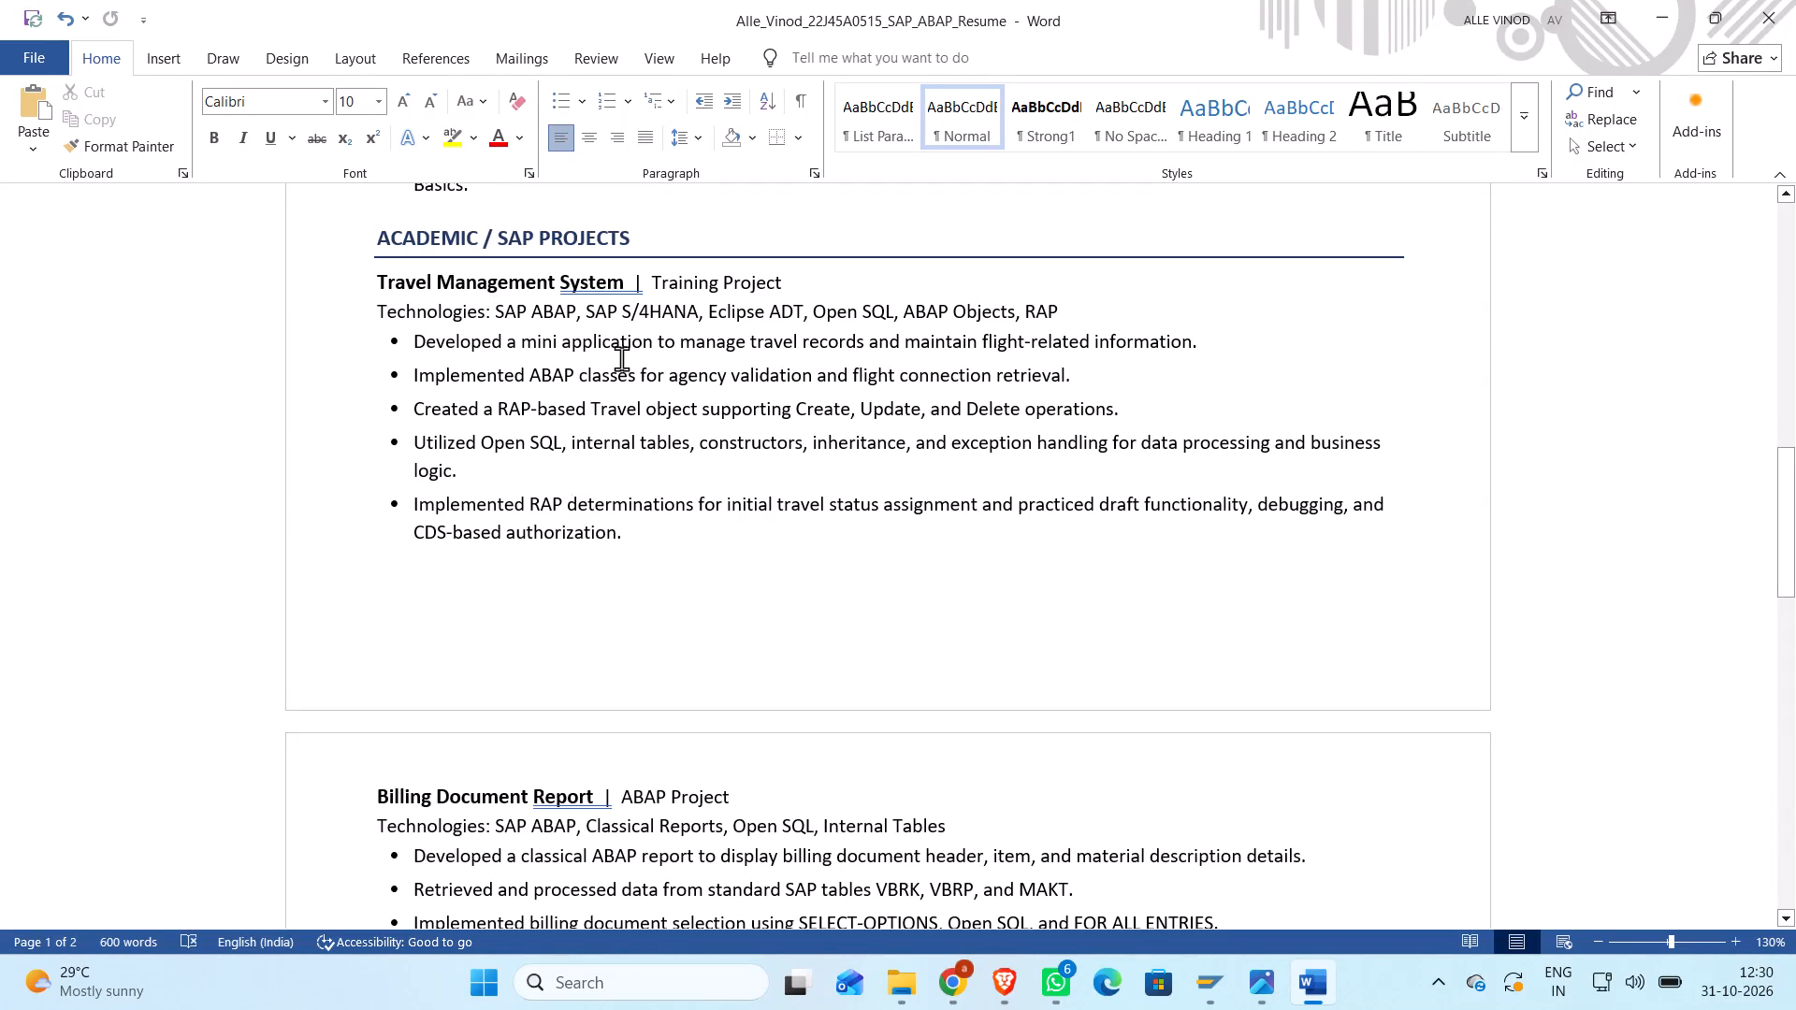
Replace the whole Travel Management System project entry with the copied Purchase Order Management System project text.
drag(368, 277, 645, 537)
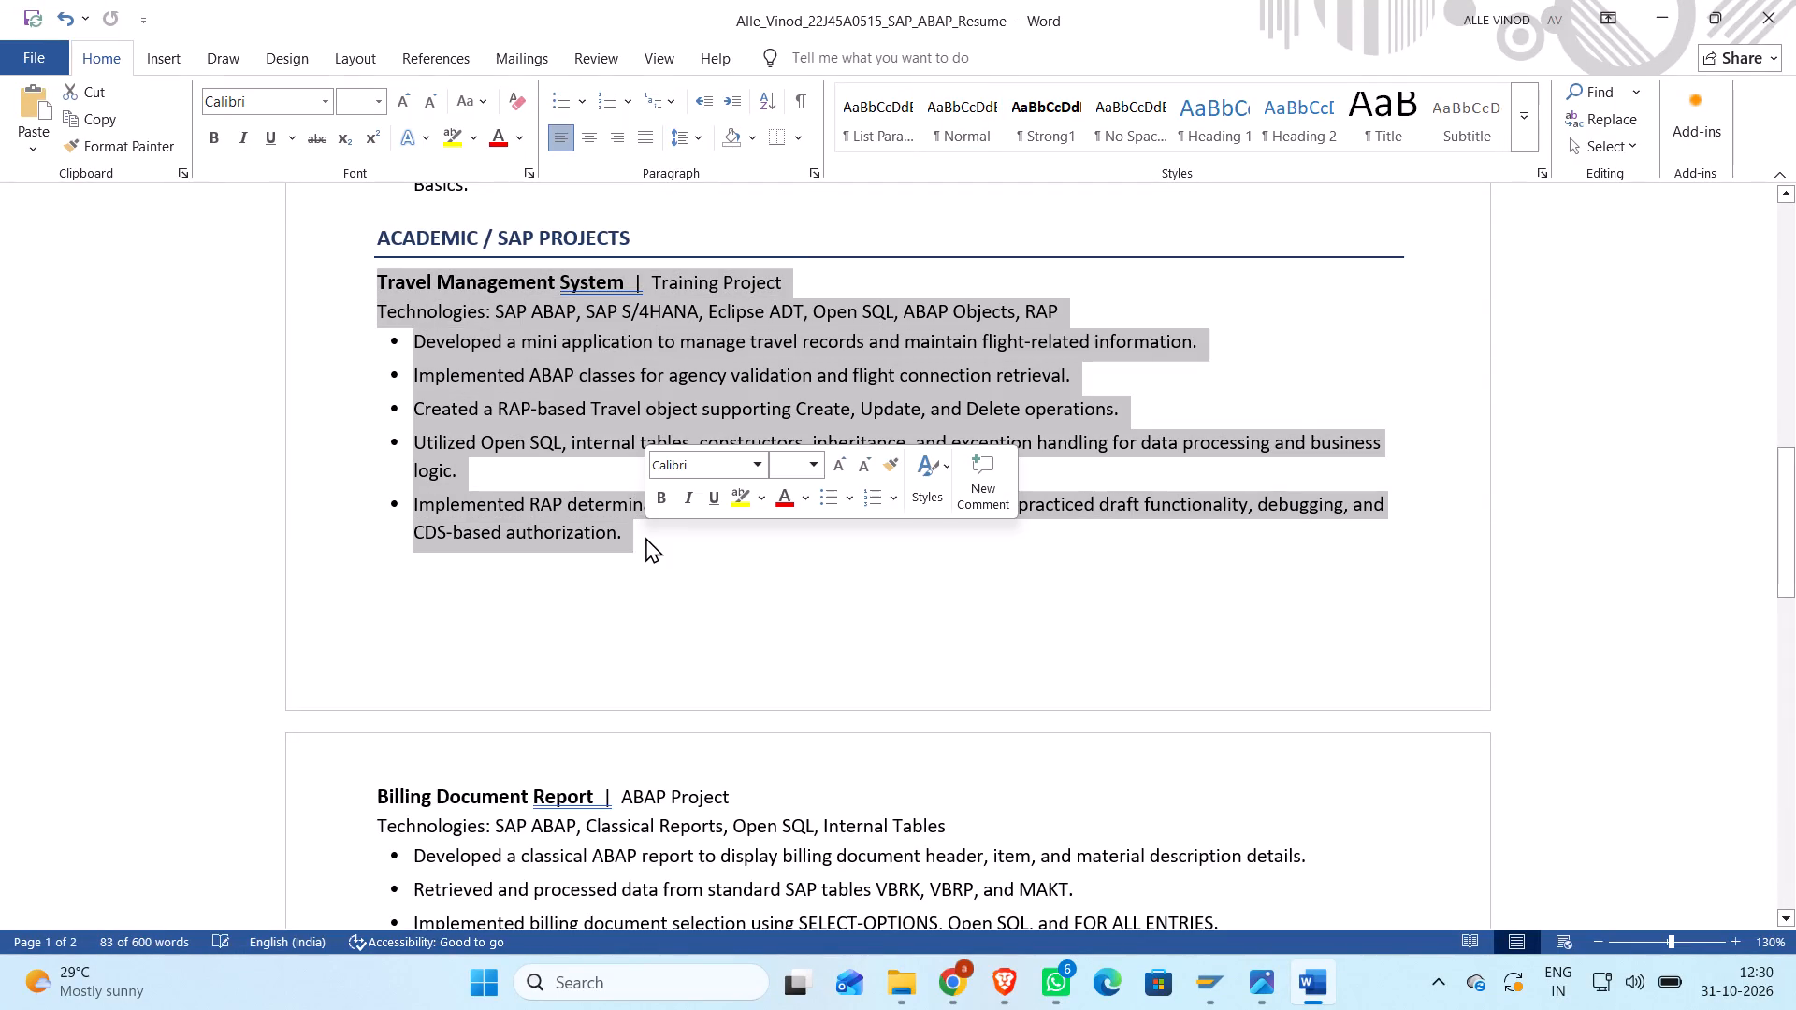
key(ctrl+v)
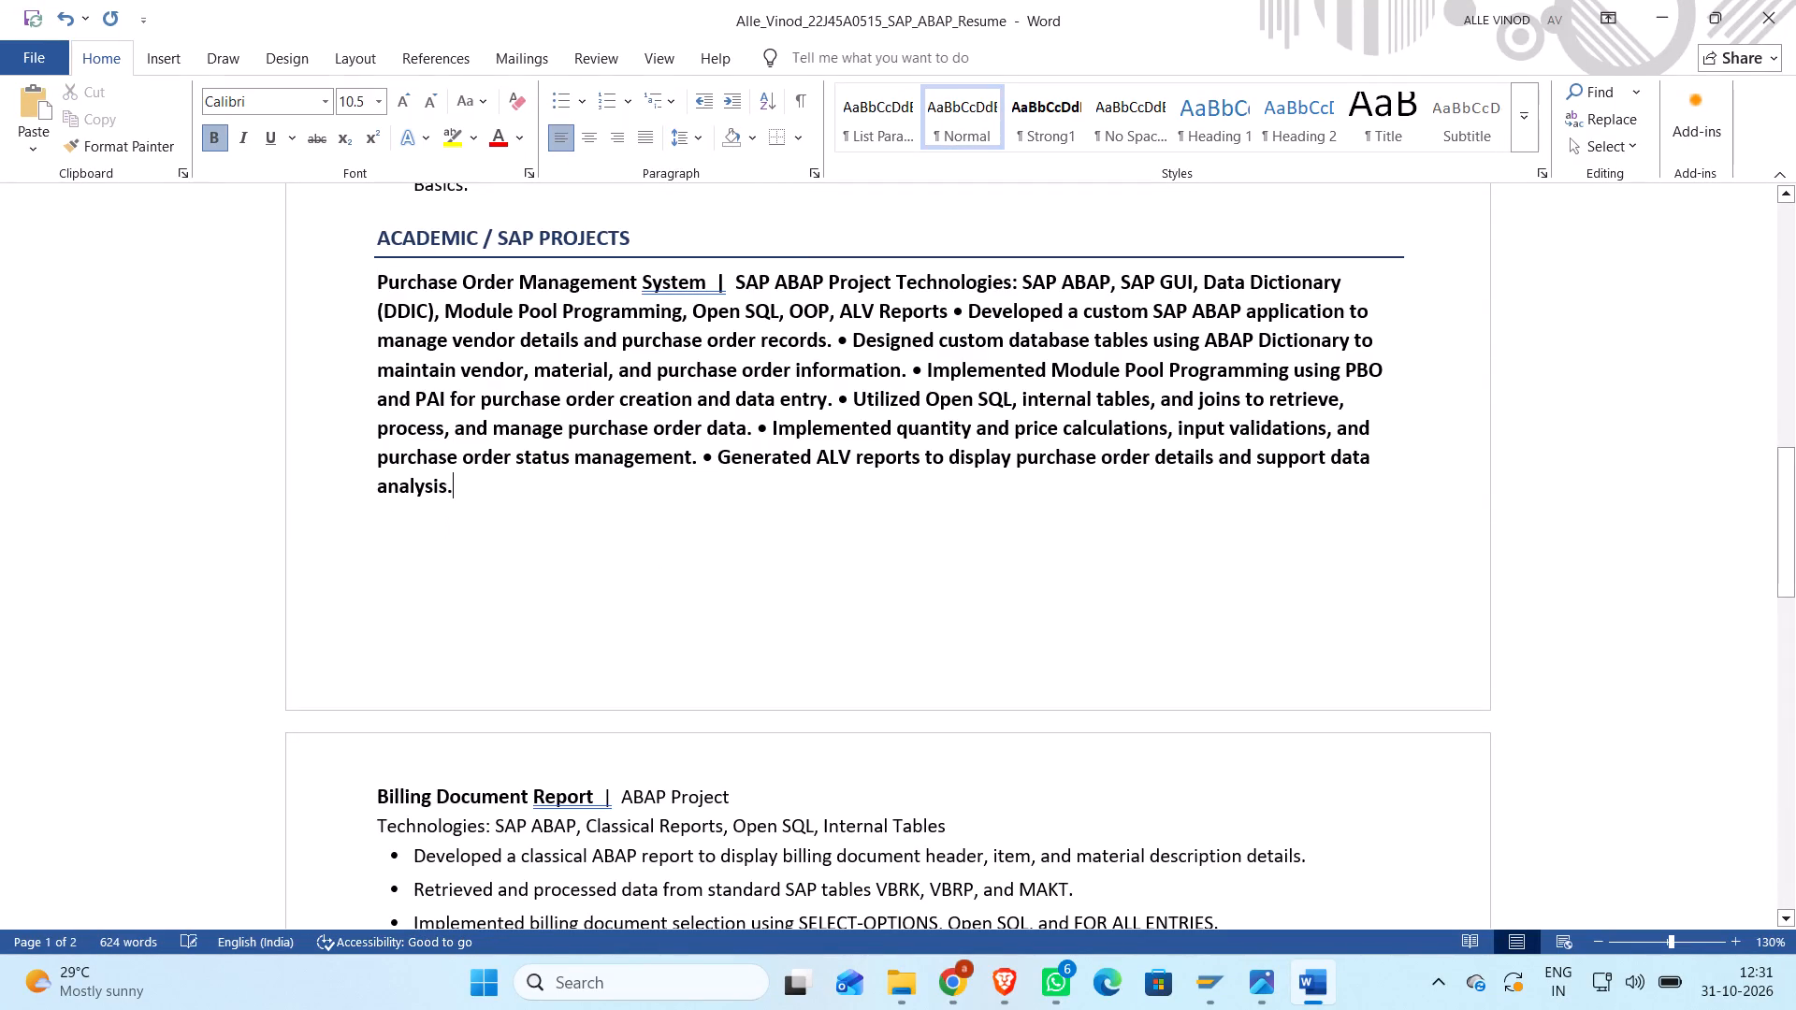
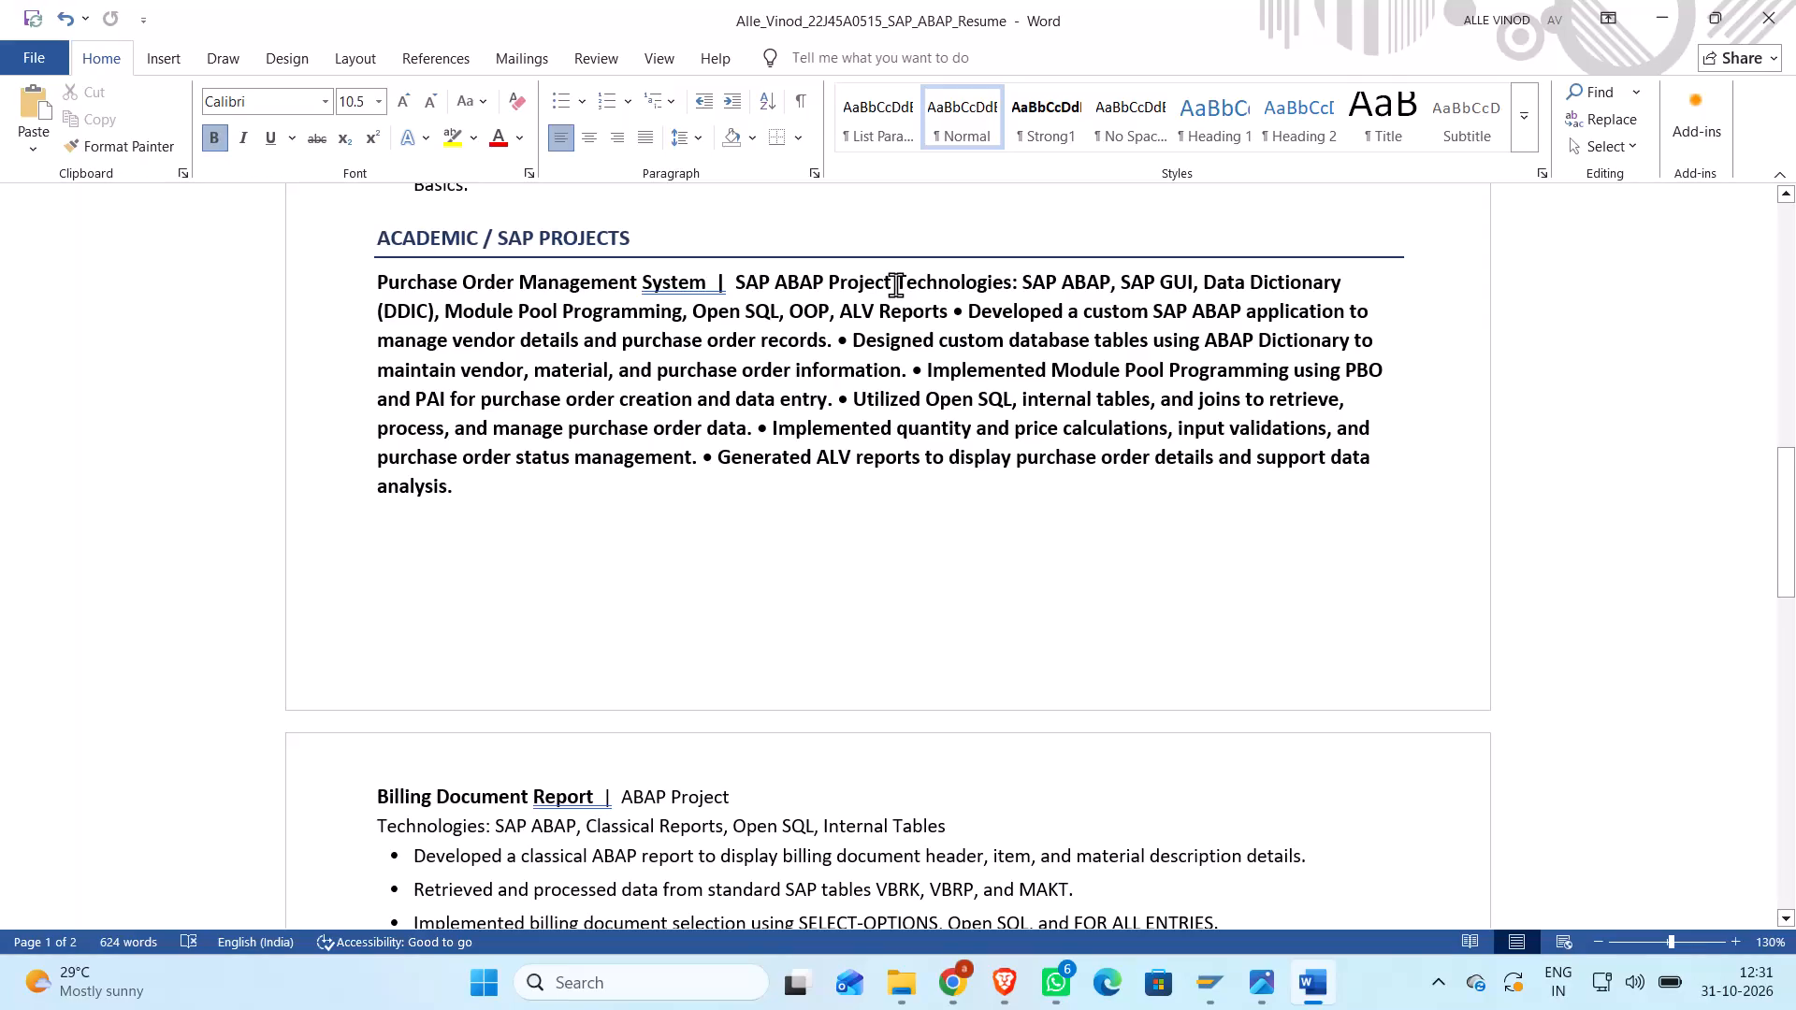
Break the Purchase Order Management System entry after "SAP ABAP Project" so the Technologies text starts its own paragraph.
click(895, 284)
key(Return)
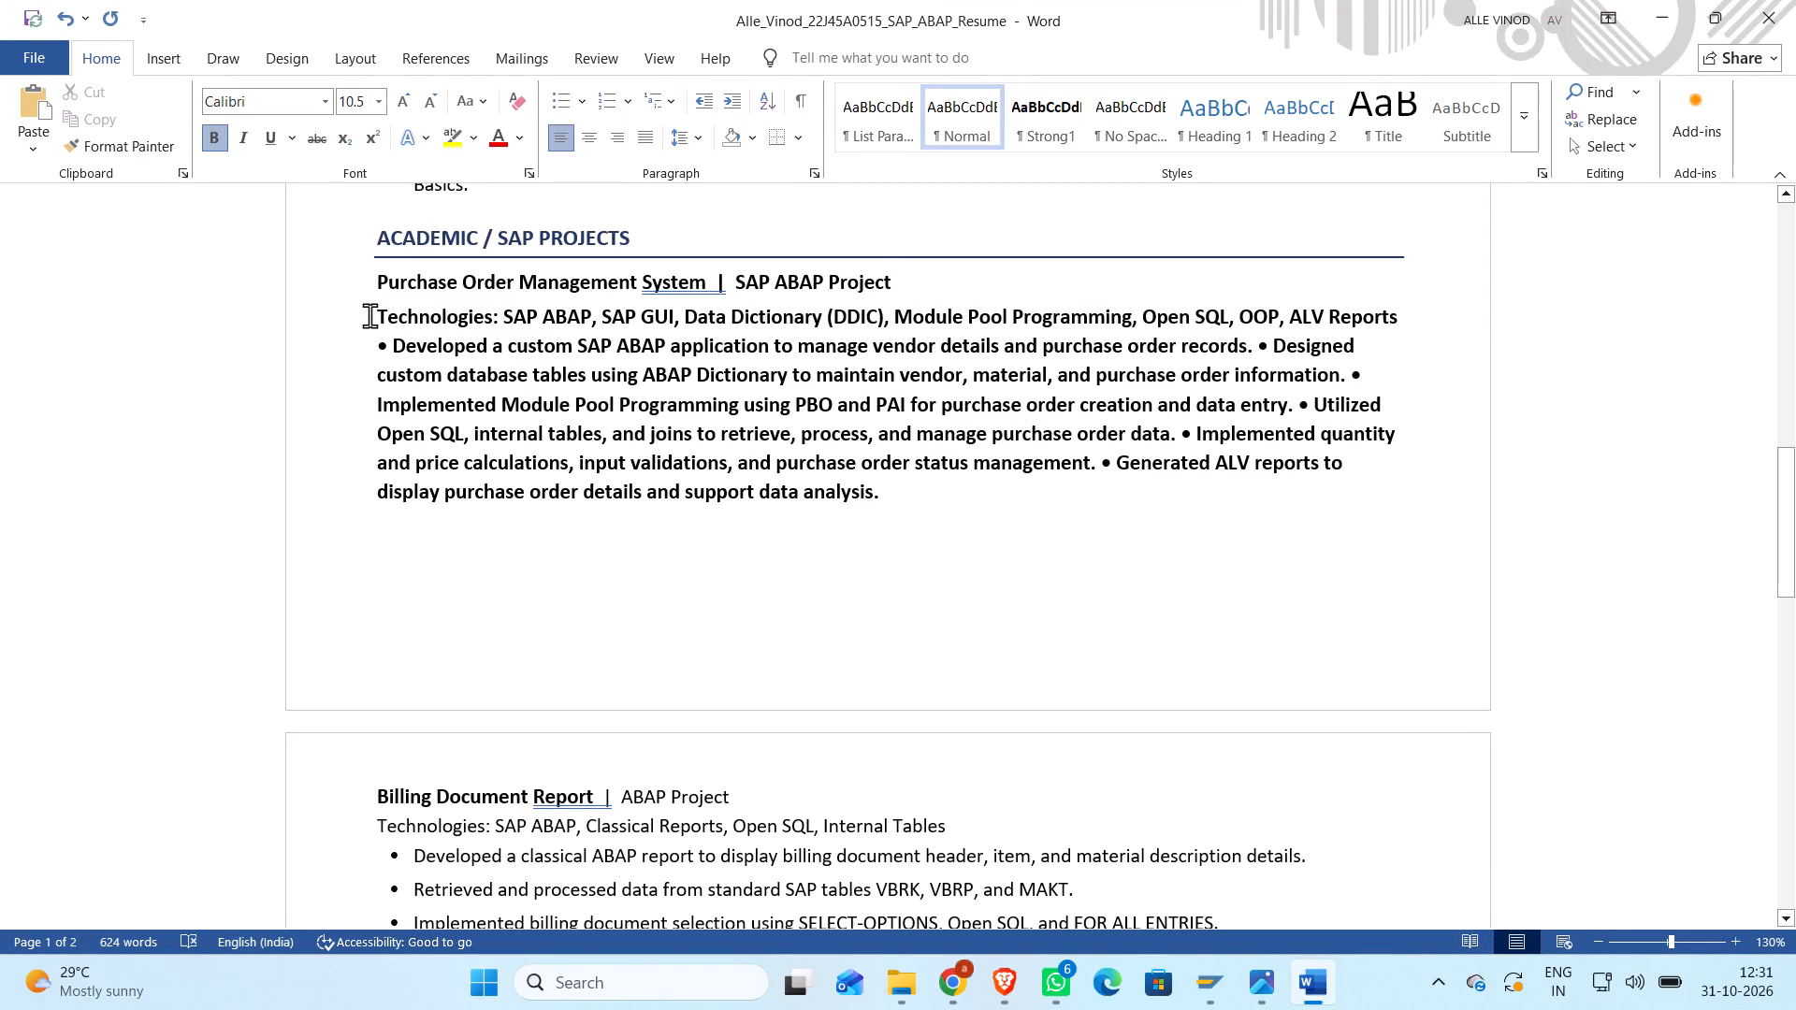
Remove bold from the Purchase Order Management System text below the title, from "Technologies" through "support data analysis".
drag(369, 315, 860, 515)
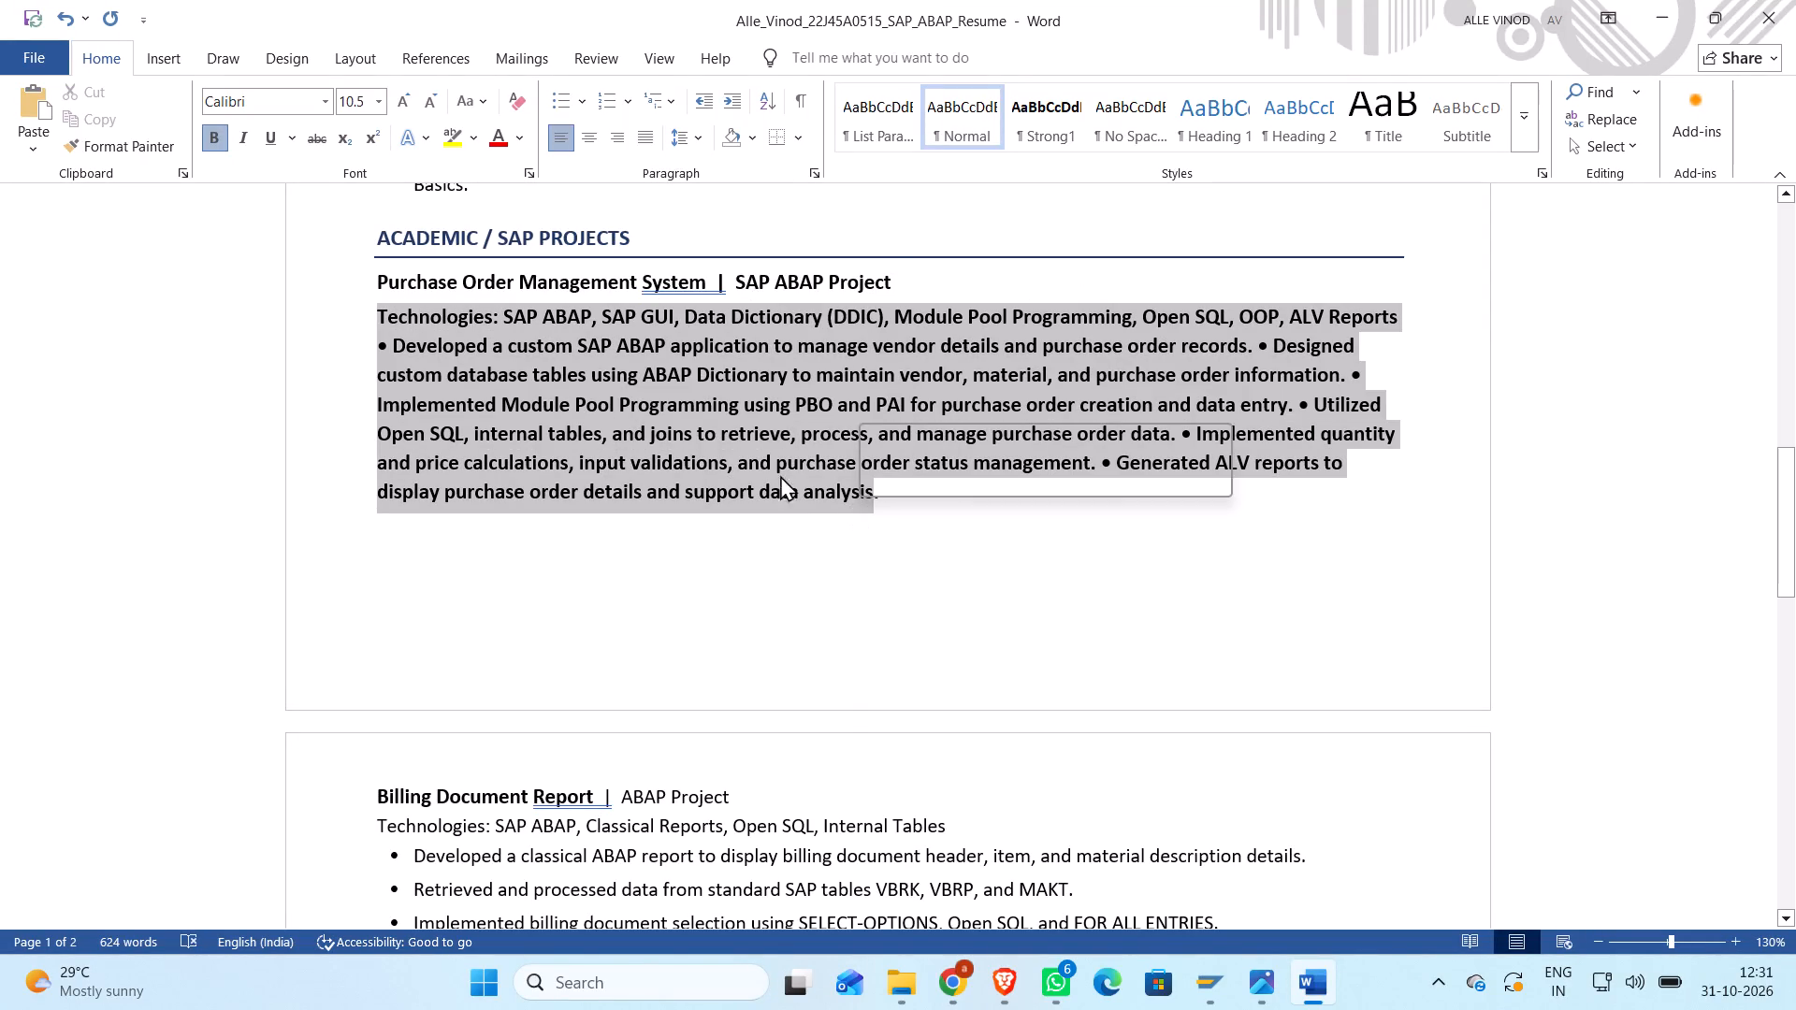
click(210, 136)
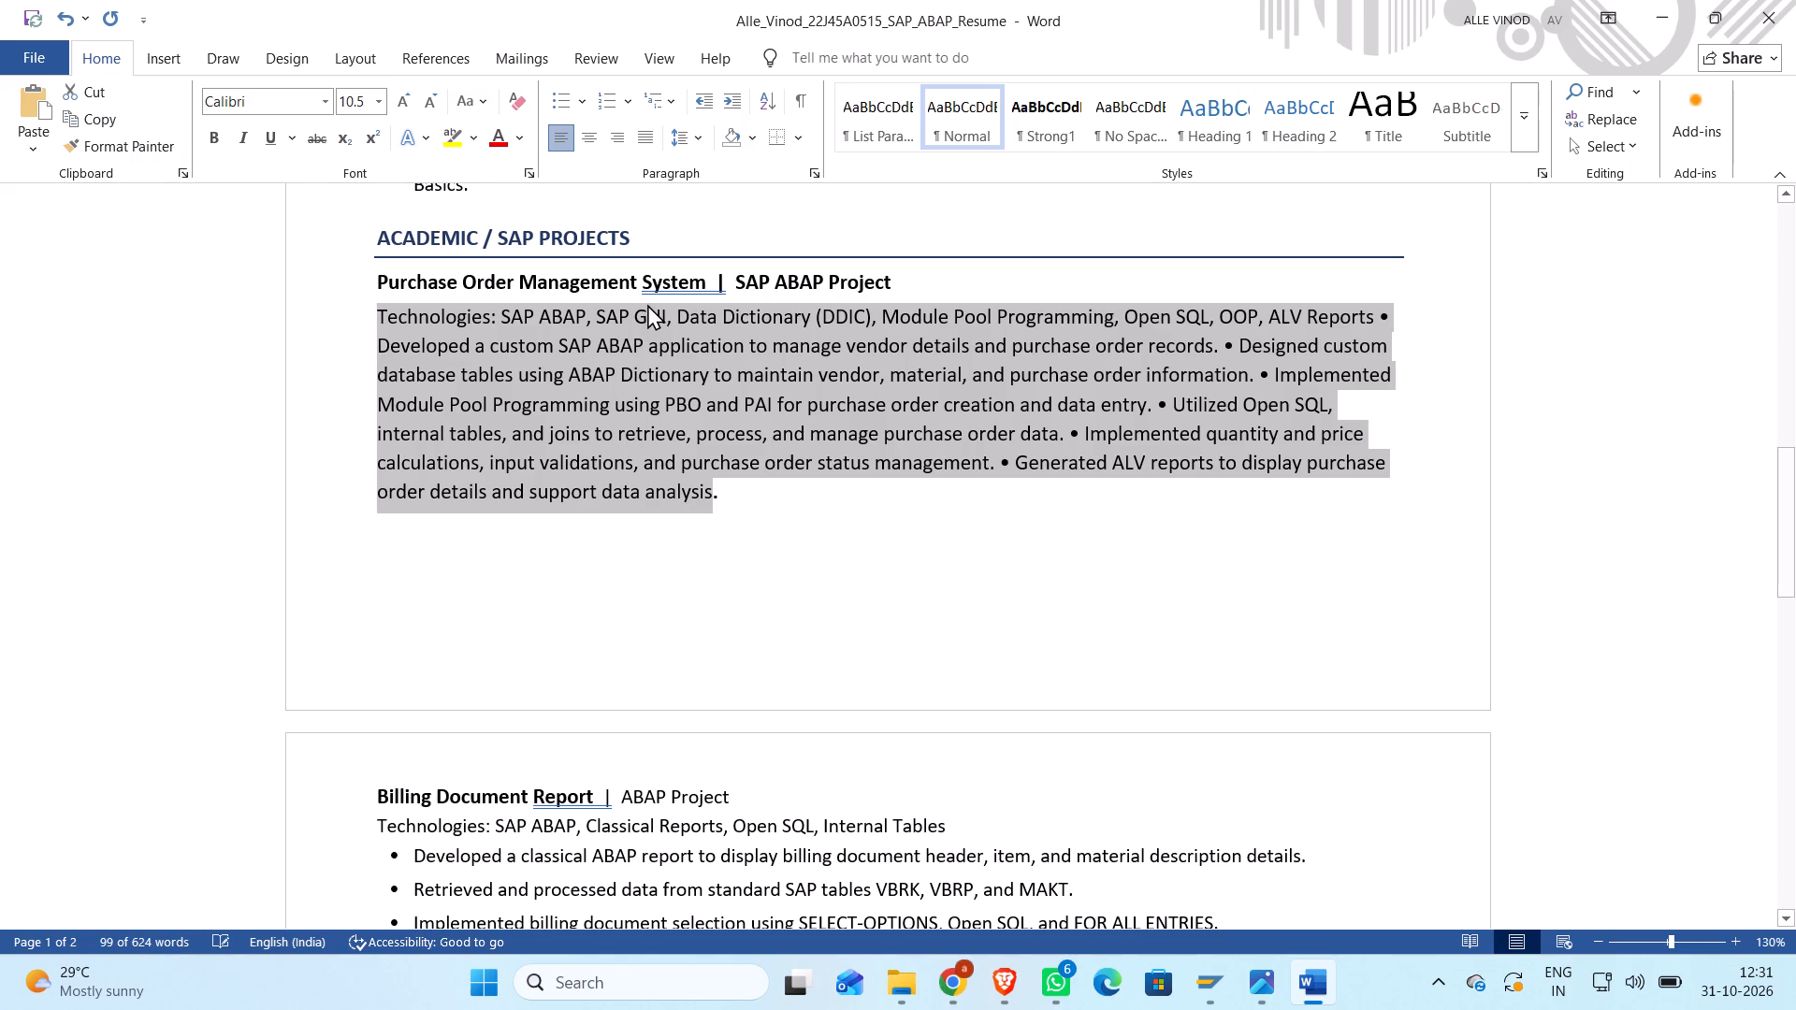
click(1079, 275)
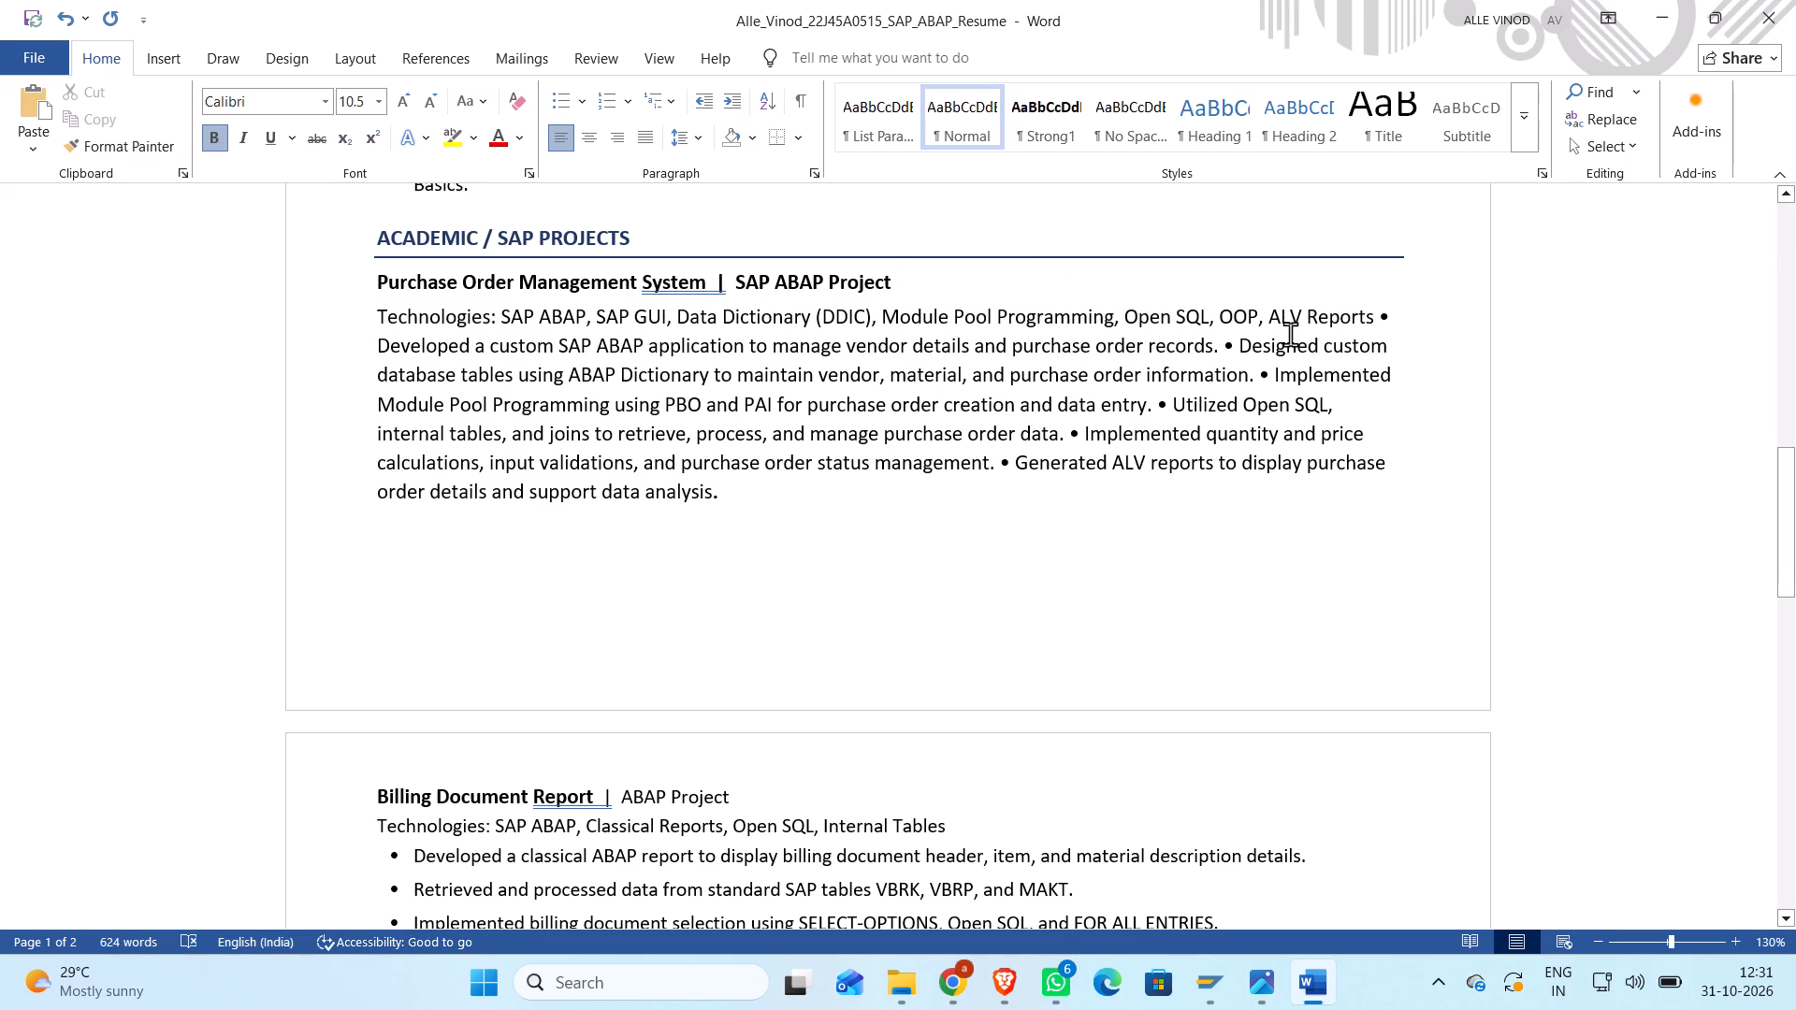
Break the text after "ALV Reports" so the project descriptions, beginning "Developed a custom SAP ABAP application", start a new paragraph.
click(1380, 318)
key(Return)
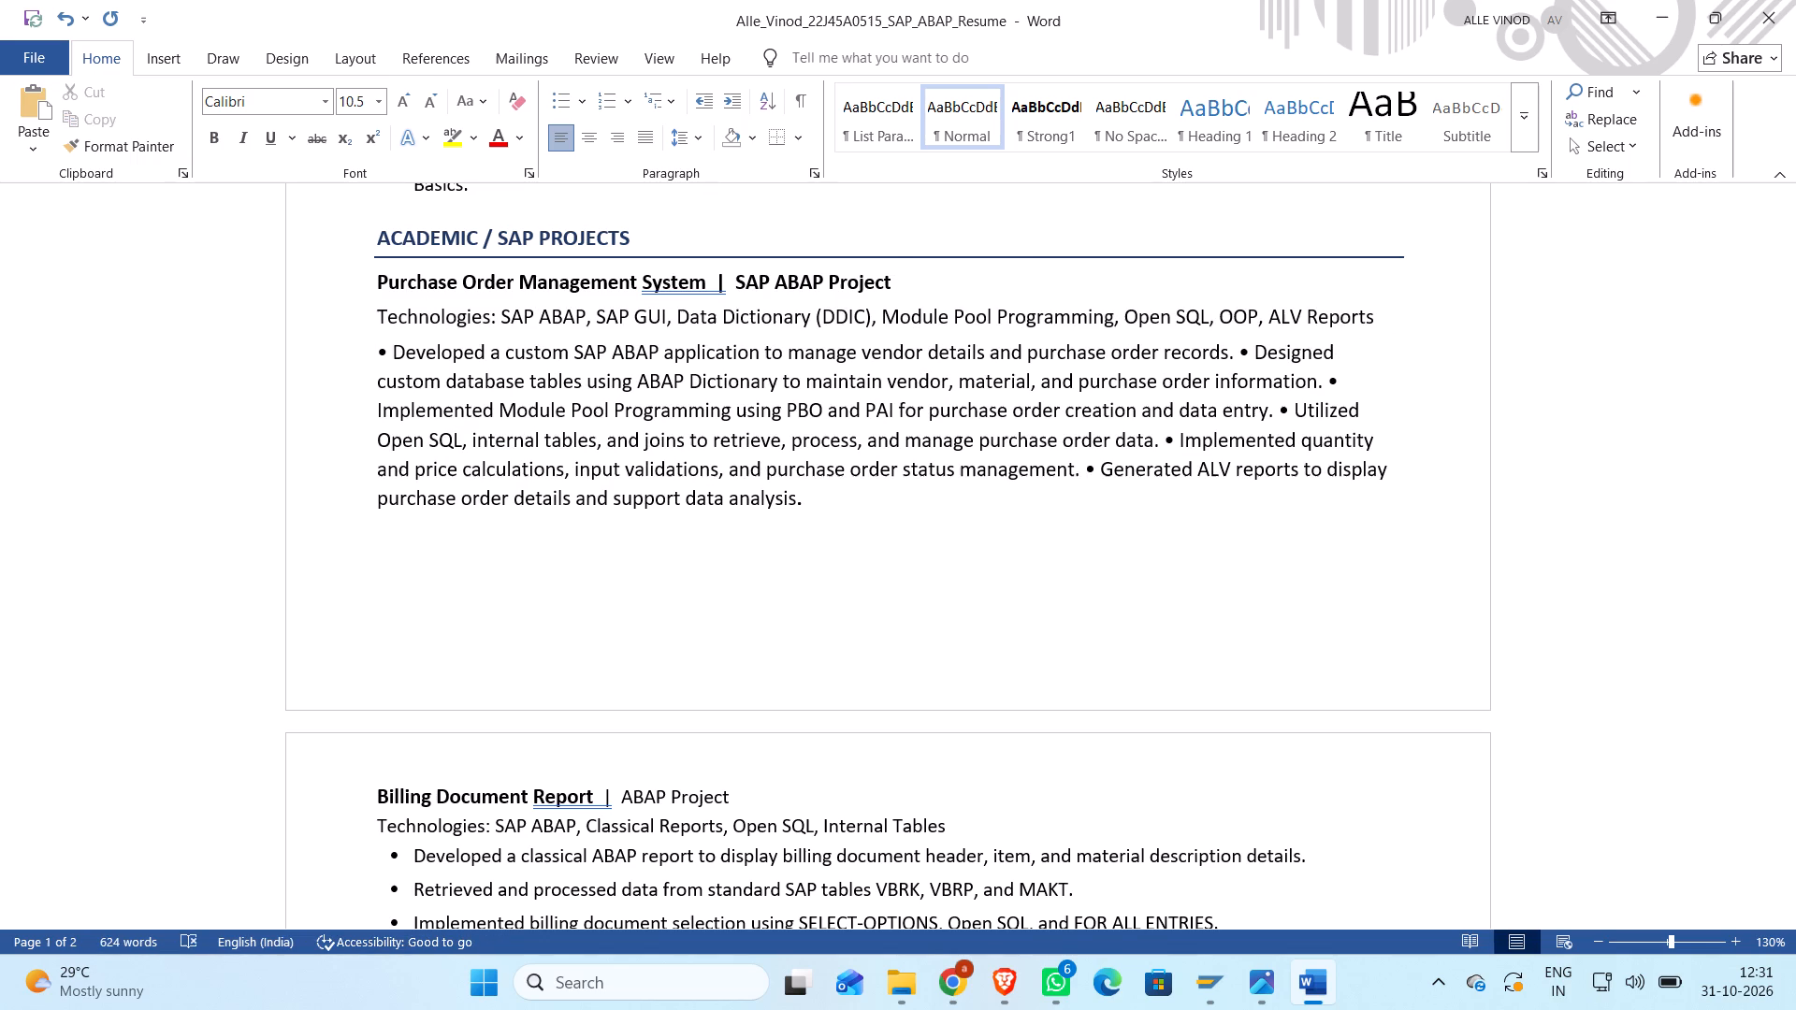
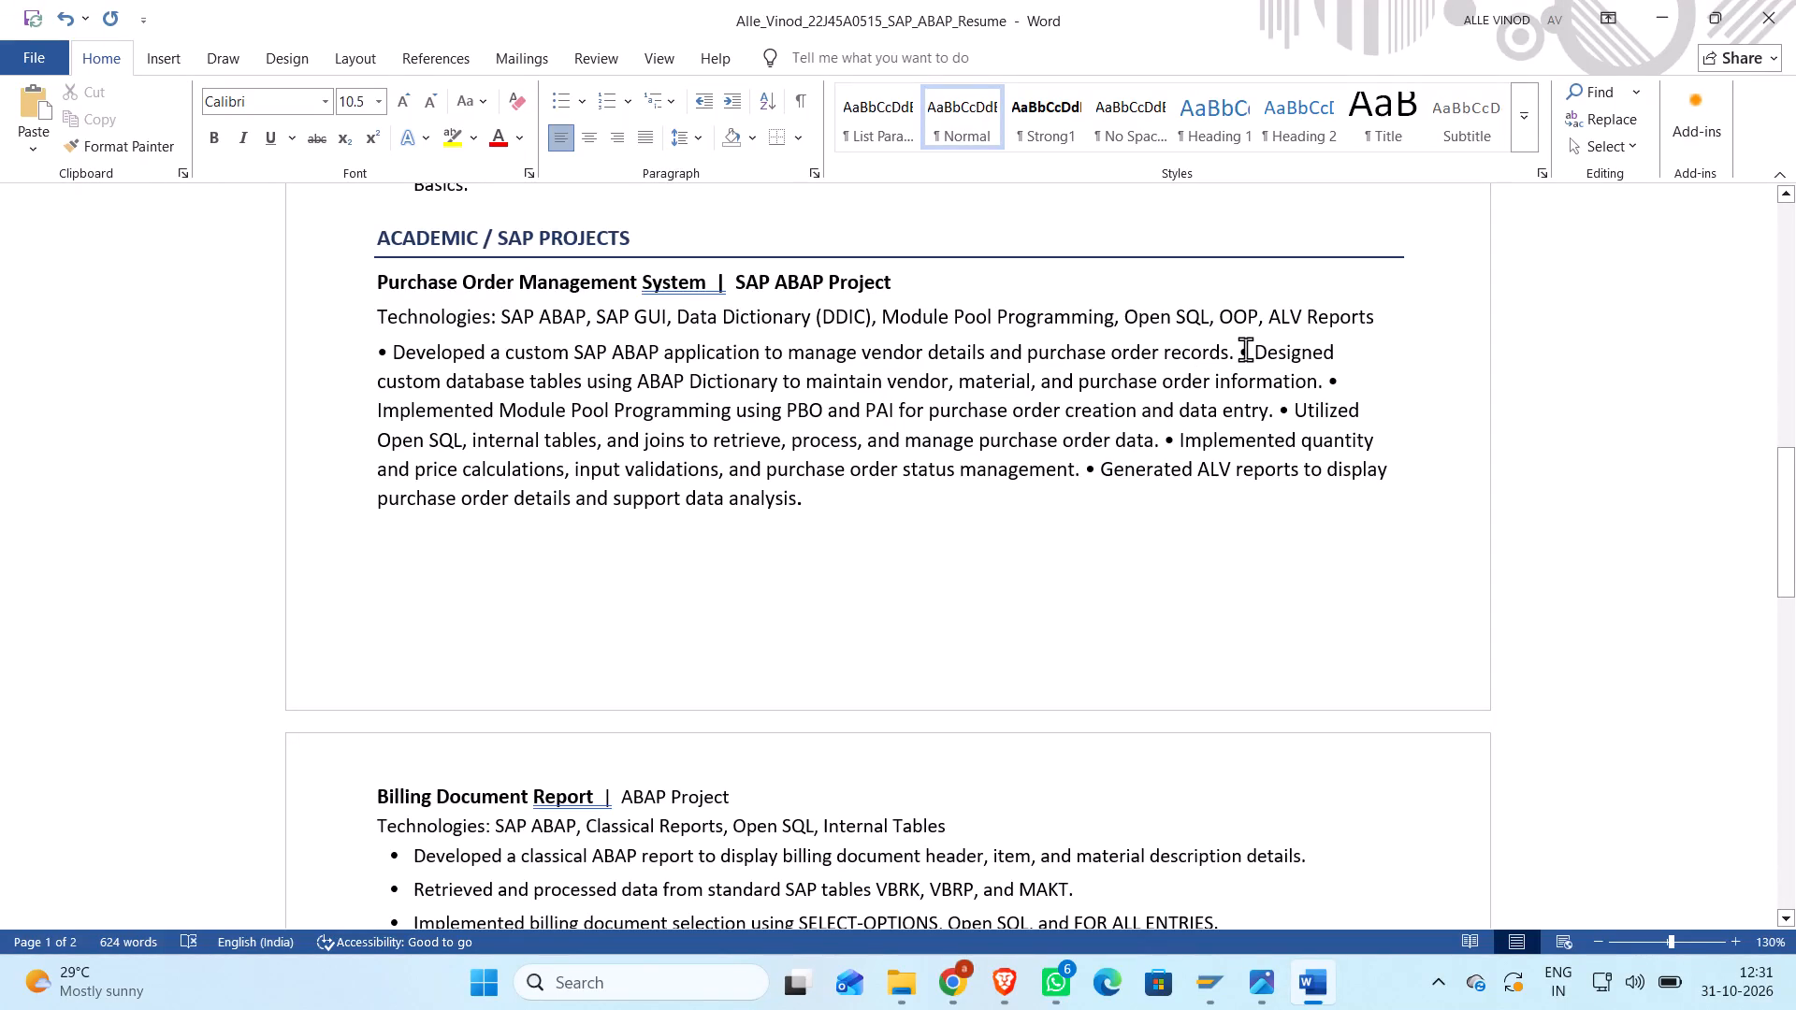
Start a new paragraph at each of the bullets "Designed custom database tables", "Implemented Module Pool Programming" and "Utilized Open SQL" in the Purchase Order project.
click(1238, 351)
key(Return)
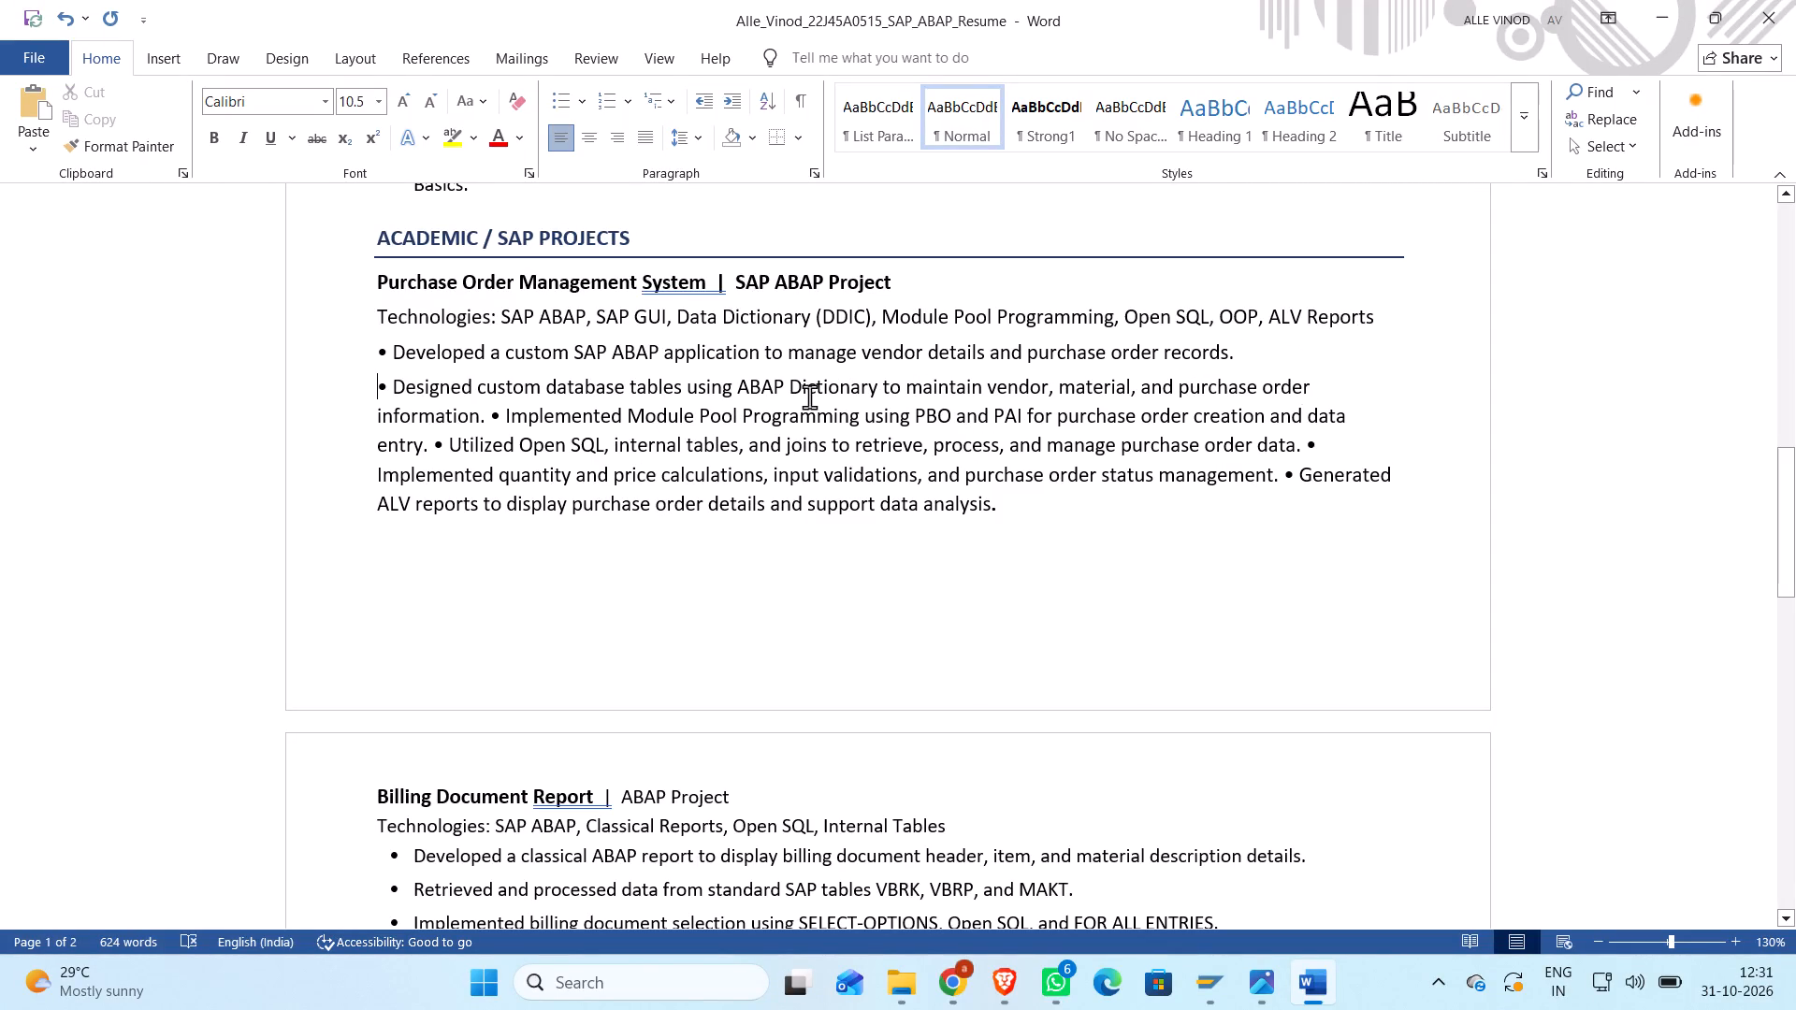
click(488, 411)
key(Return)
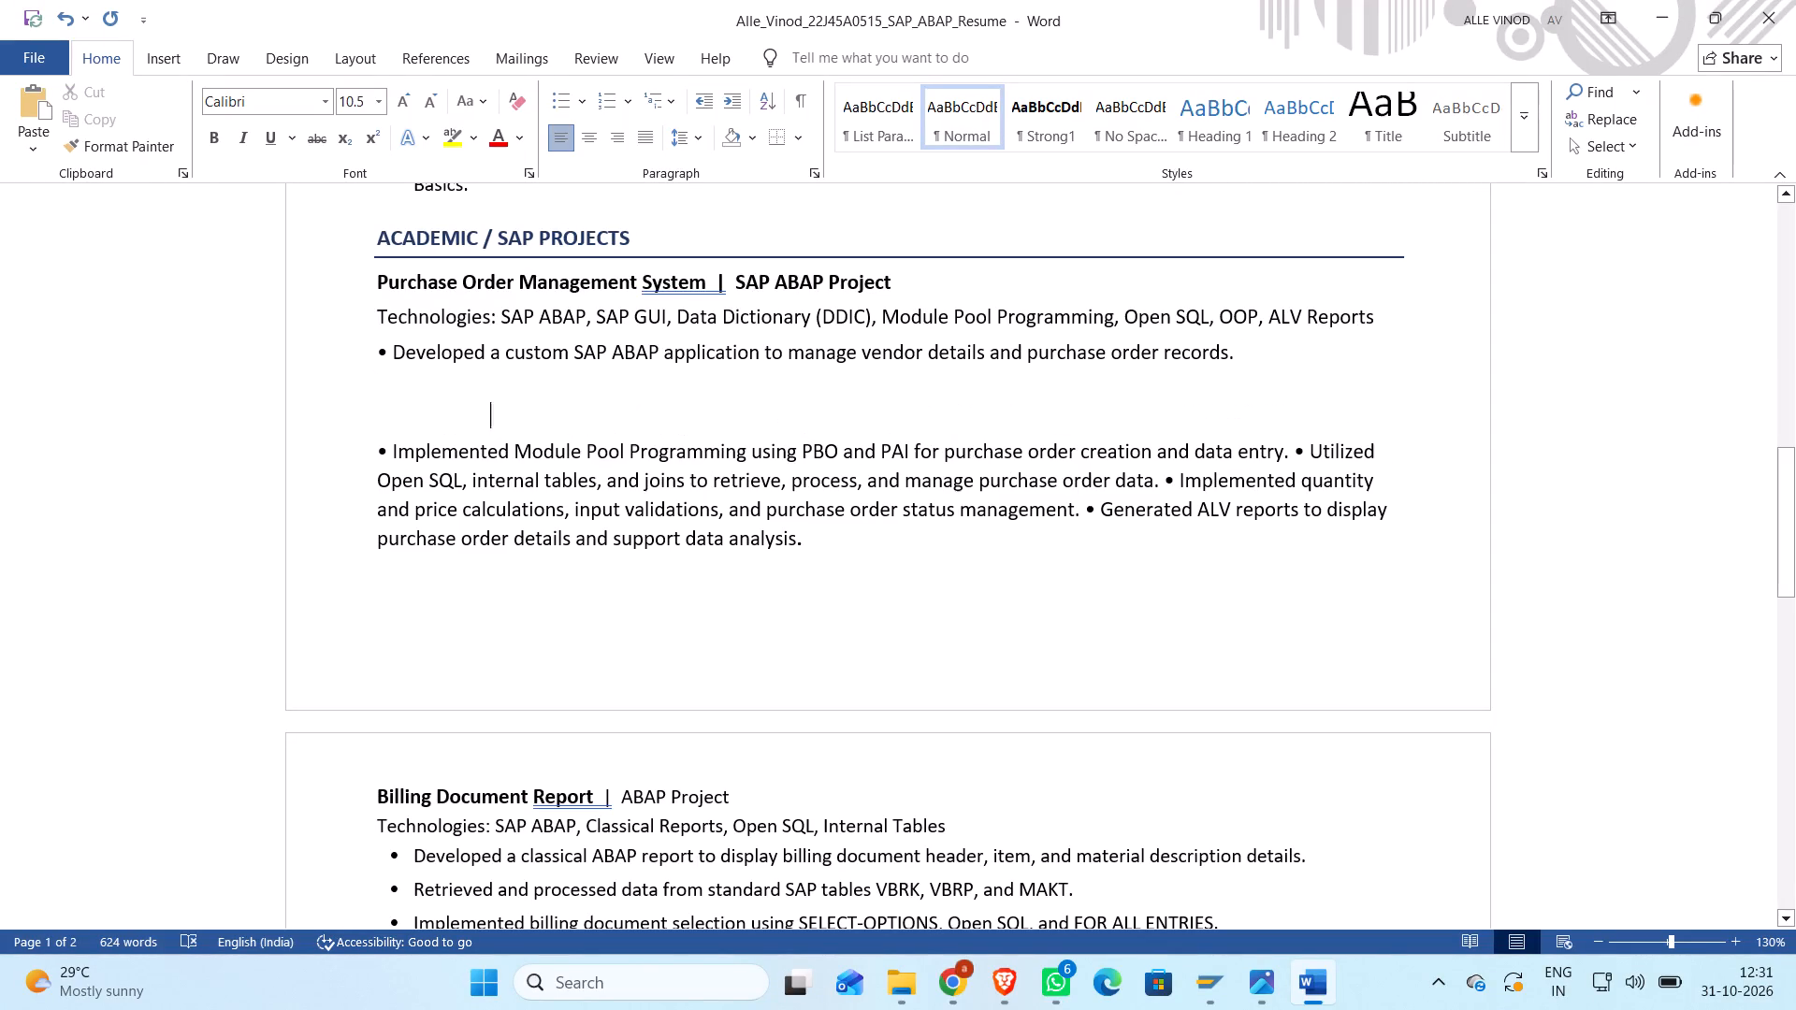
click(1297, 448)
key(Return)
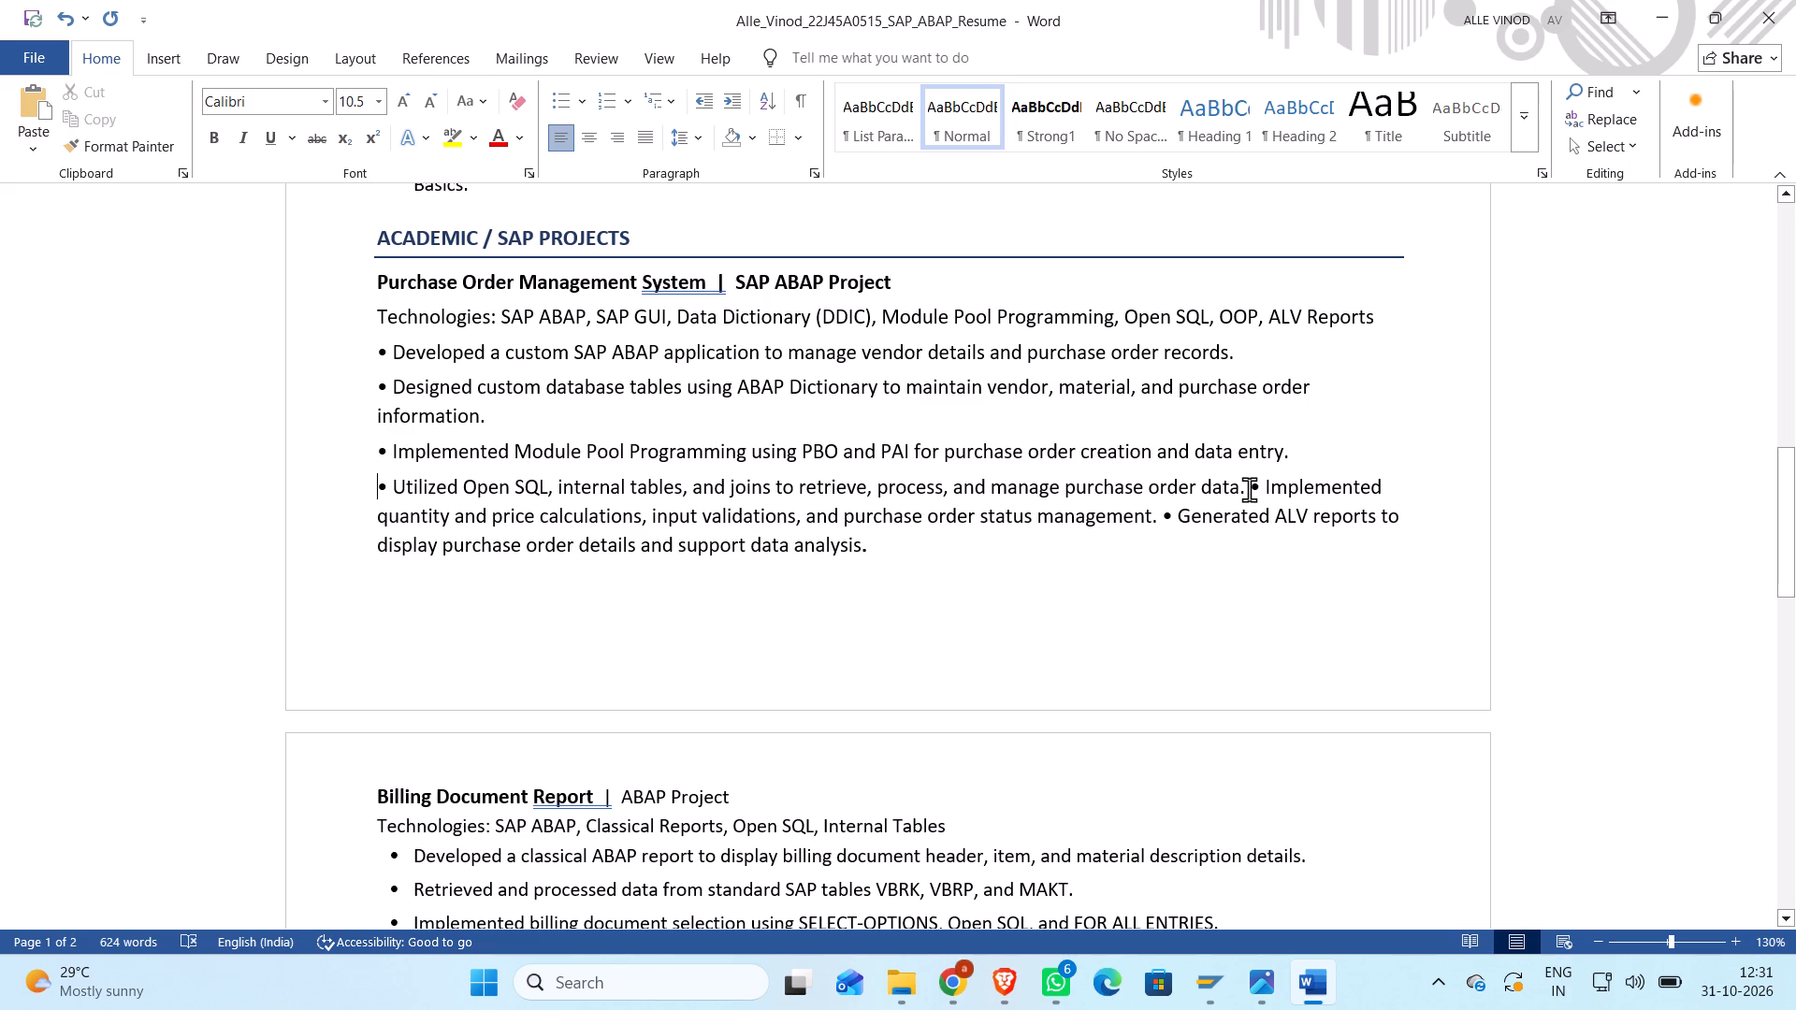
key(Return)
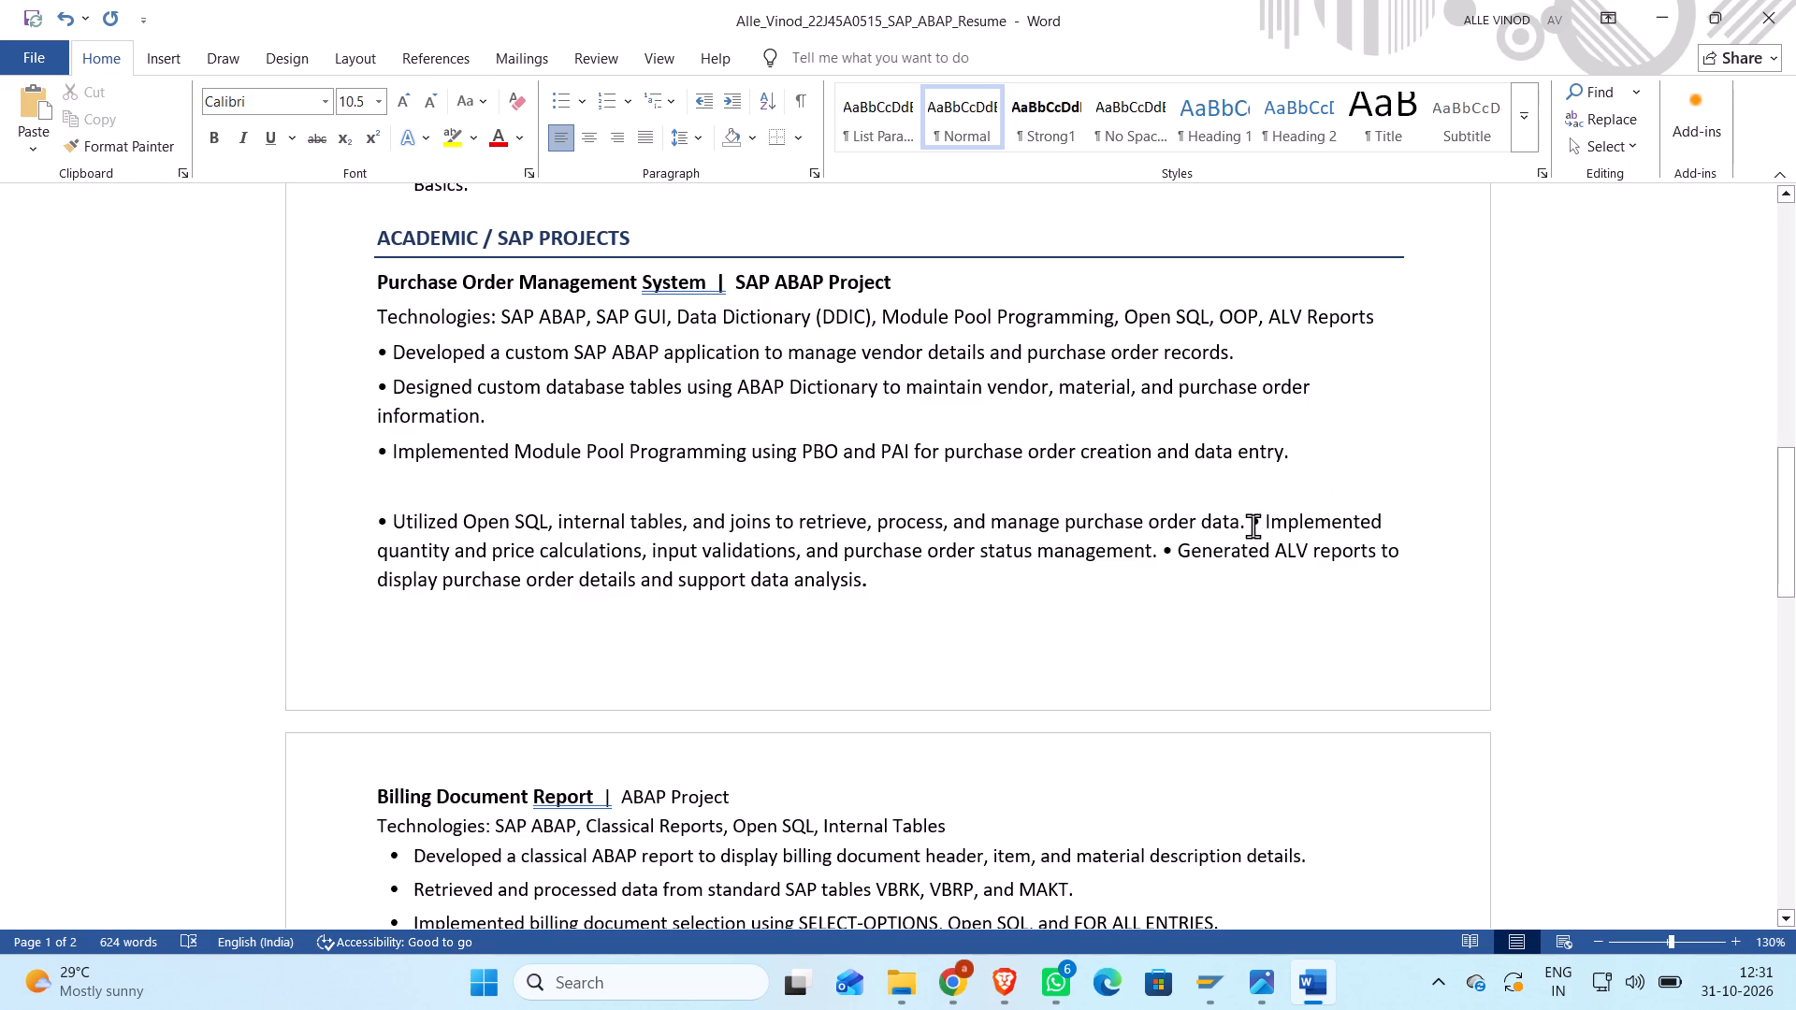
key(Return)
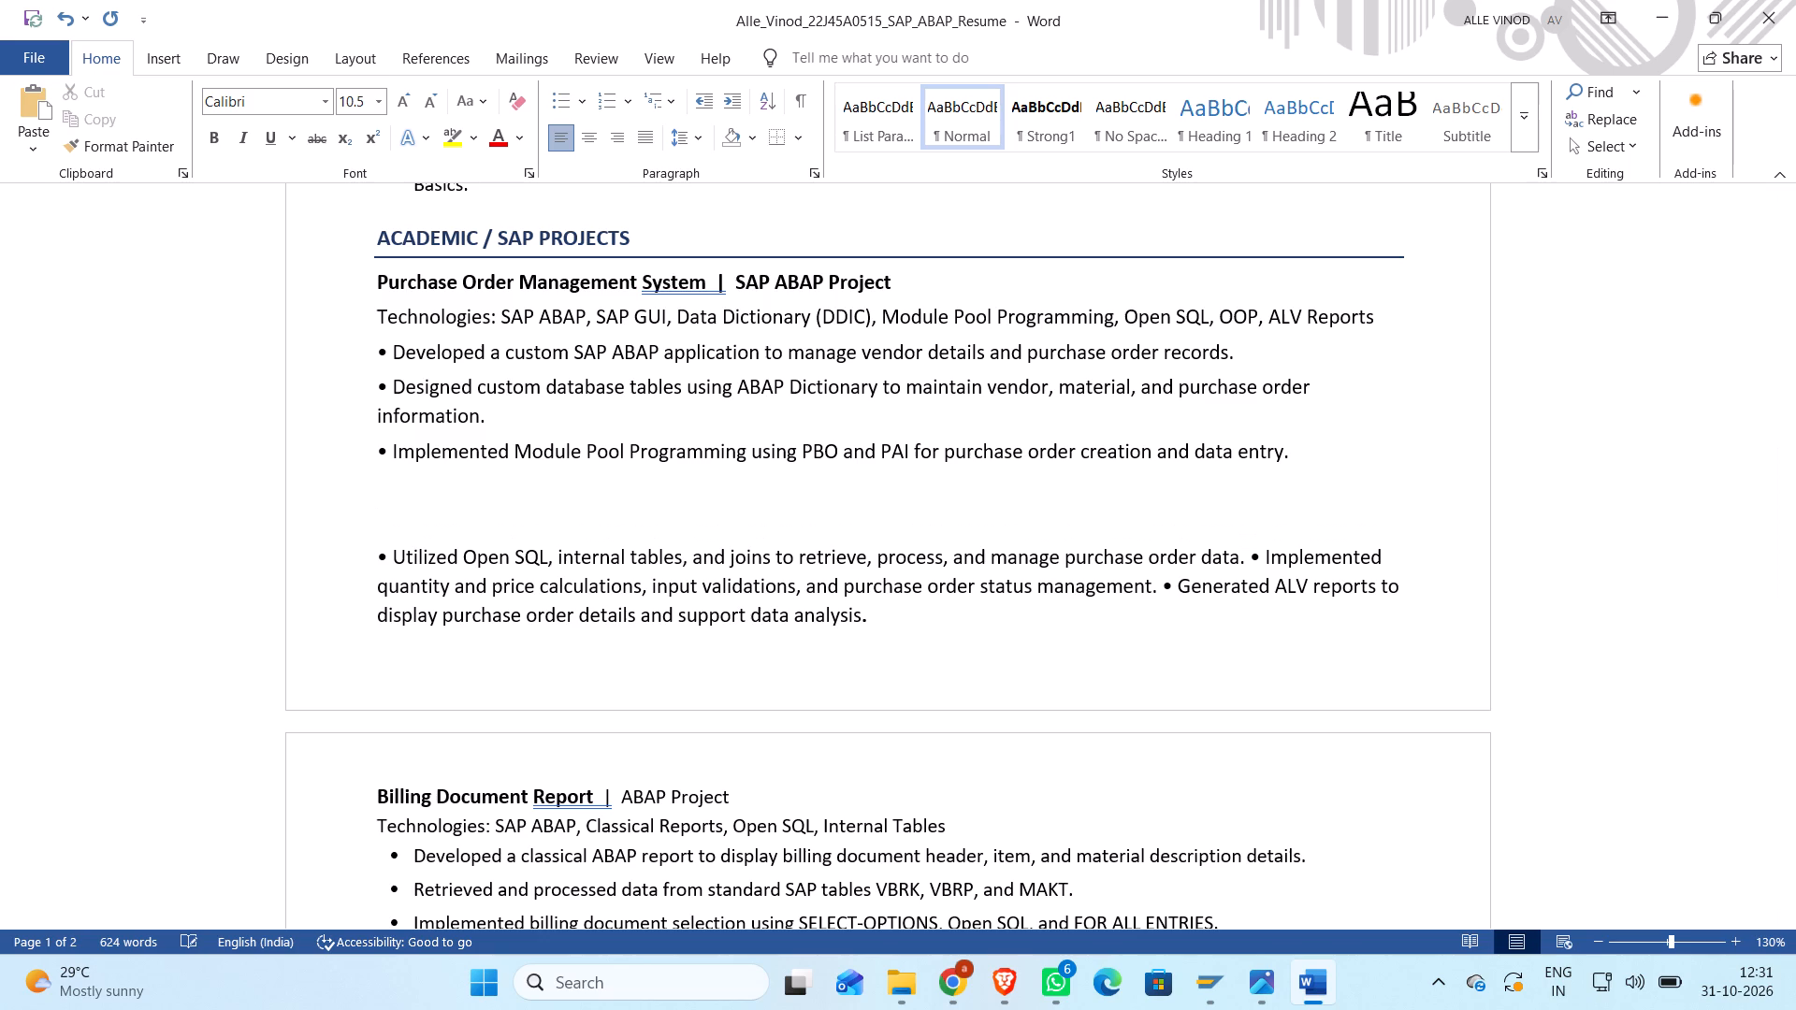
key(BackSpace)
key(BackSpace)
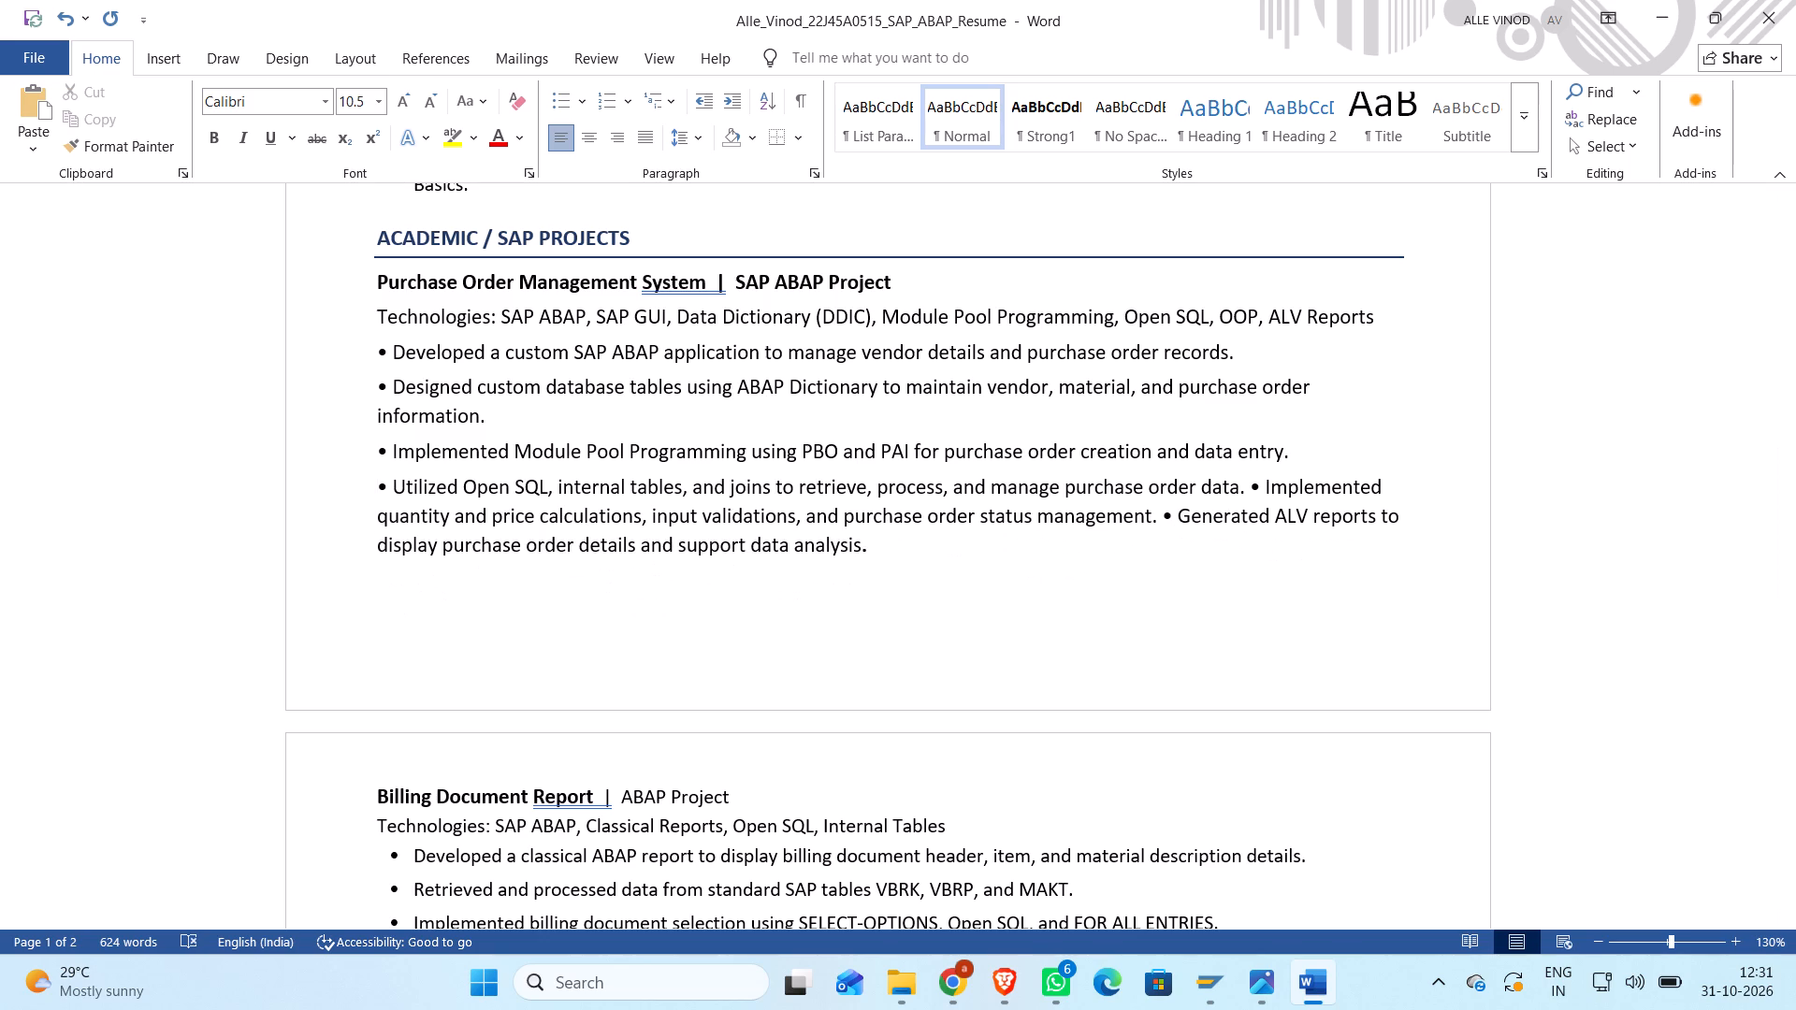
Start a new paragraph at each of the bullets "Implemented quantity and price calculations" and "Generated ALV reports".
click(1251, 485)
key(Return)
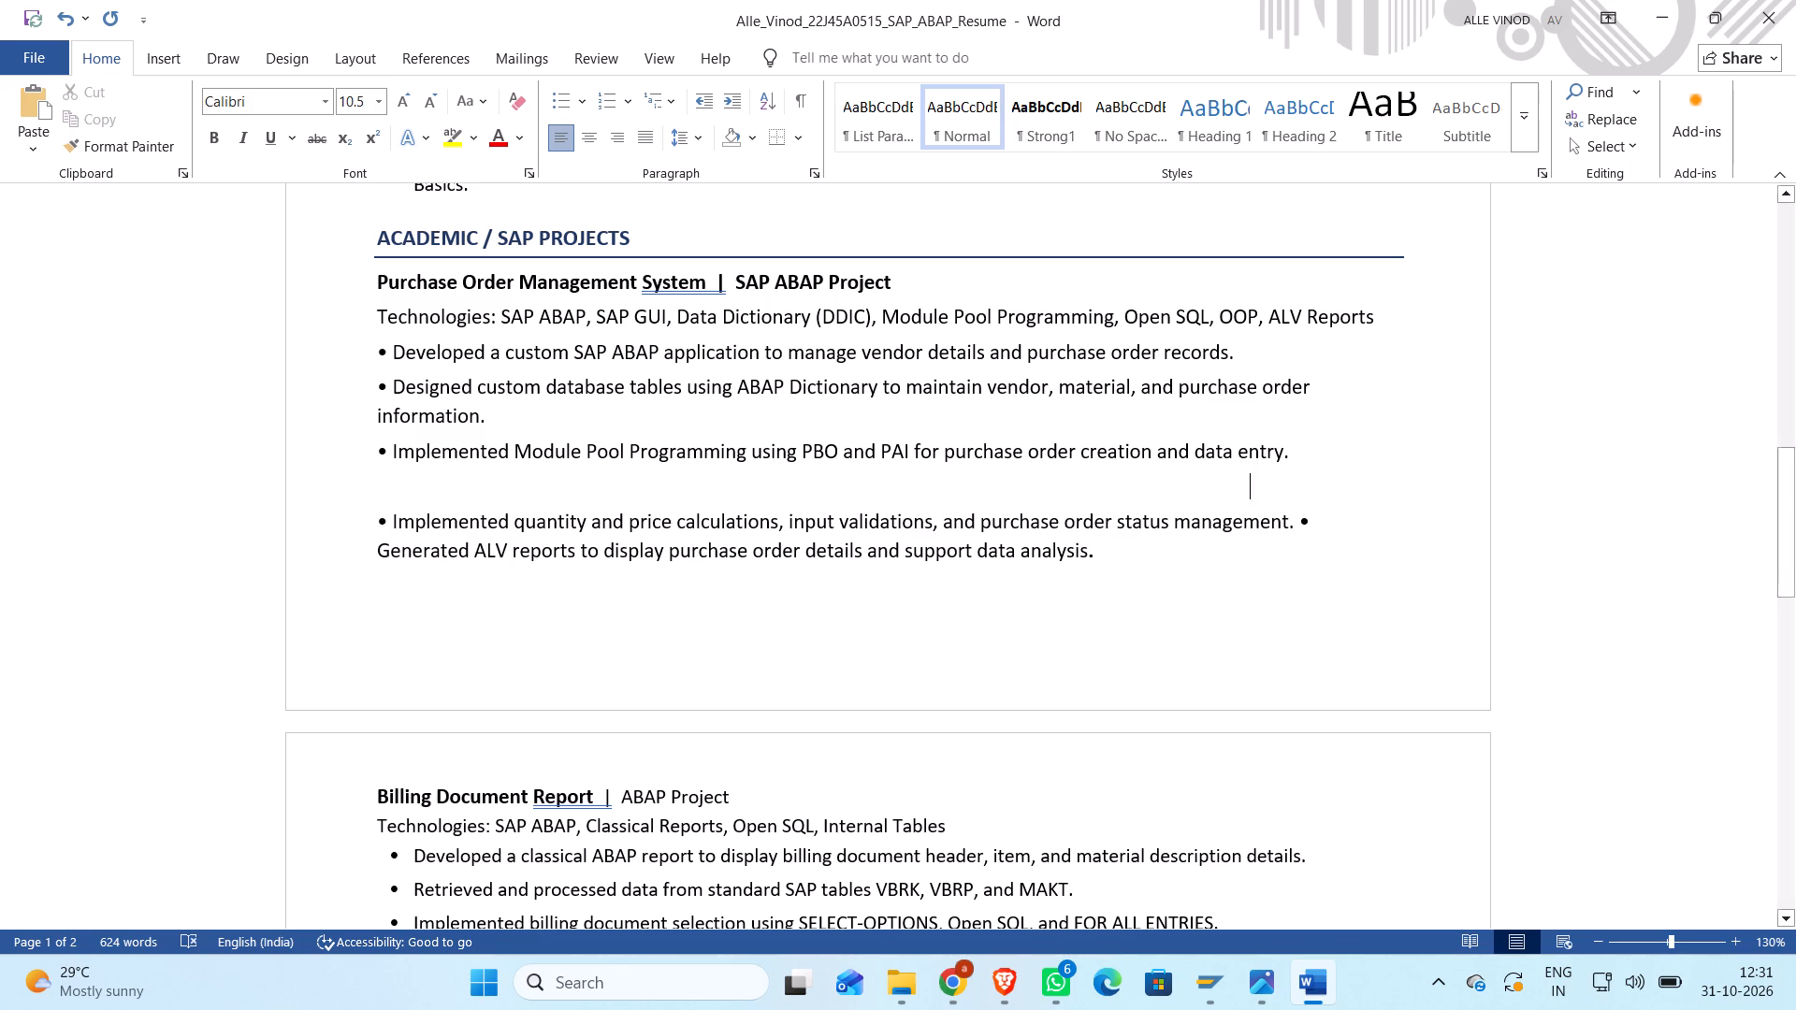
click(1300, 521)
key(Return)
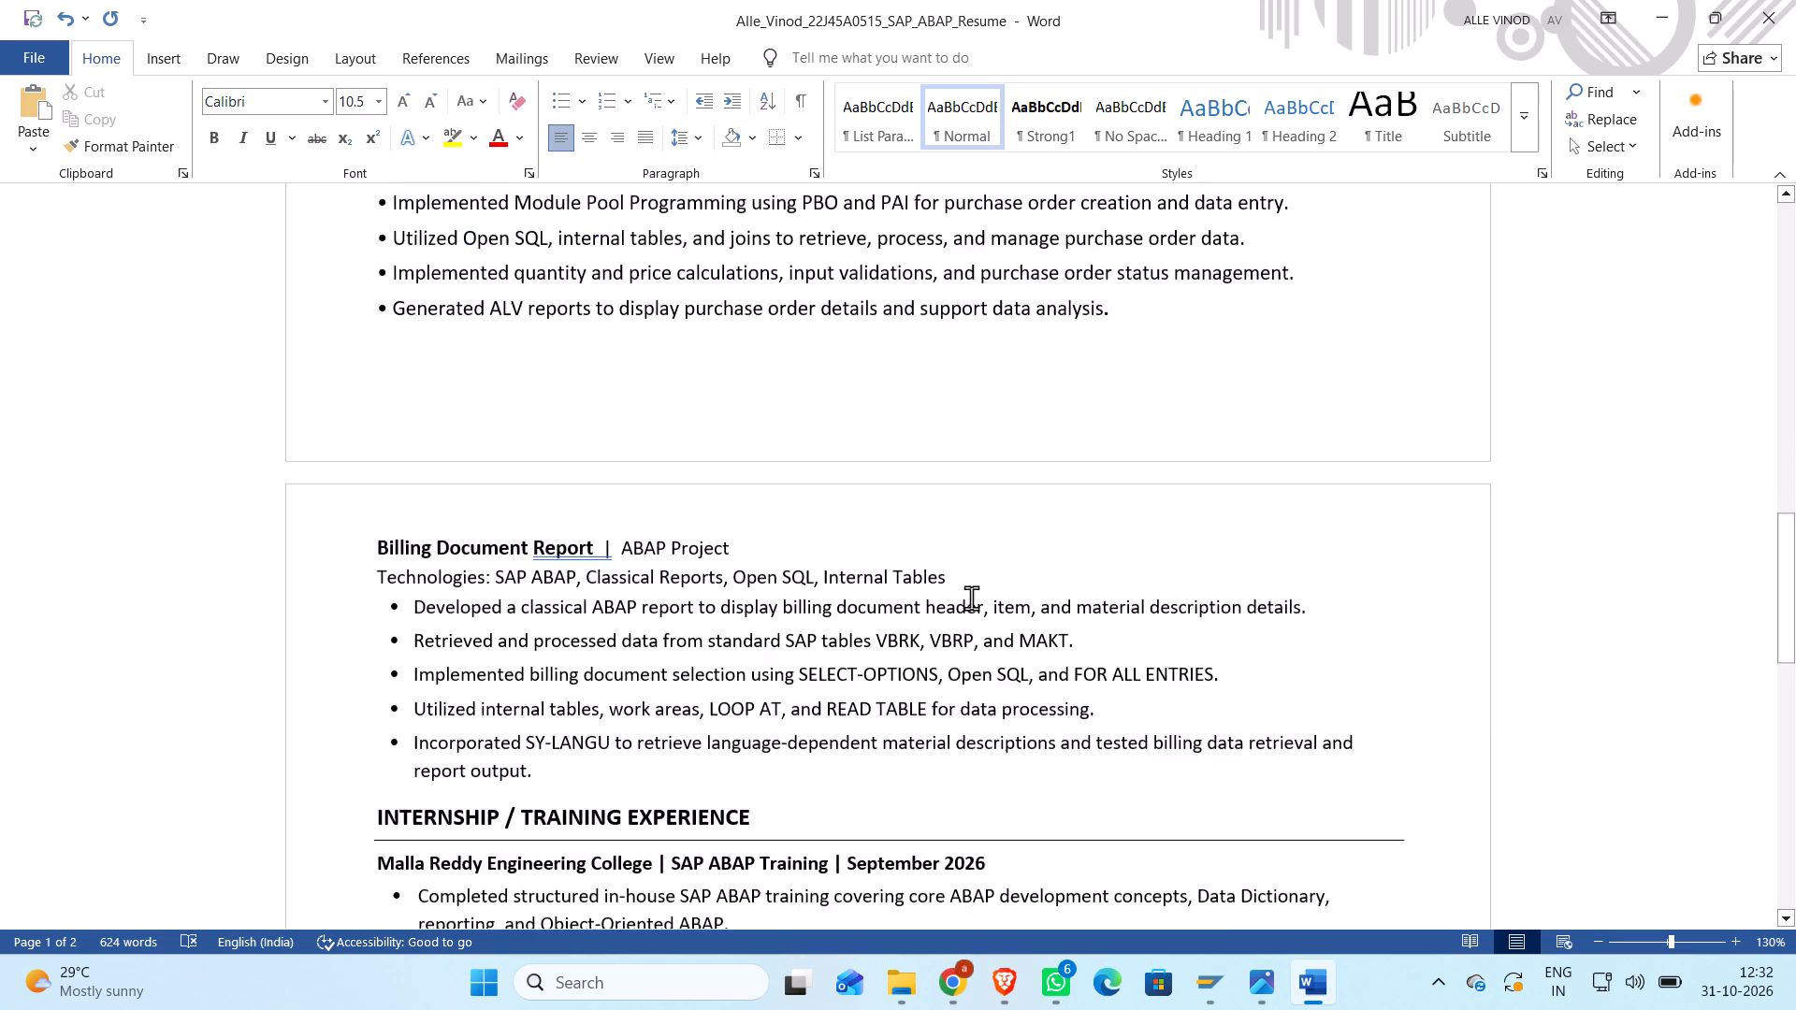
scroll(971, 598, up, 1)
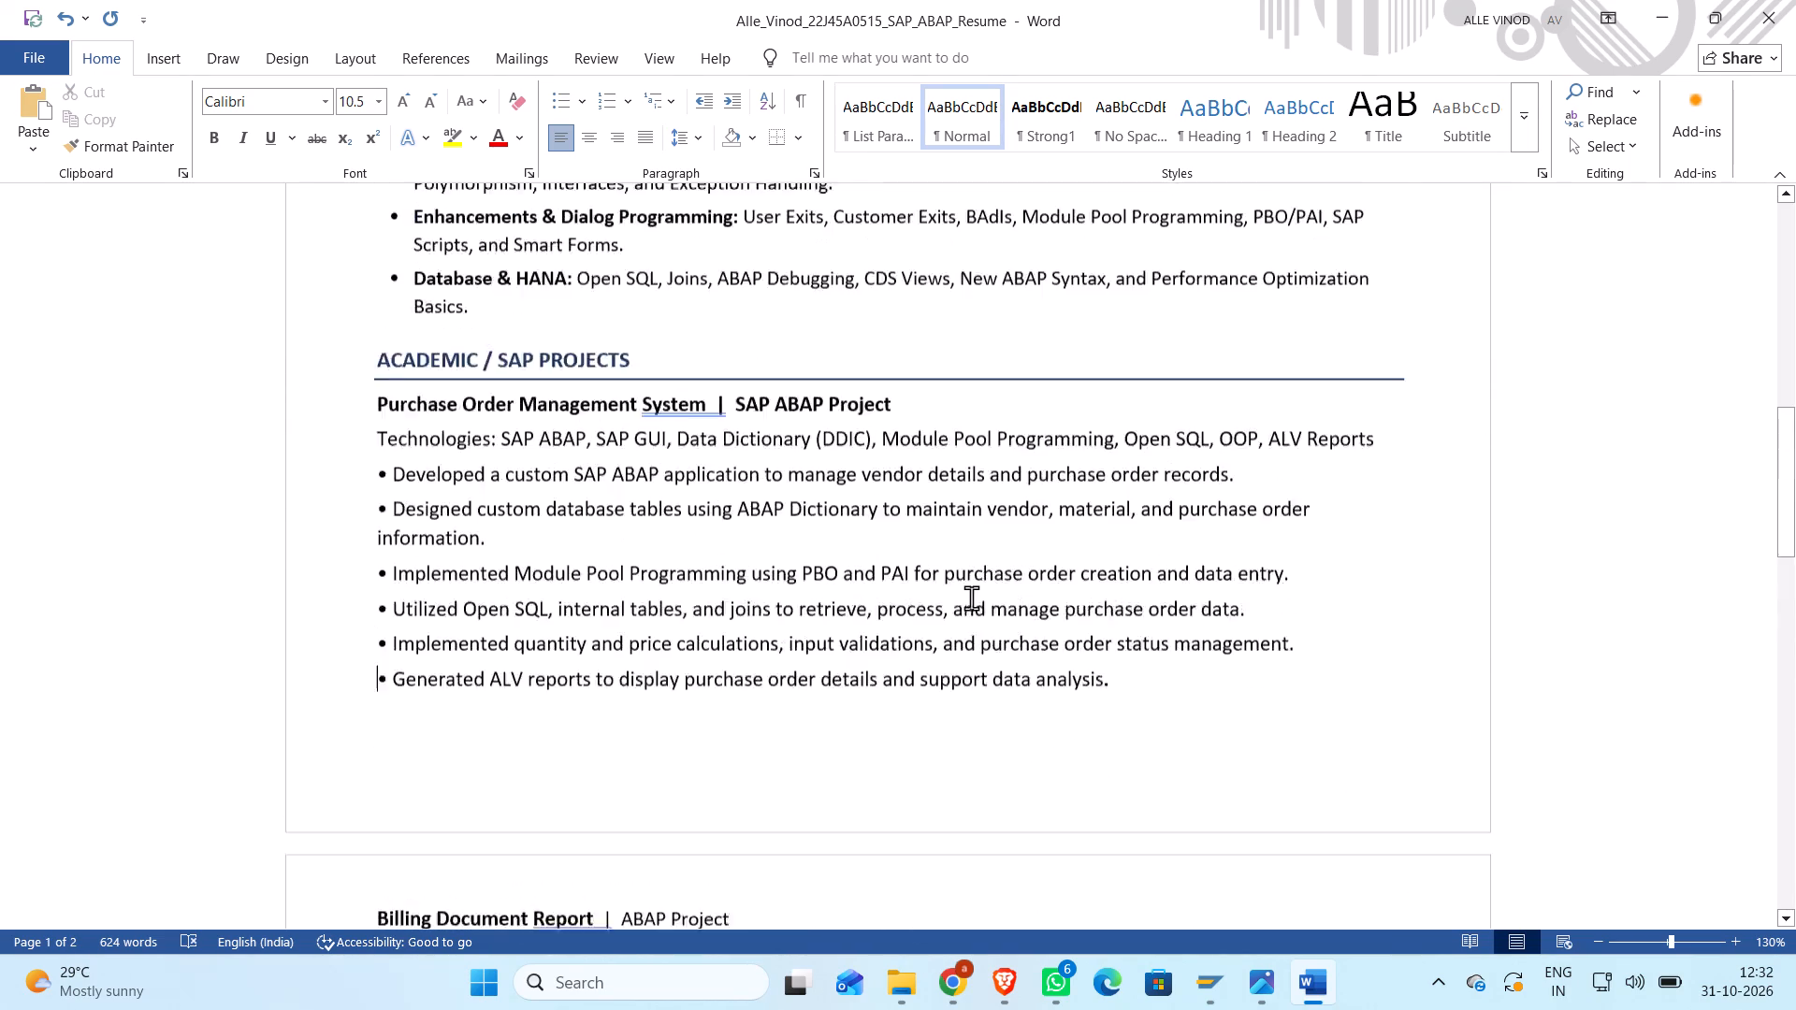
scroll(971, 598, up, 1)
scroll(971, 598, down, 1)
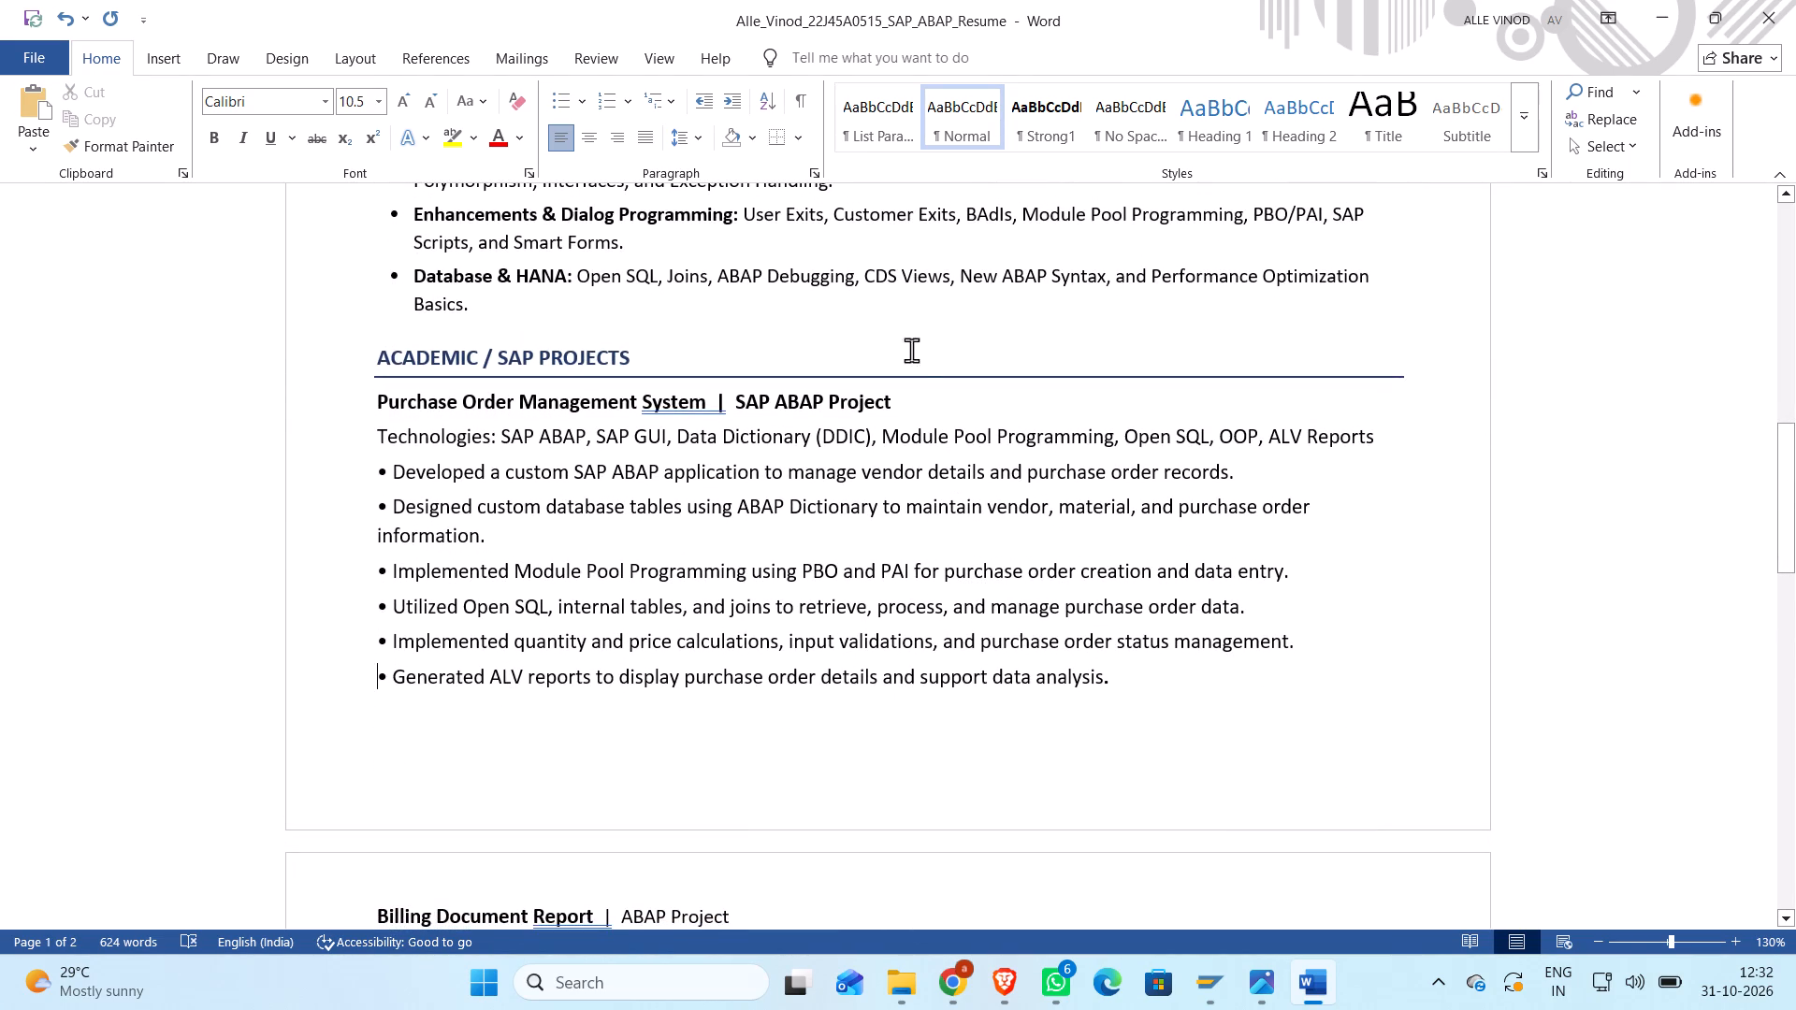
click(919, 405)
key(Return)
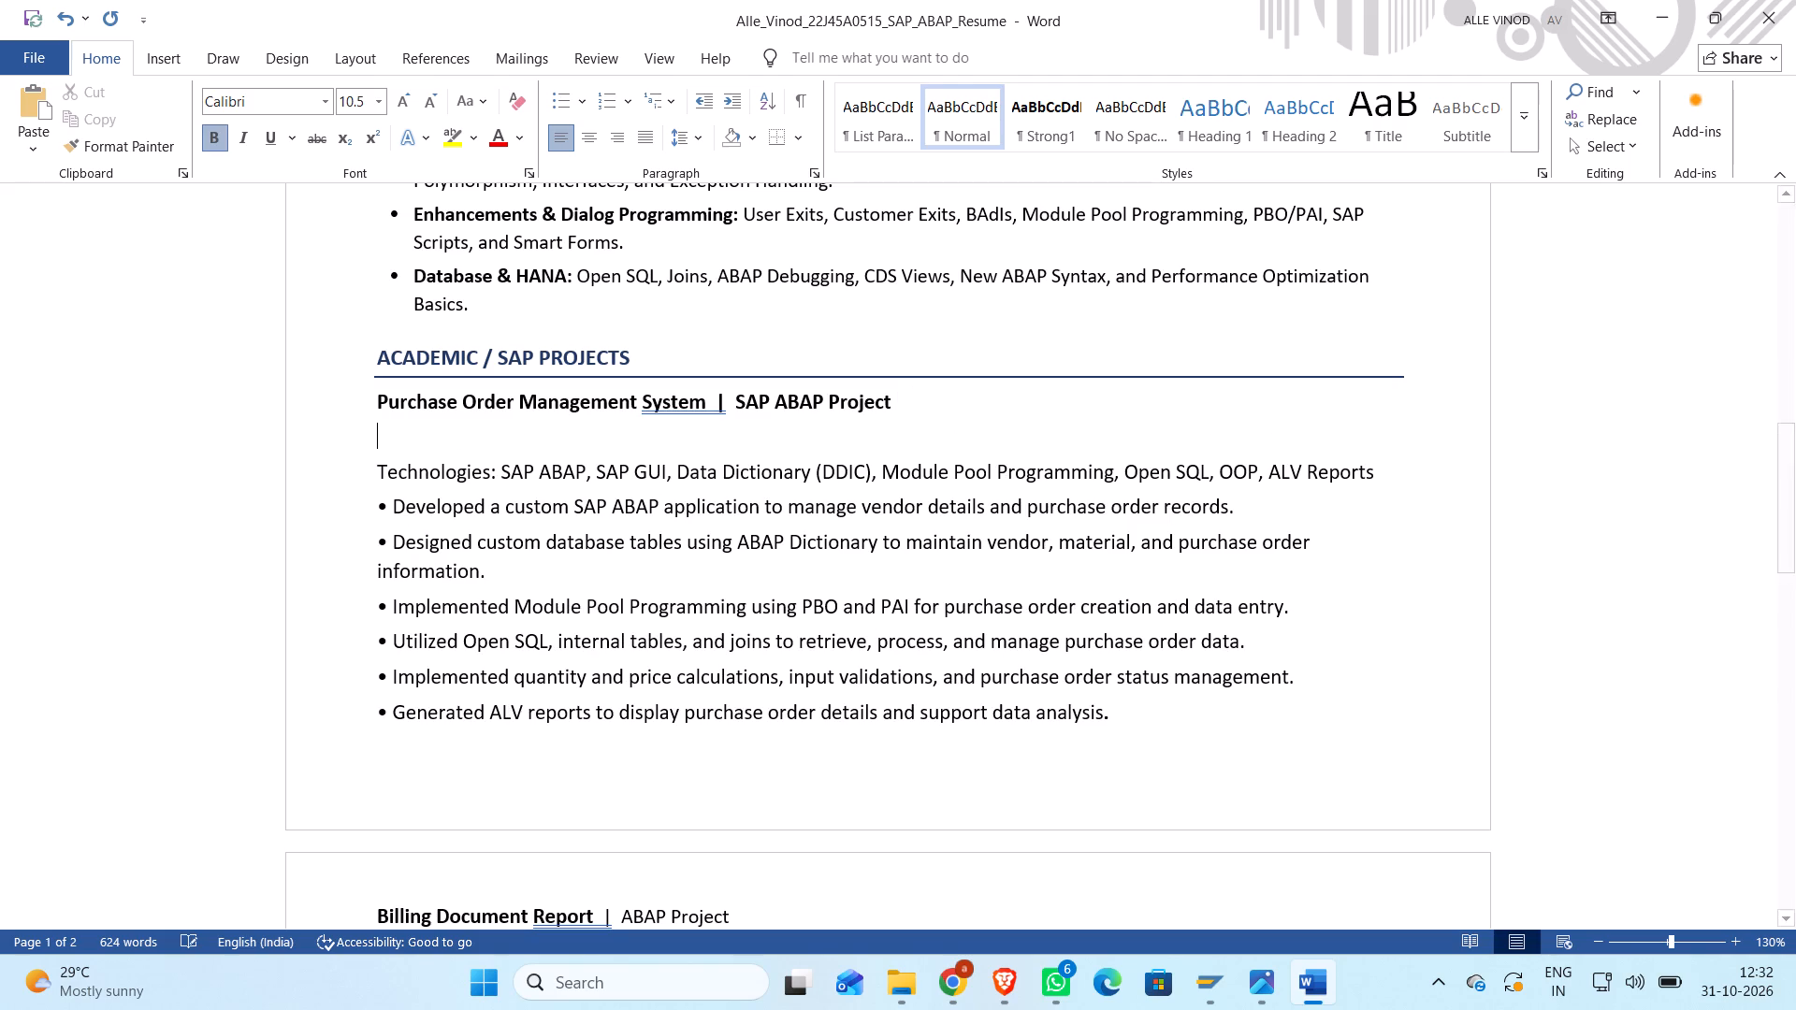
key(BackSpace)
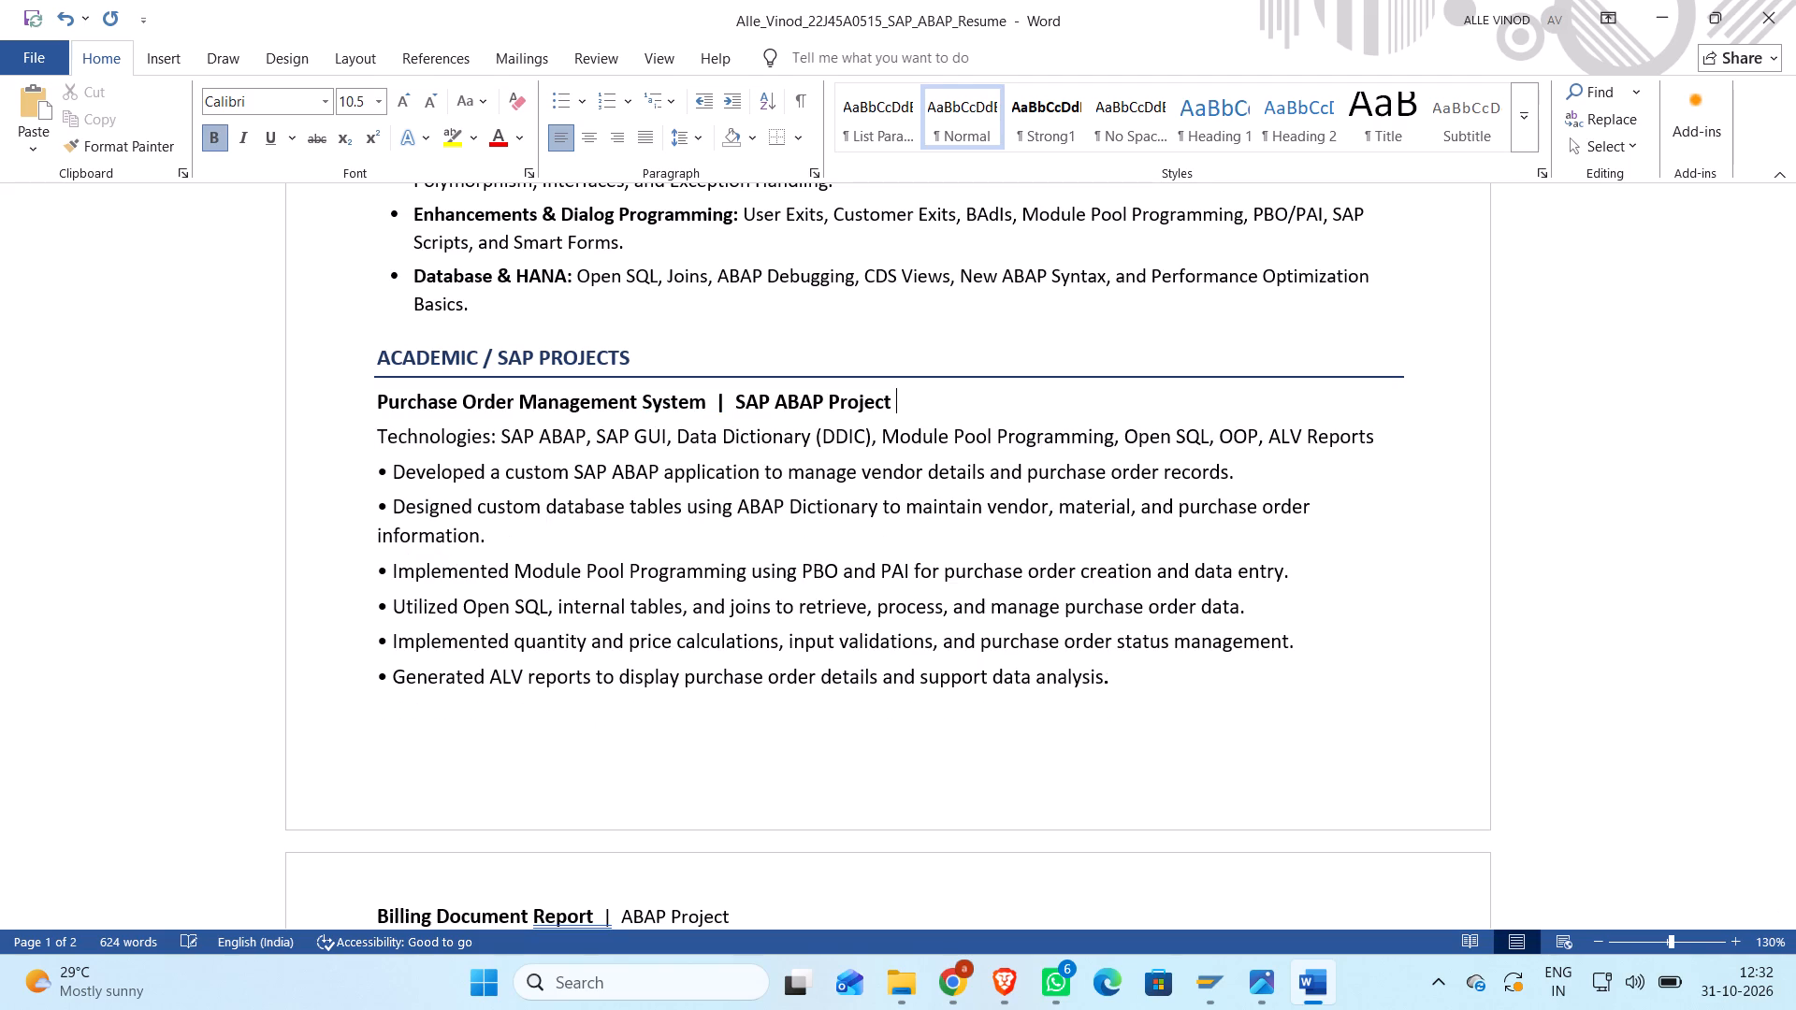
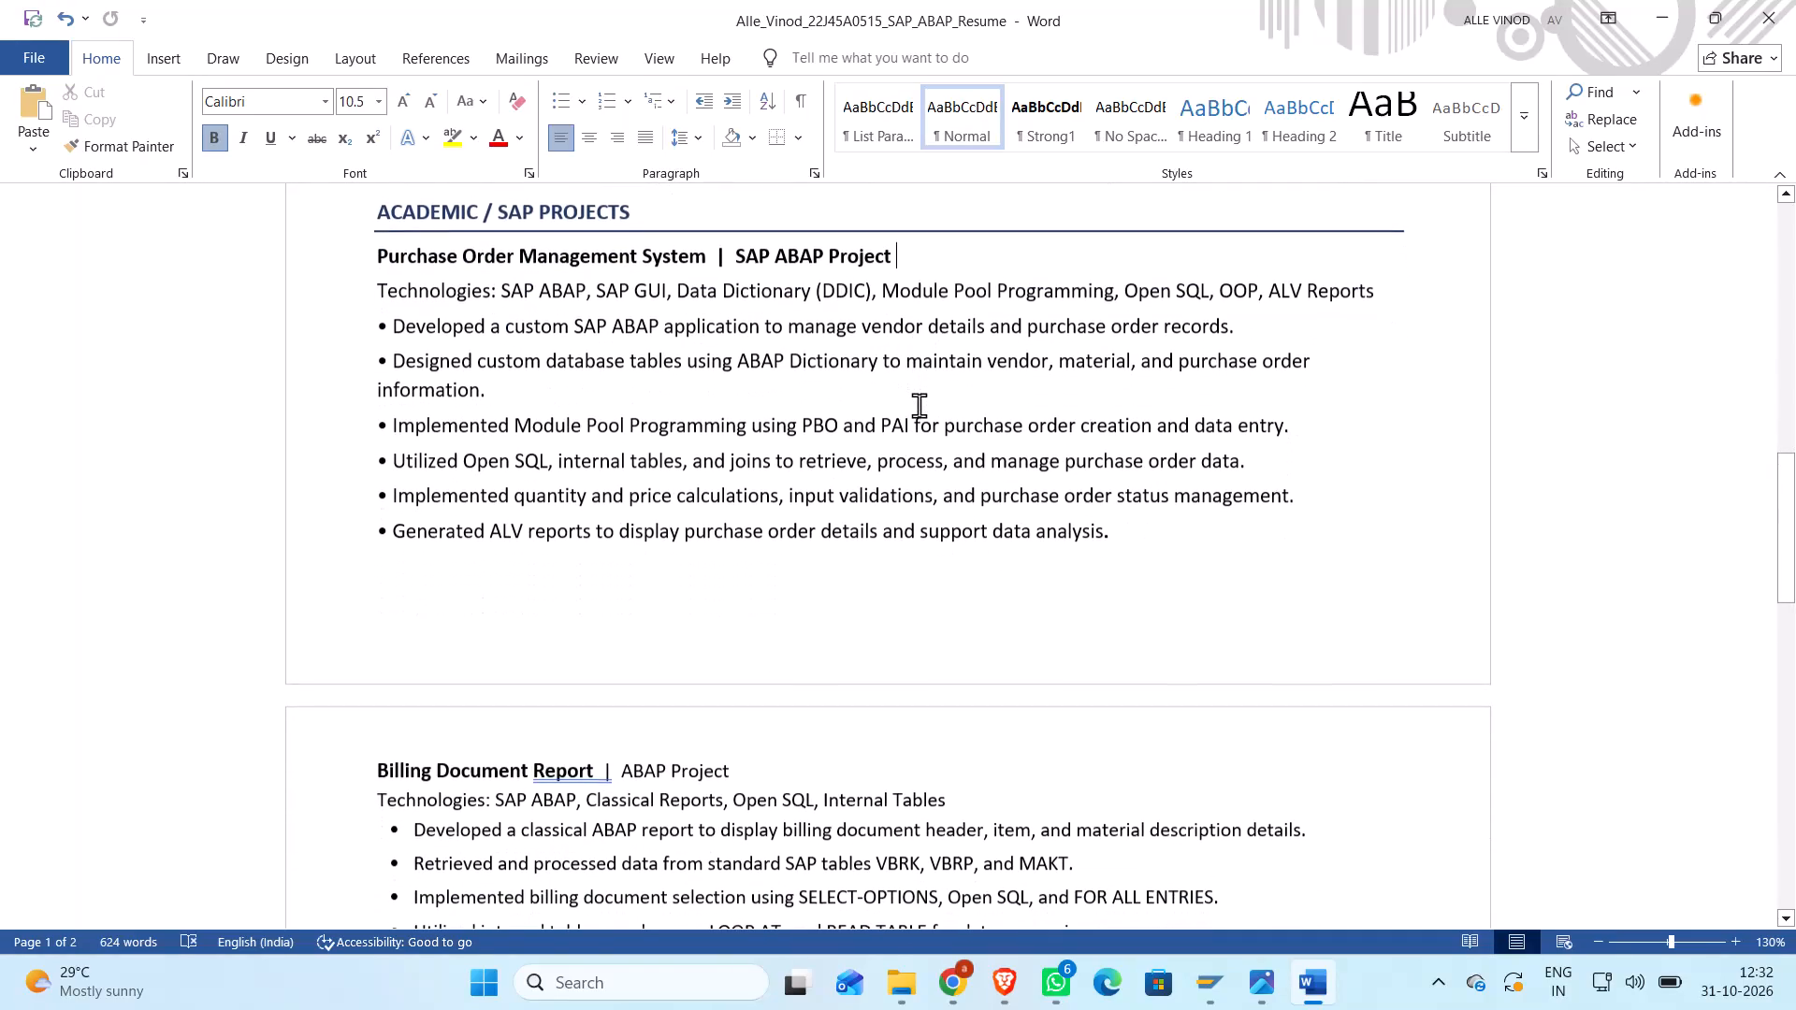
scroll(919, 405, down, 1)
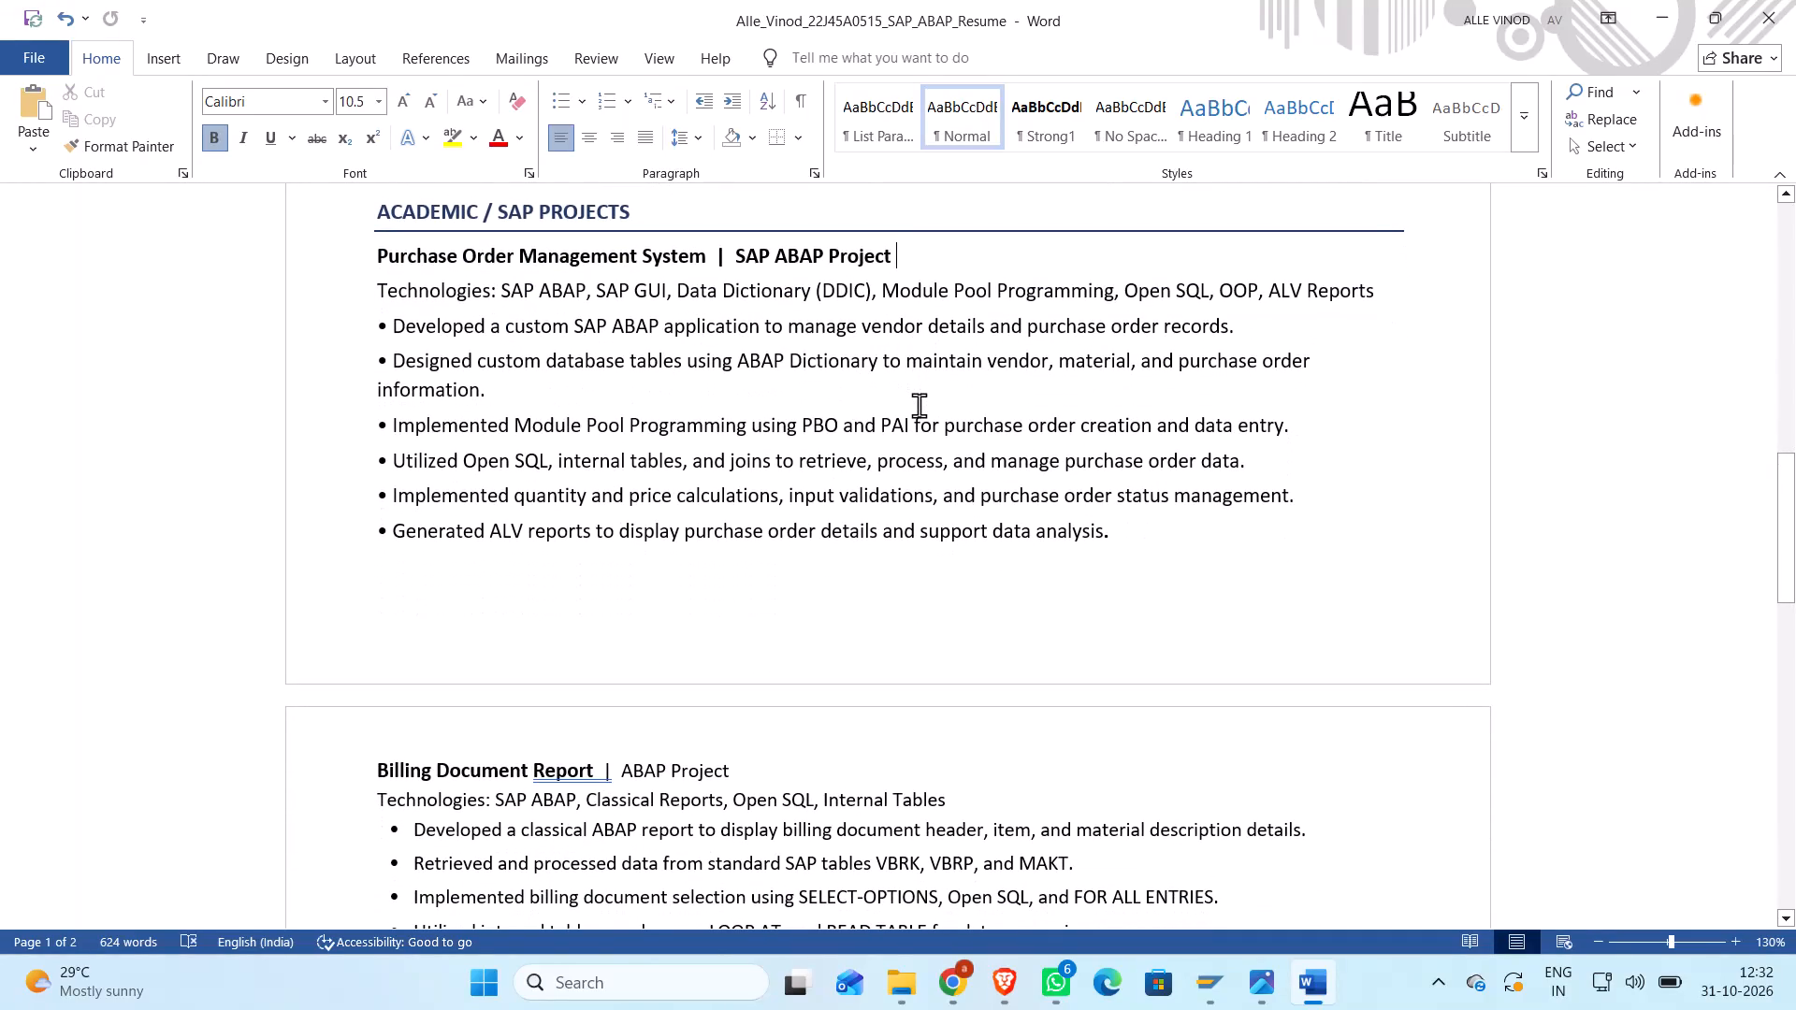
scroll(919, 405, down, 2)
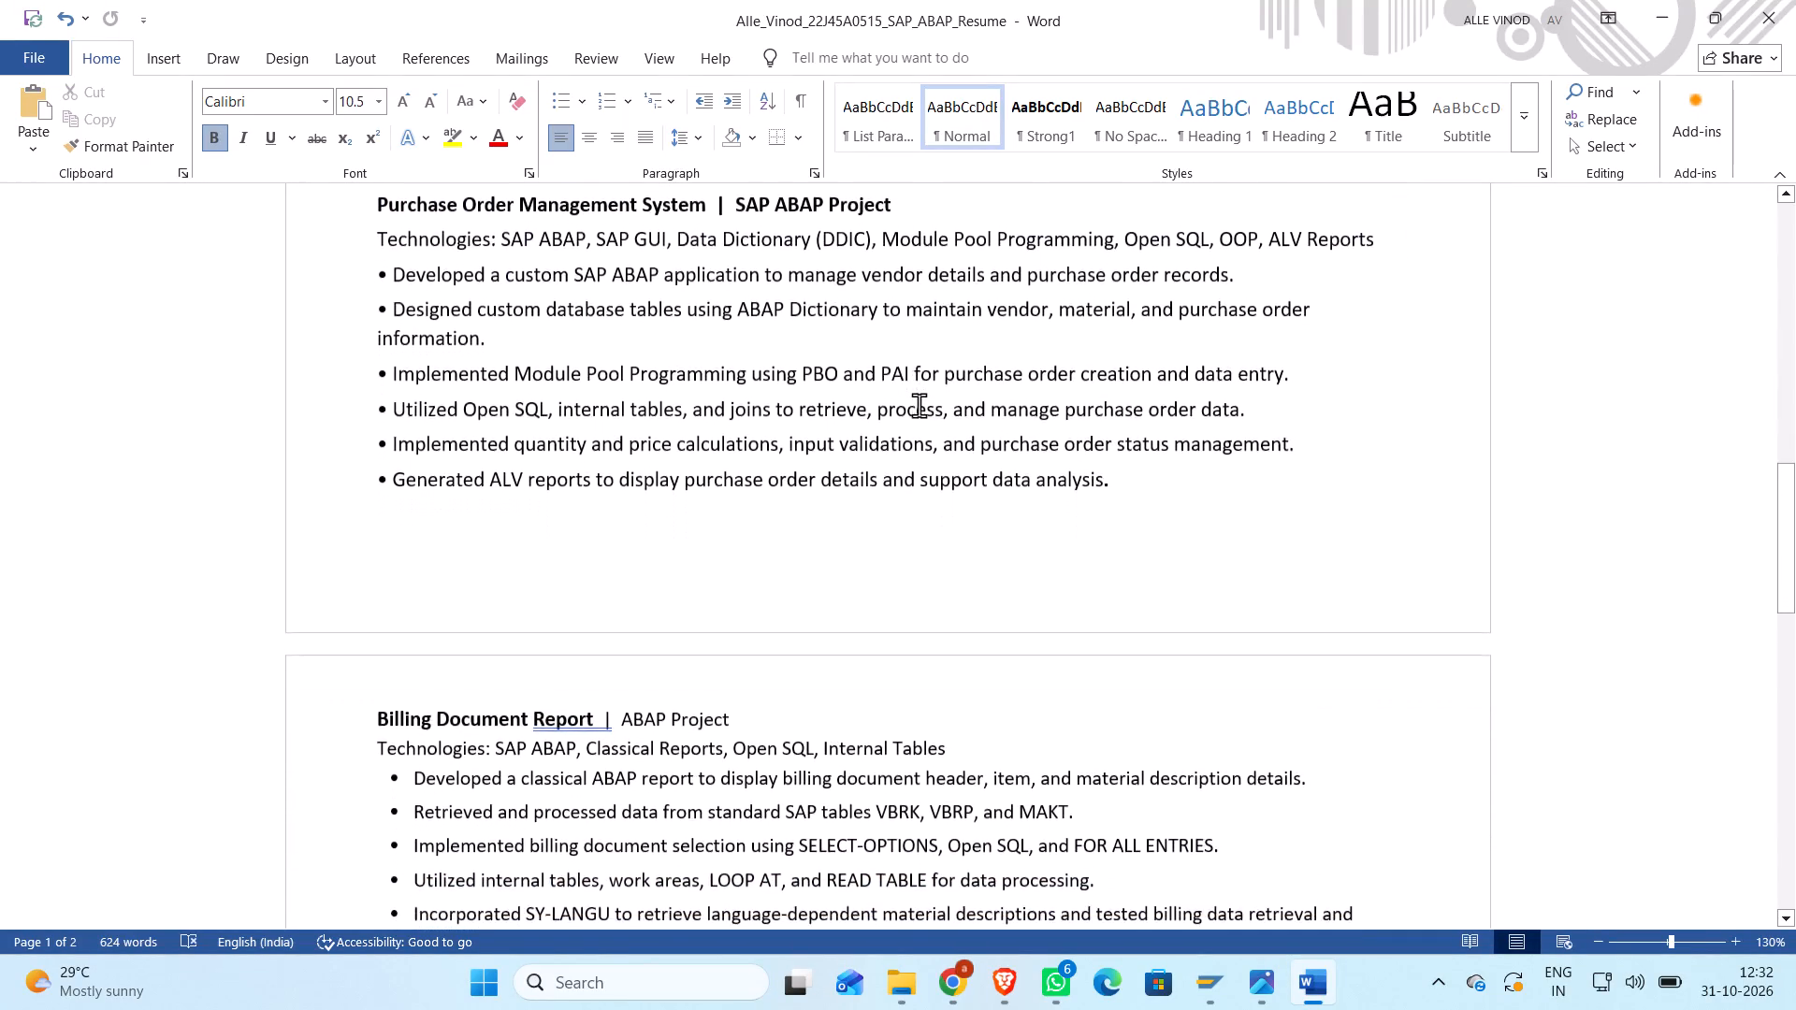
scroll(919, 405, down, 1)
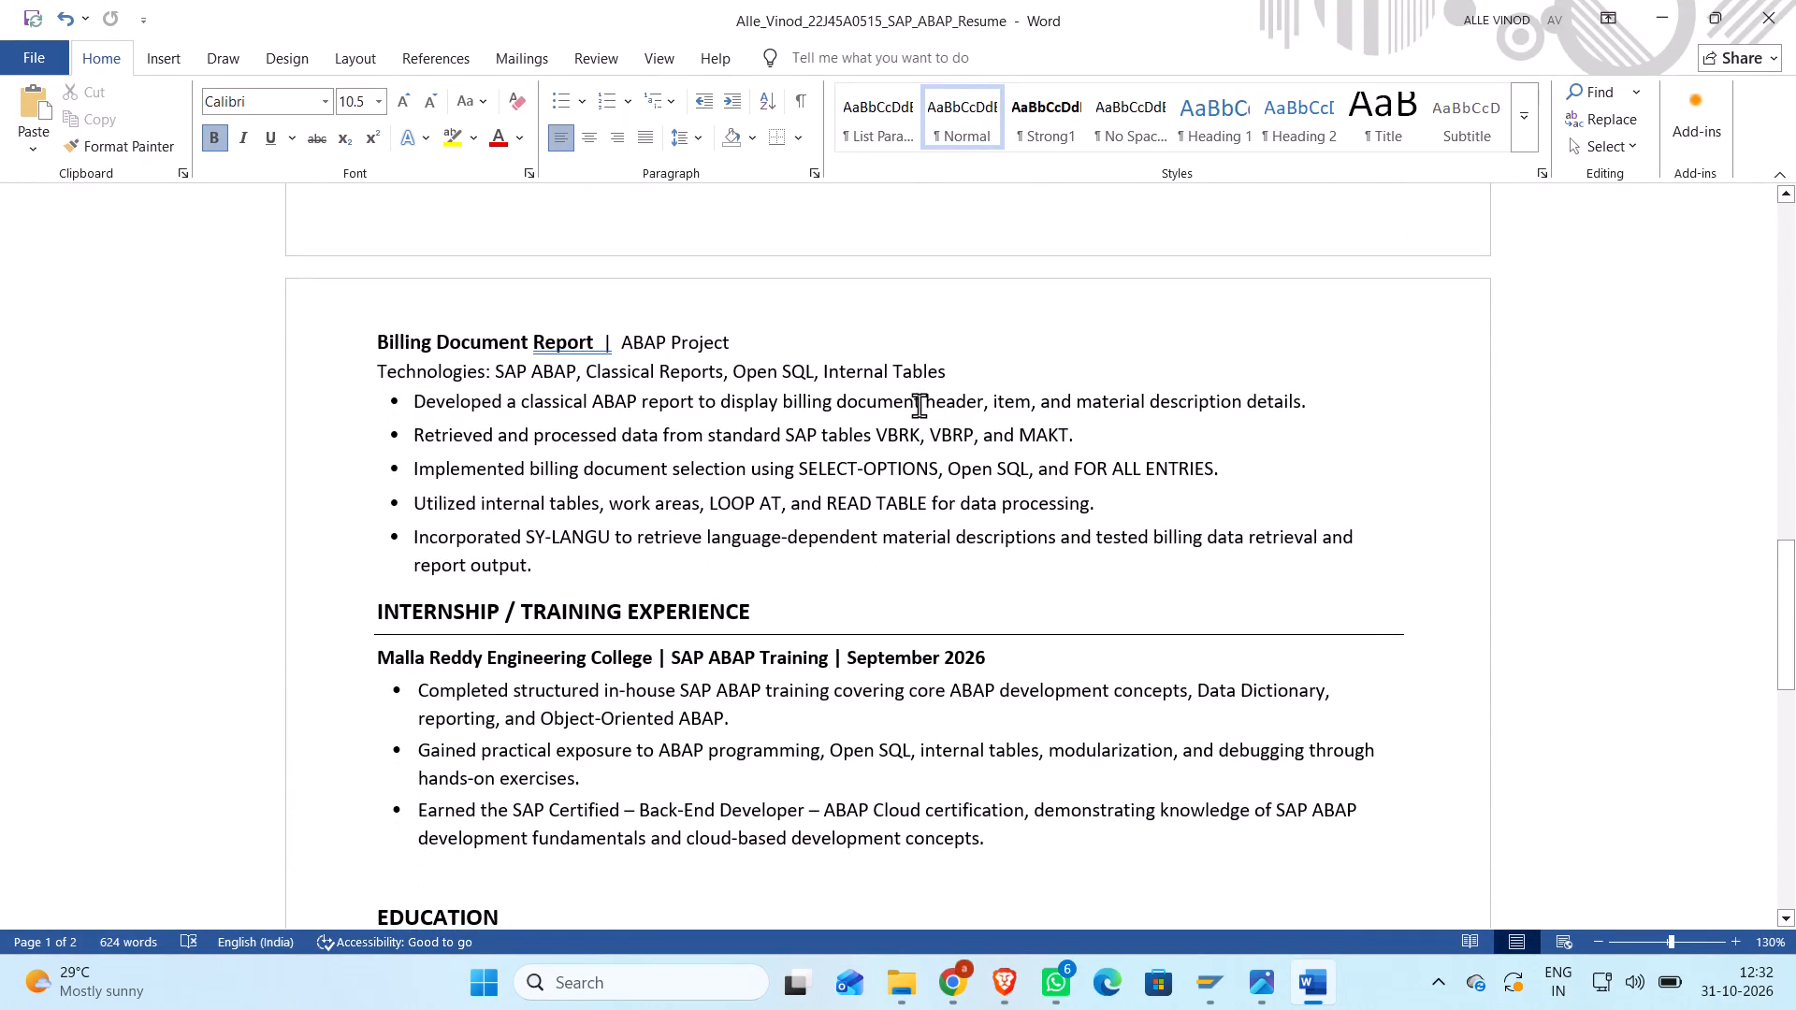
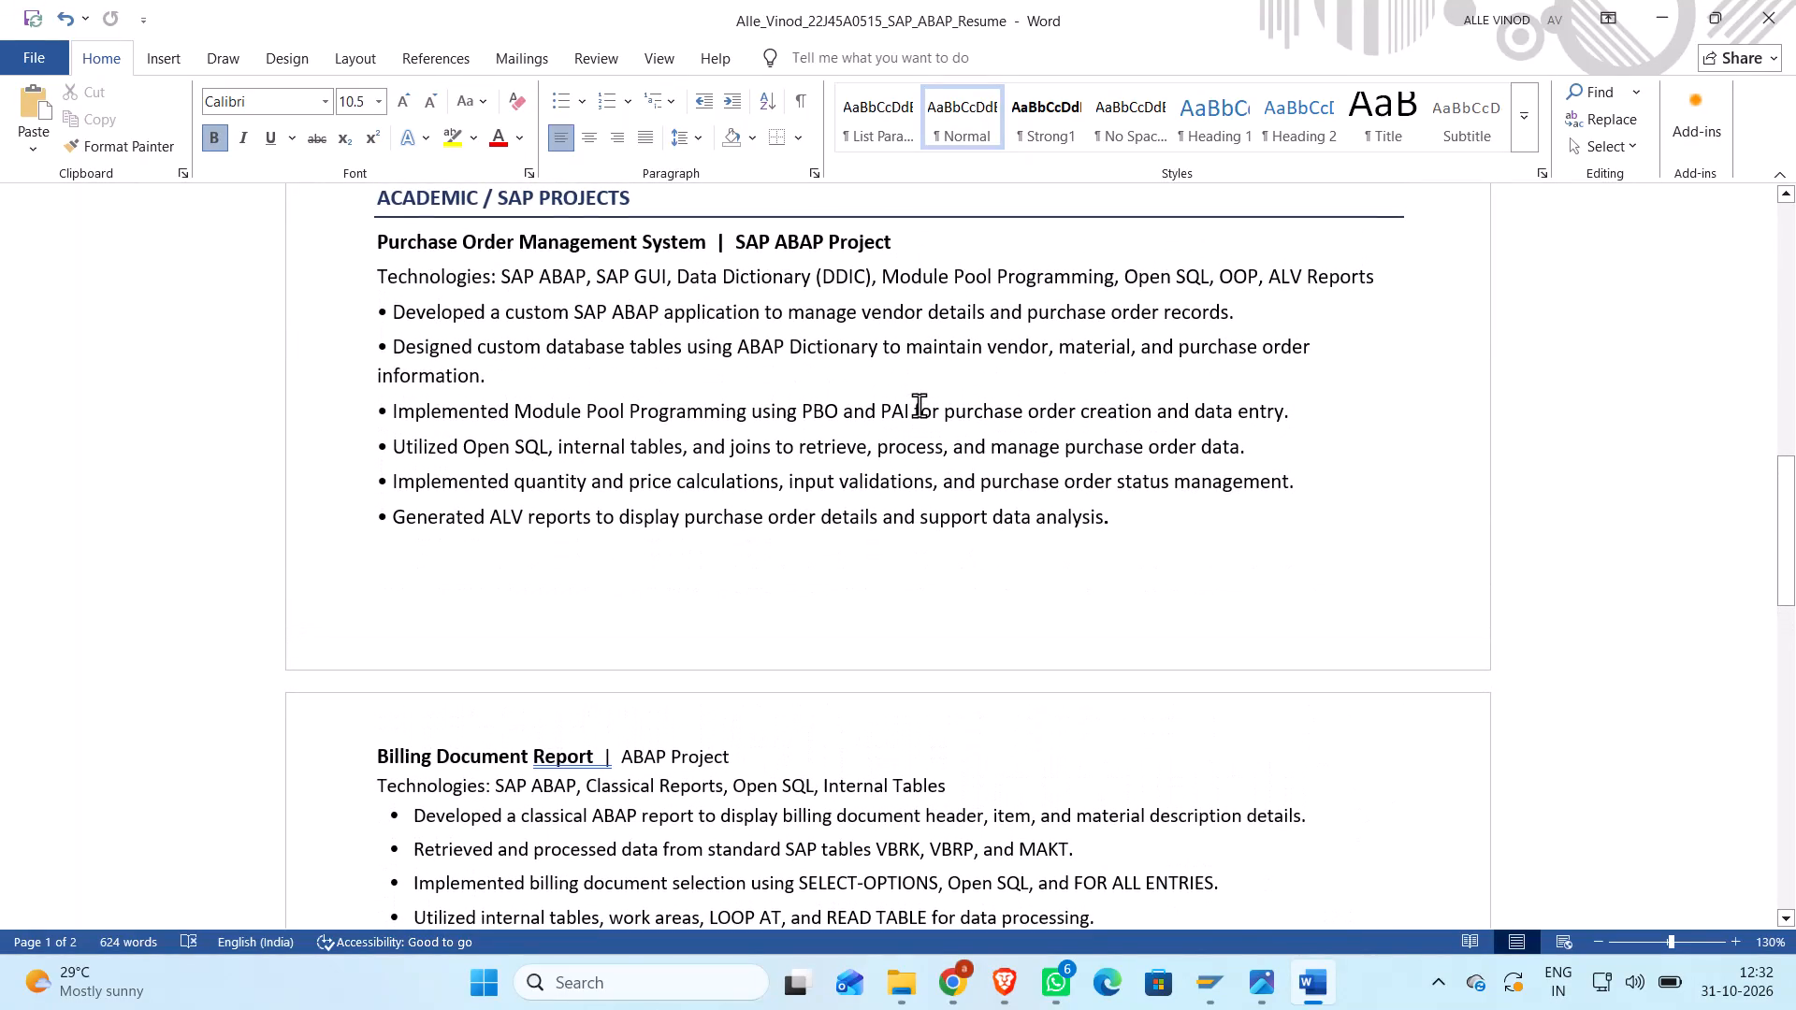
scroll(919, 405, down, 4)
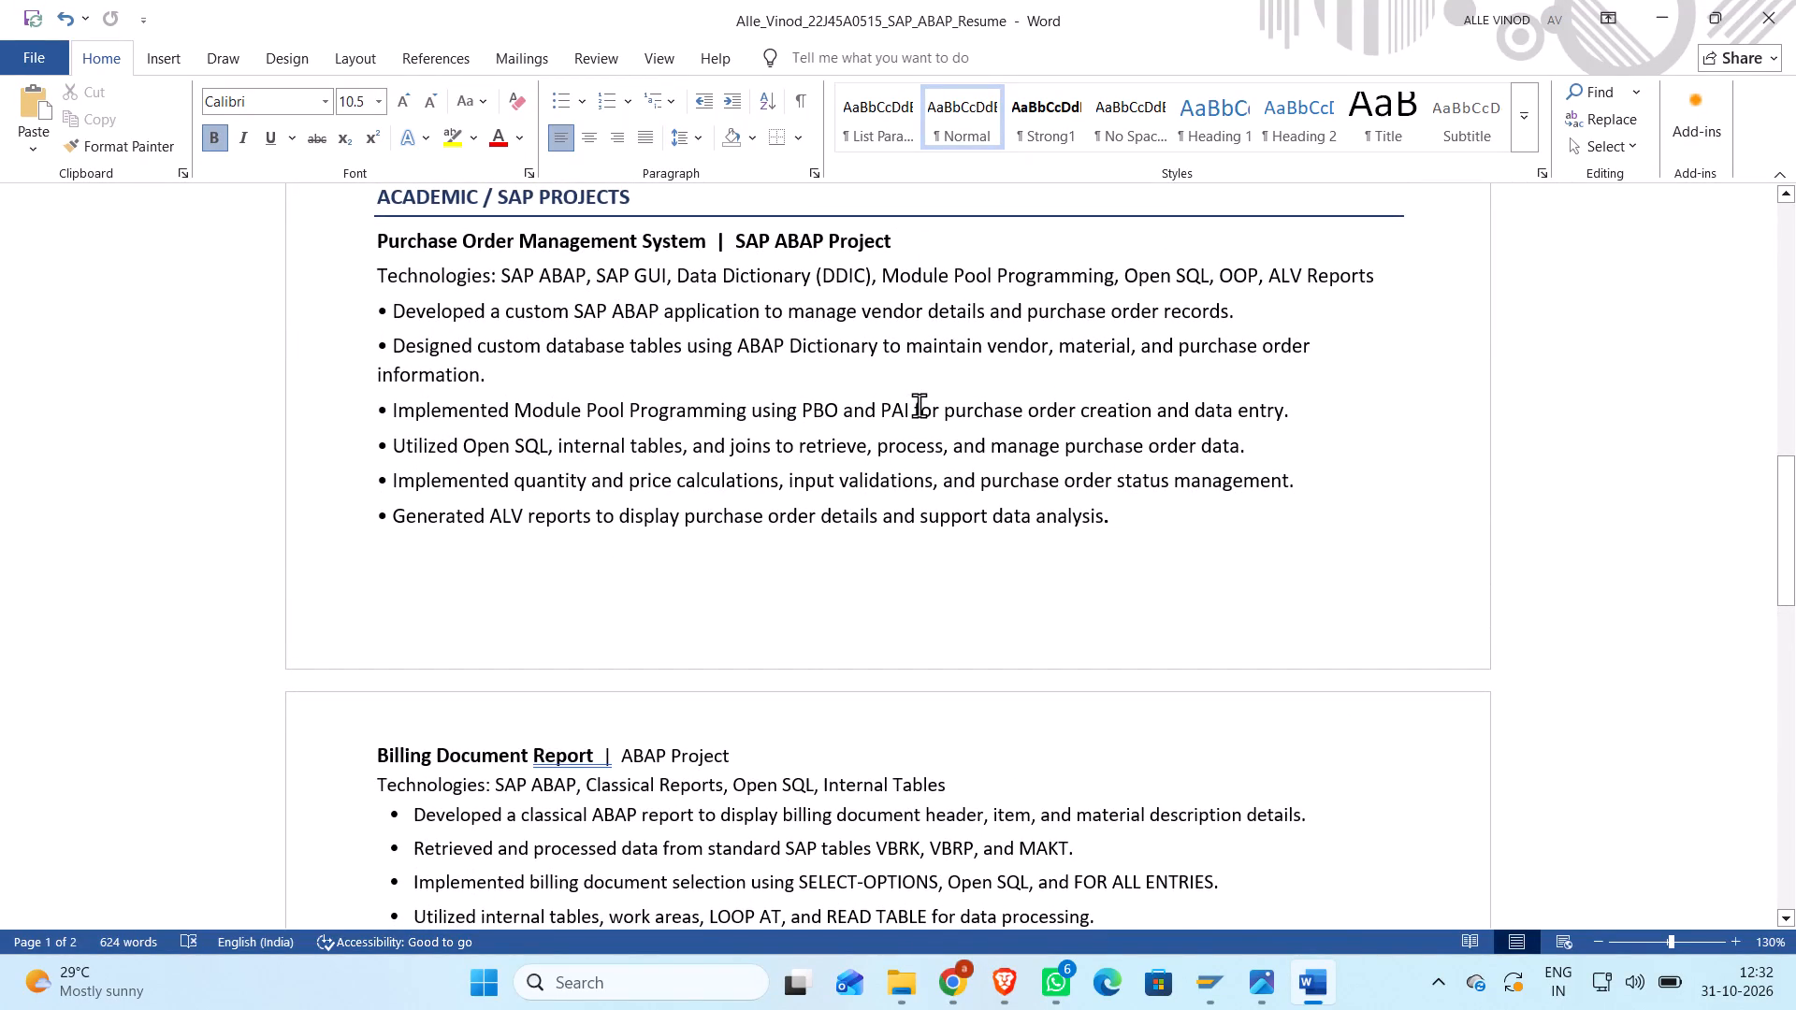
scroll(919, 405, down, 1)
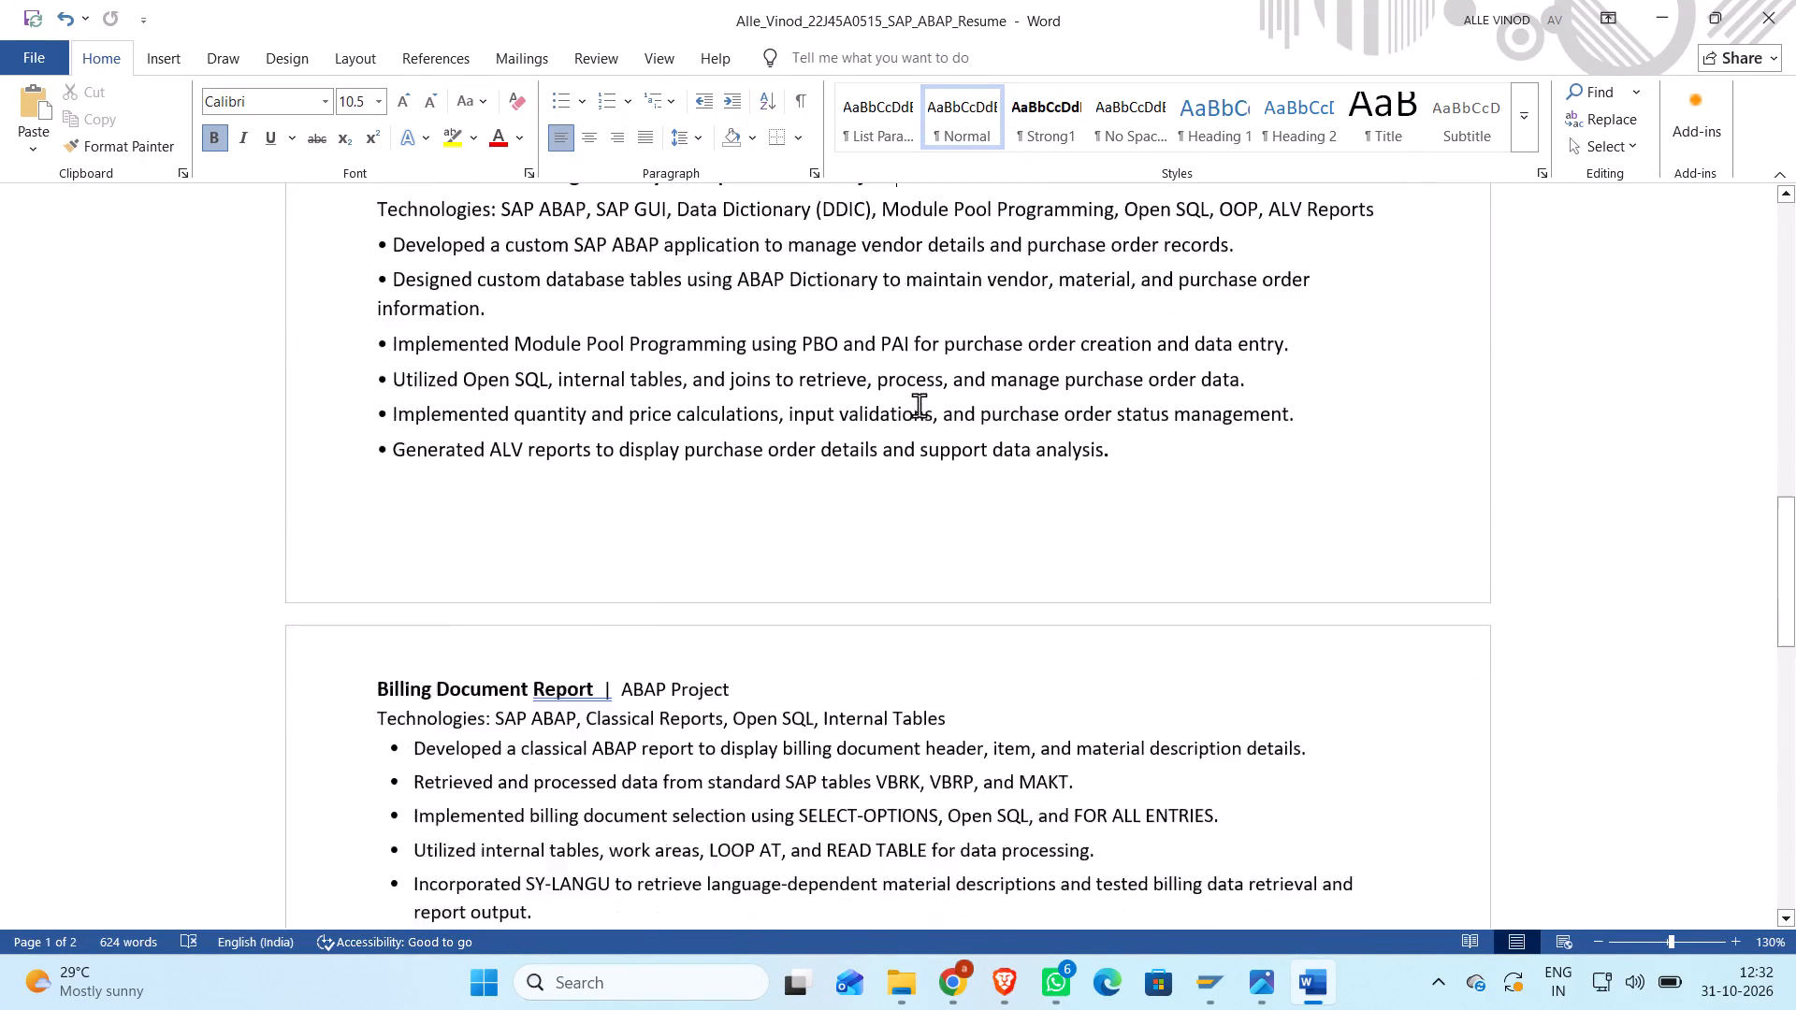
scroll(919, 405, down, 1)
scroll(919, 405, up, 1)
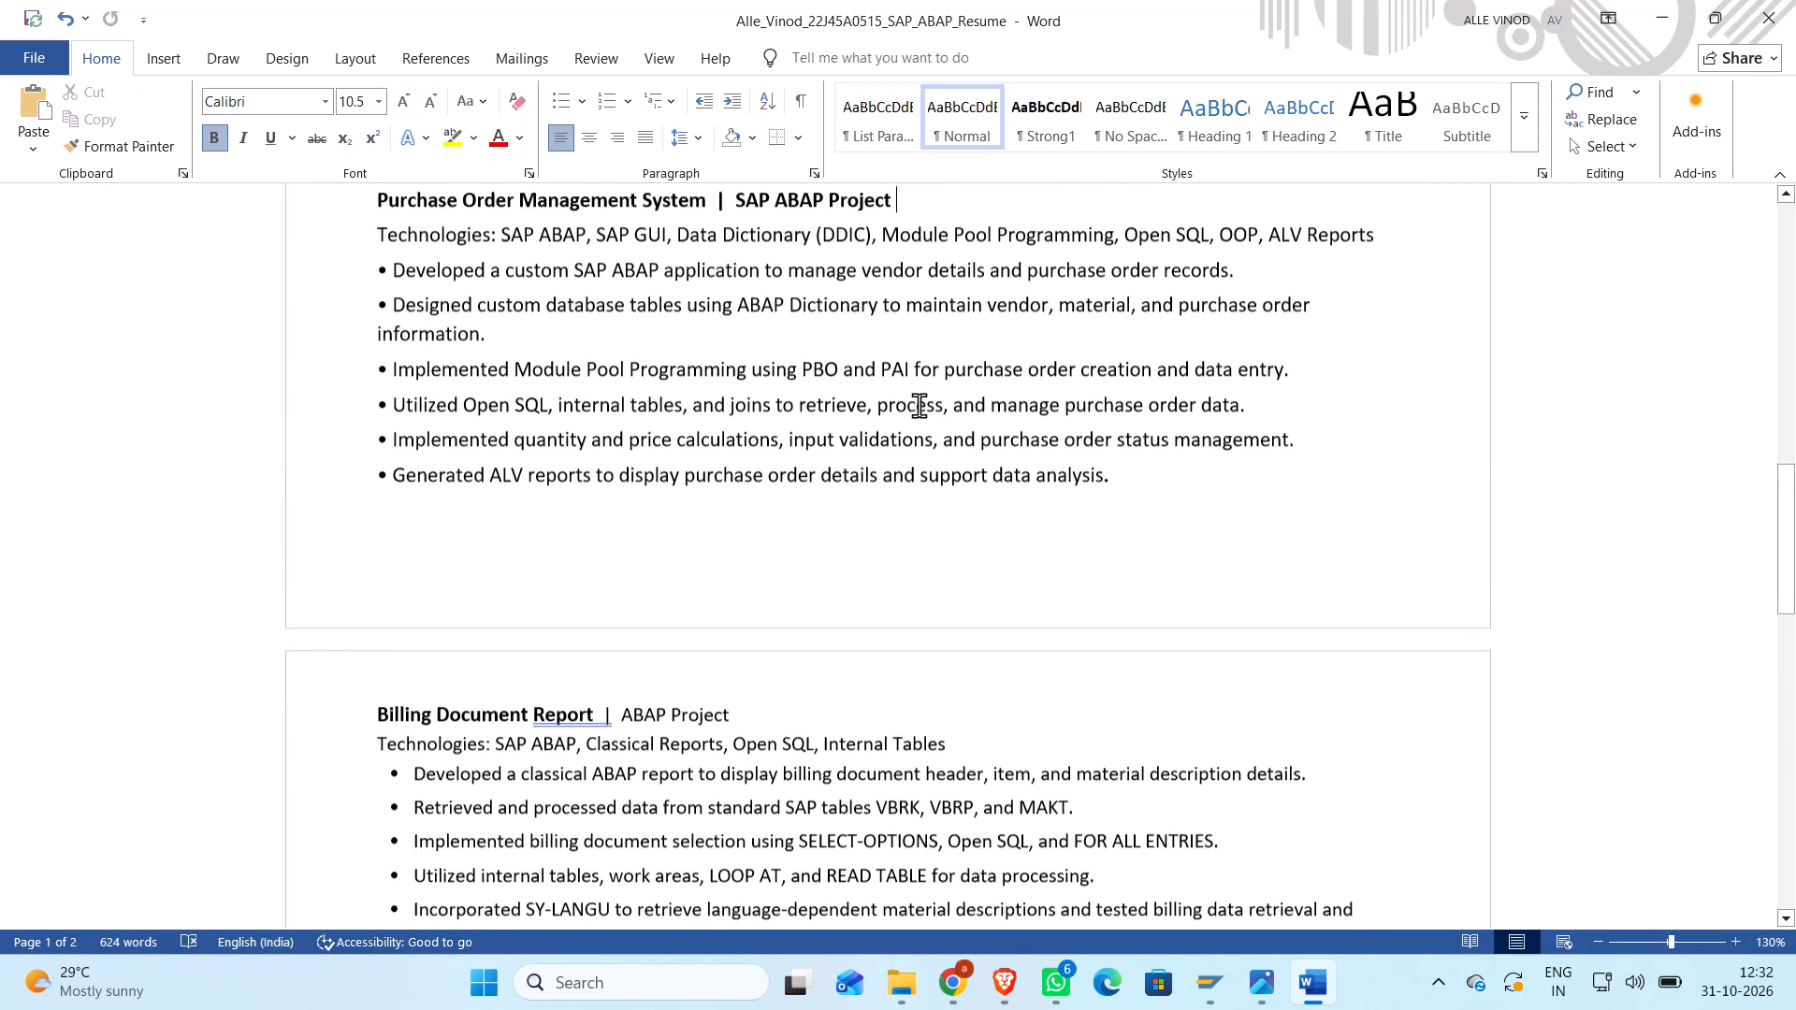
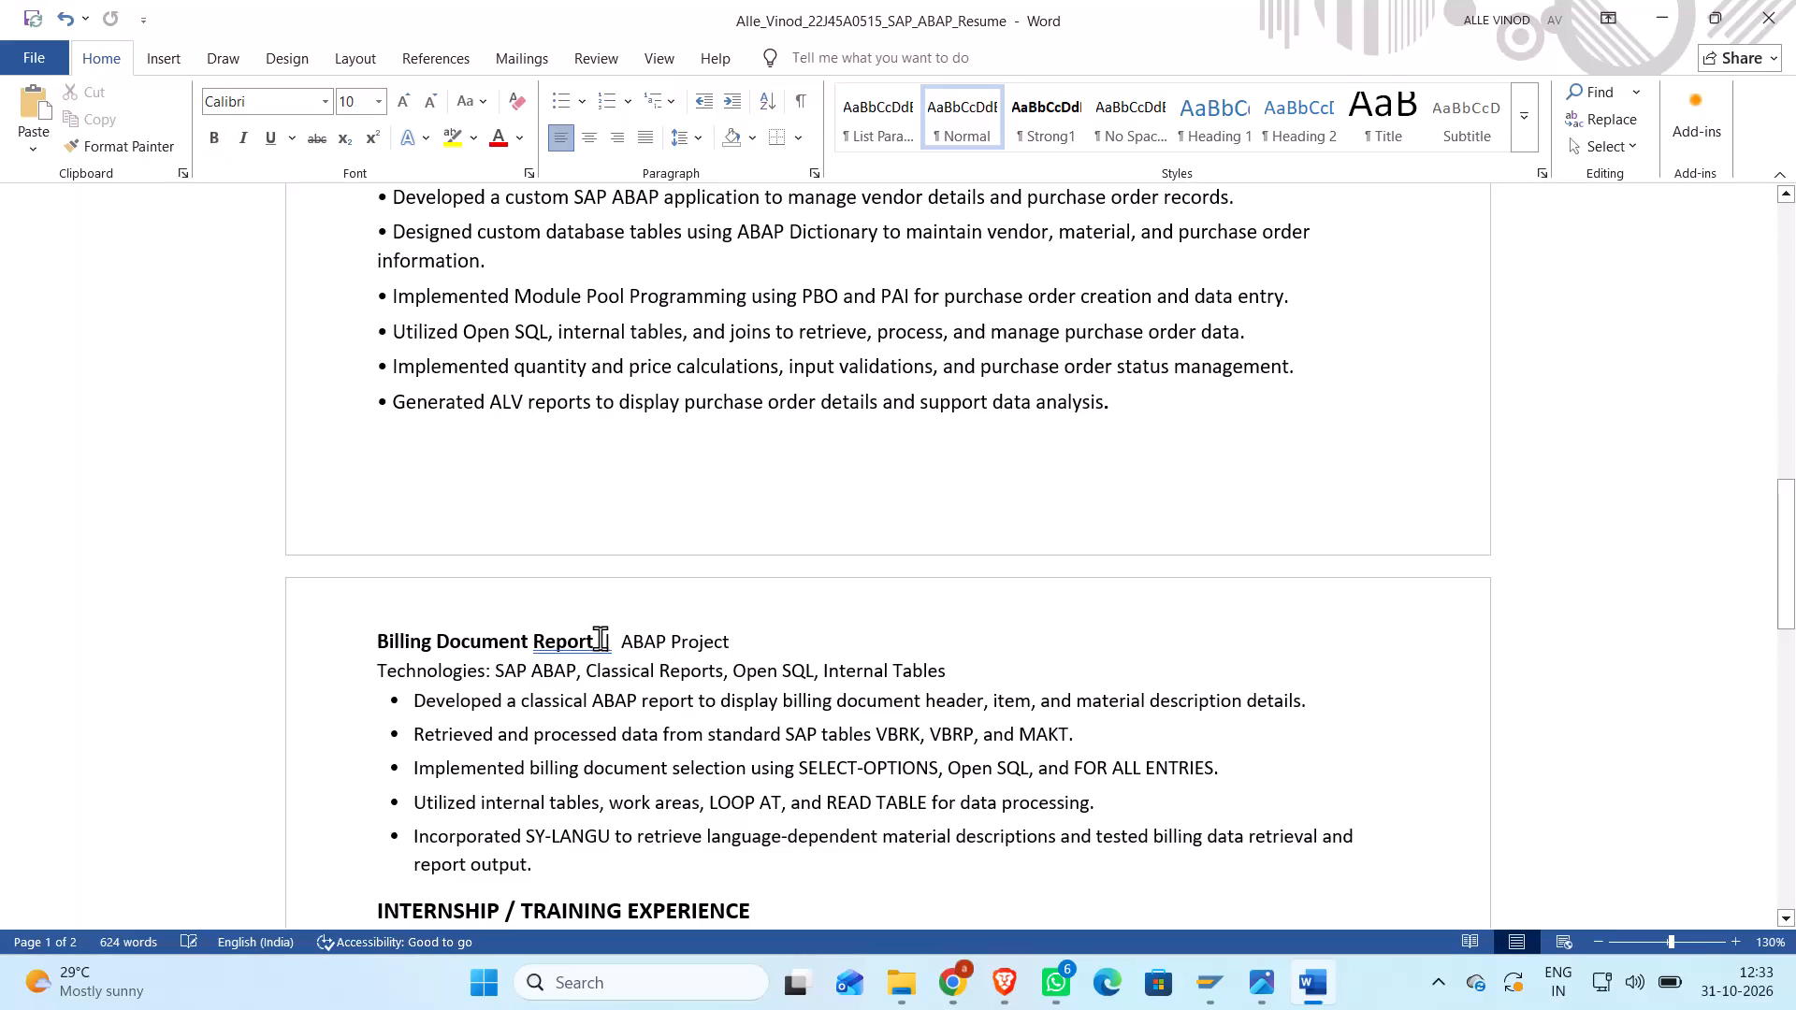
Replace the Billing Document Report project title with the copied heading "Smart Inventory & Stock Management System | SAP ABAP Project".
key(BackSpace)
key(BackSpace)
key(BackSpace)
key(BackSpace)
key(BackSpace)
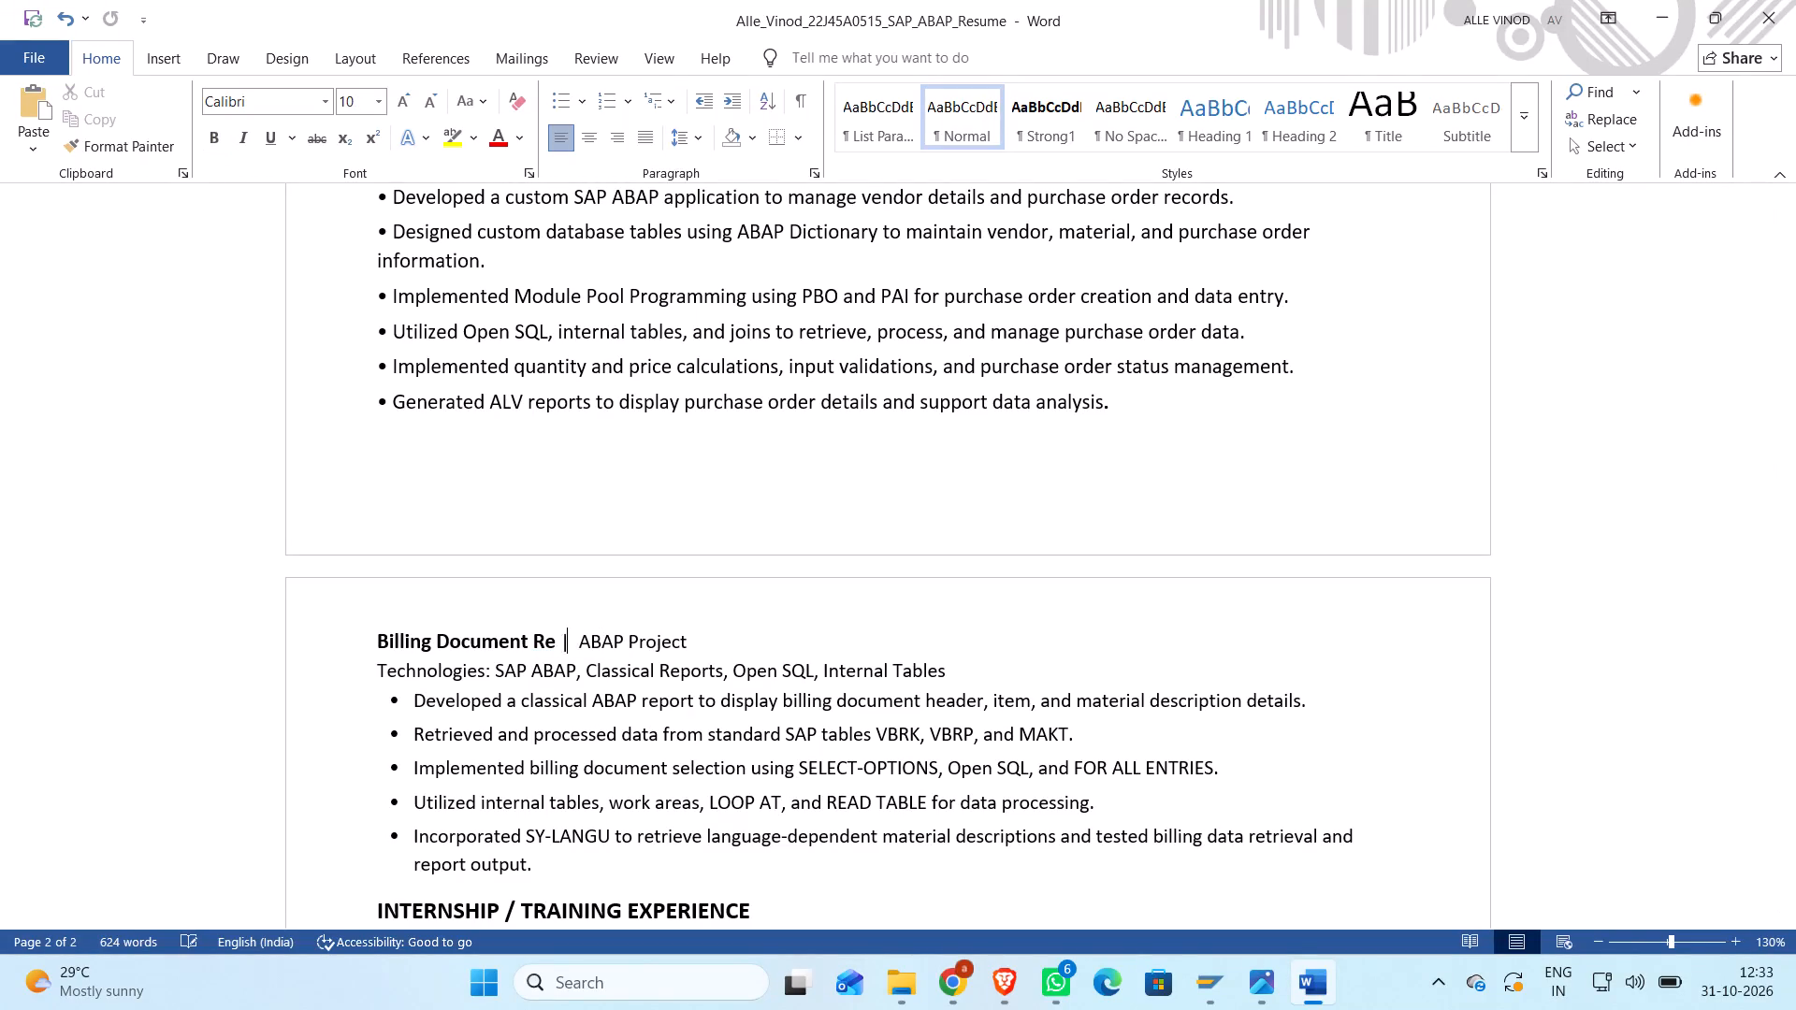
key(BackSpace)
key(BackSpace)
key(BackSpace)
key(BackSpace)
key(BackSpace)
key(BackSpace)
key(BackSpace)
key(BackSpace)
key(BackSpace)
key(BackSpace)
key(BackSpace)
key(BackSpace)
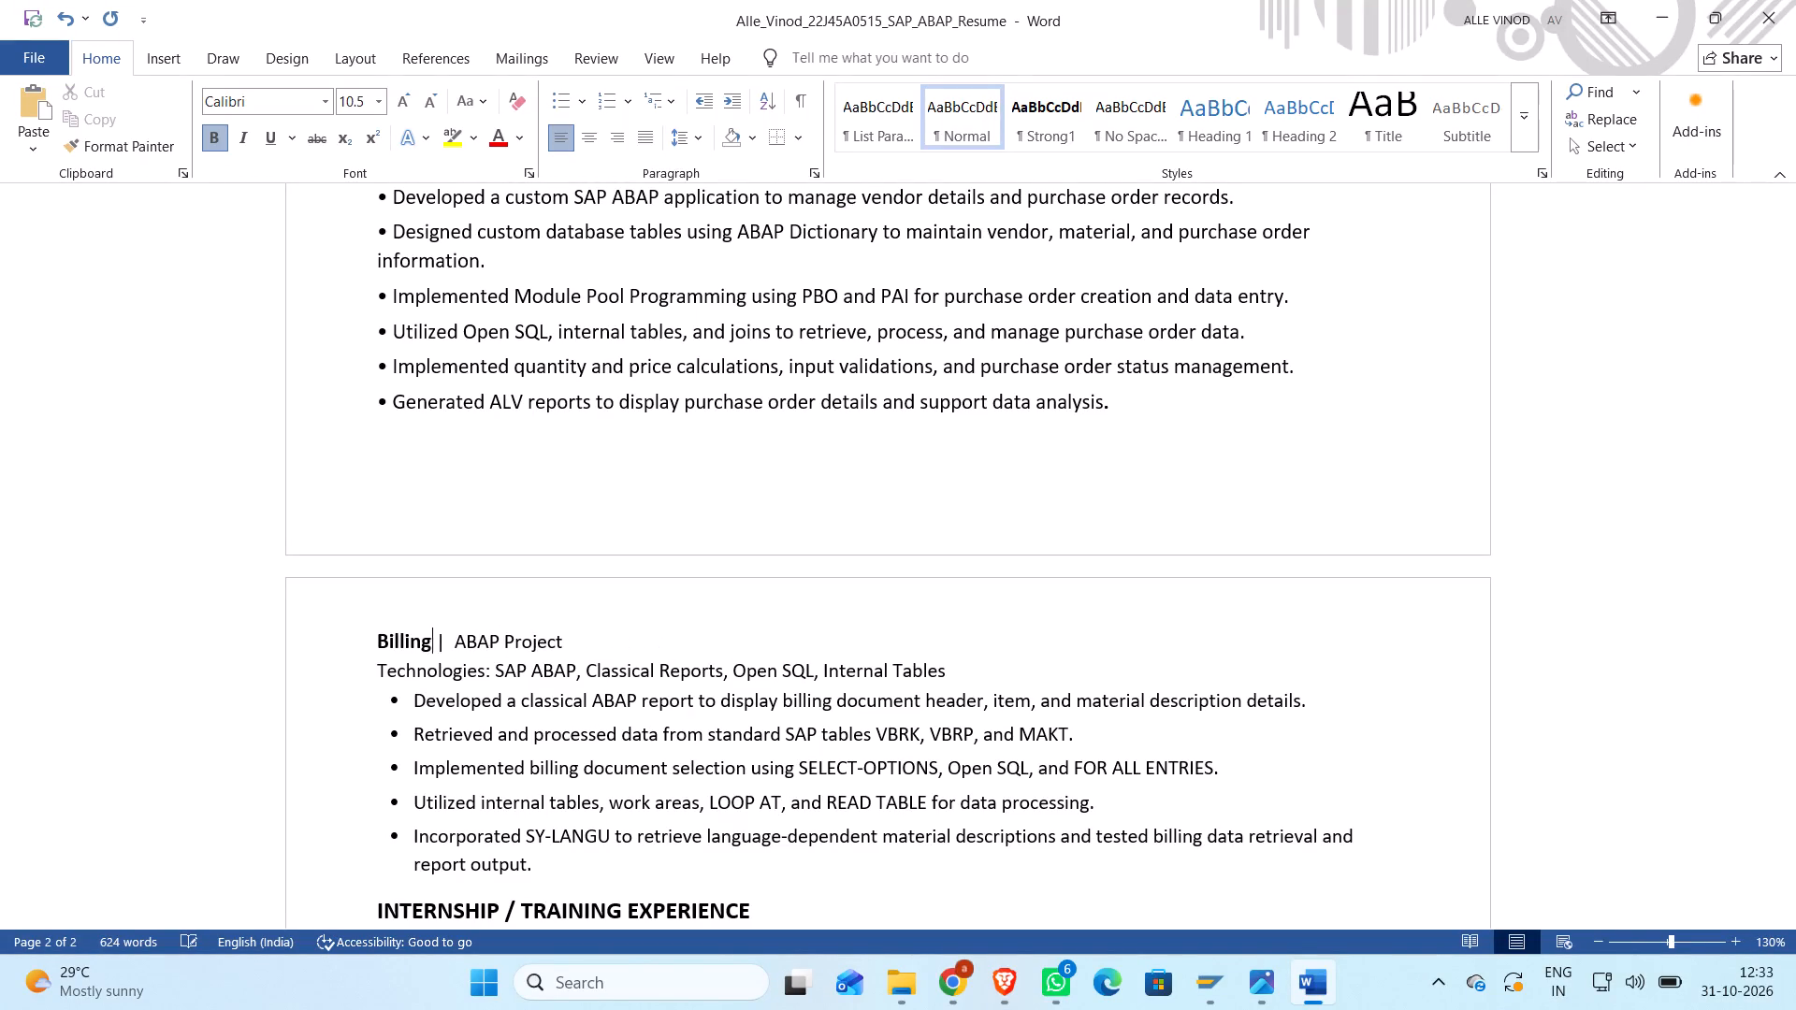
key(BackSpace)
key(BackSpace)
key(BackSpace)
key(BackSpace)
key(BackSpace)
key(BackSpace)
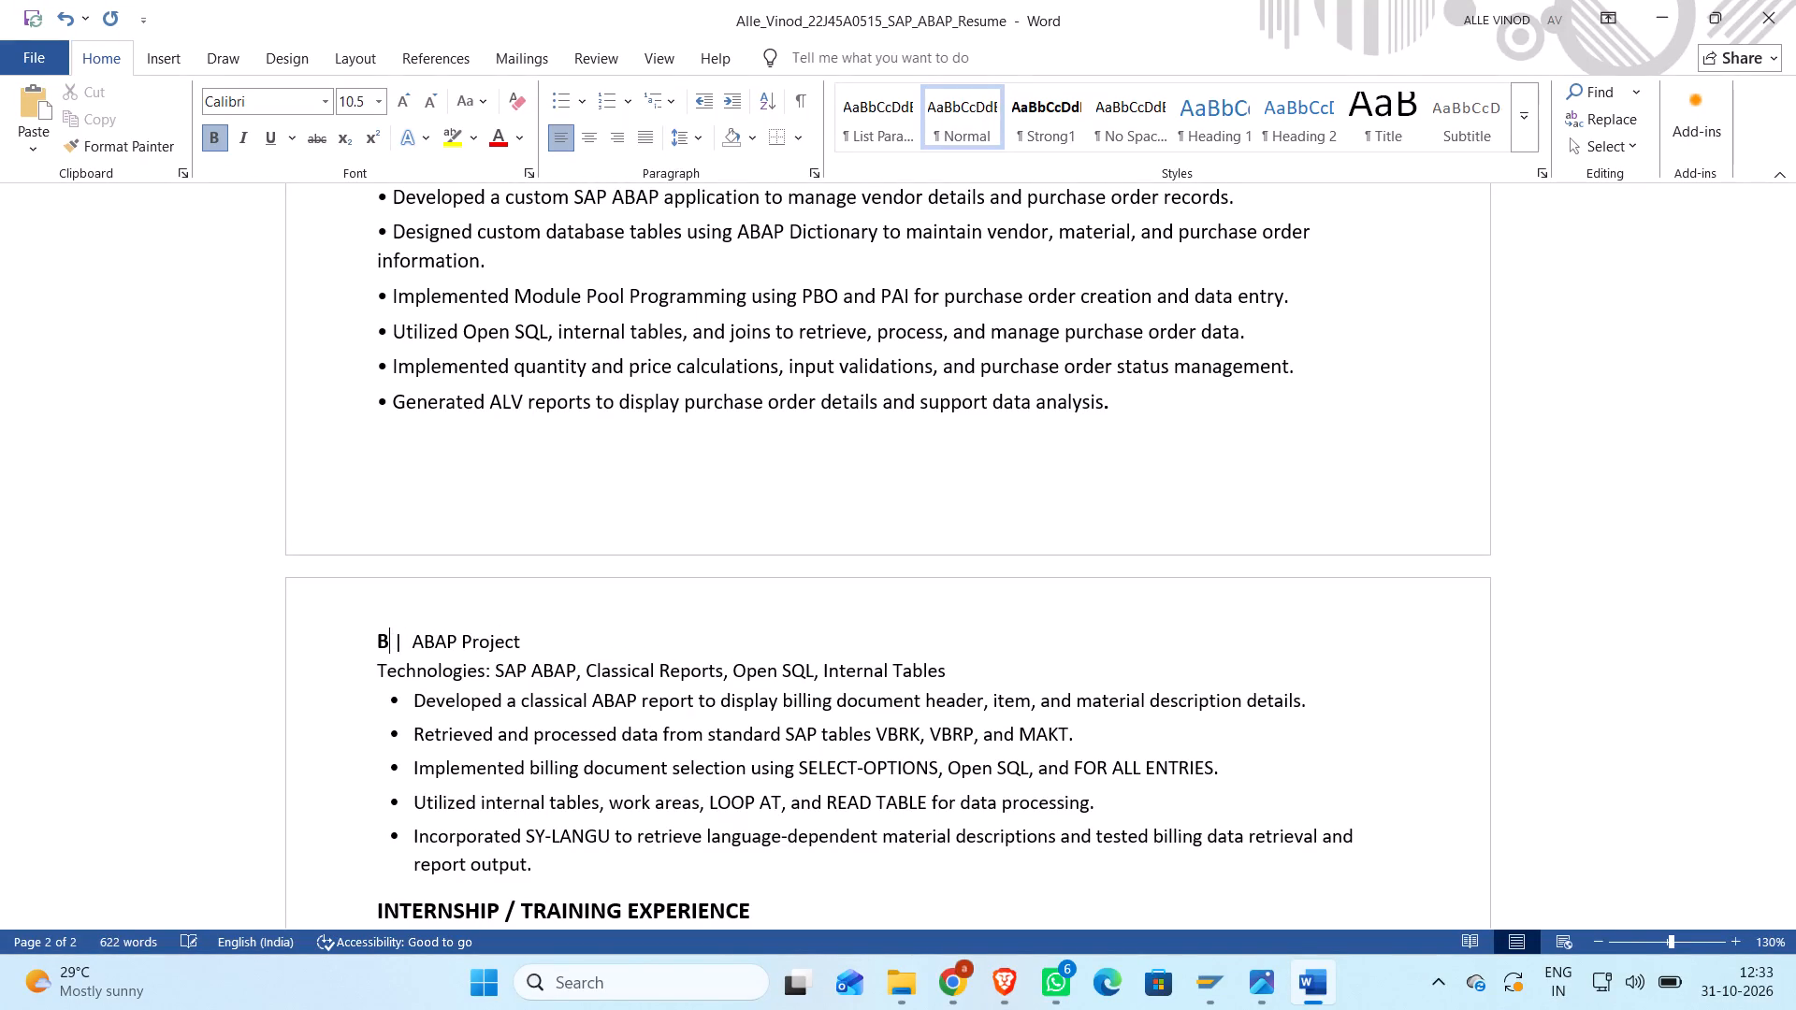
key(ctrl+v)
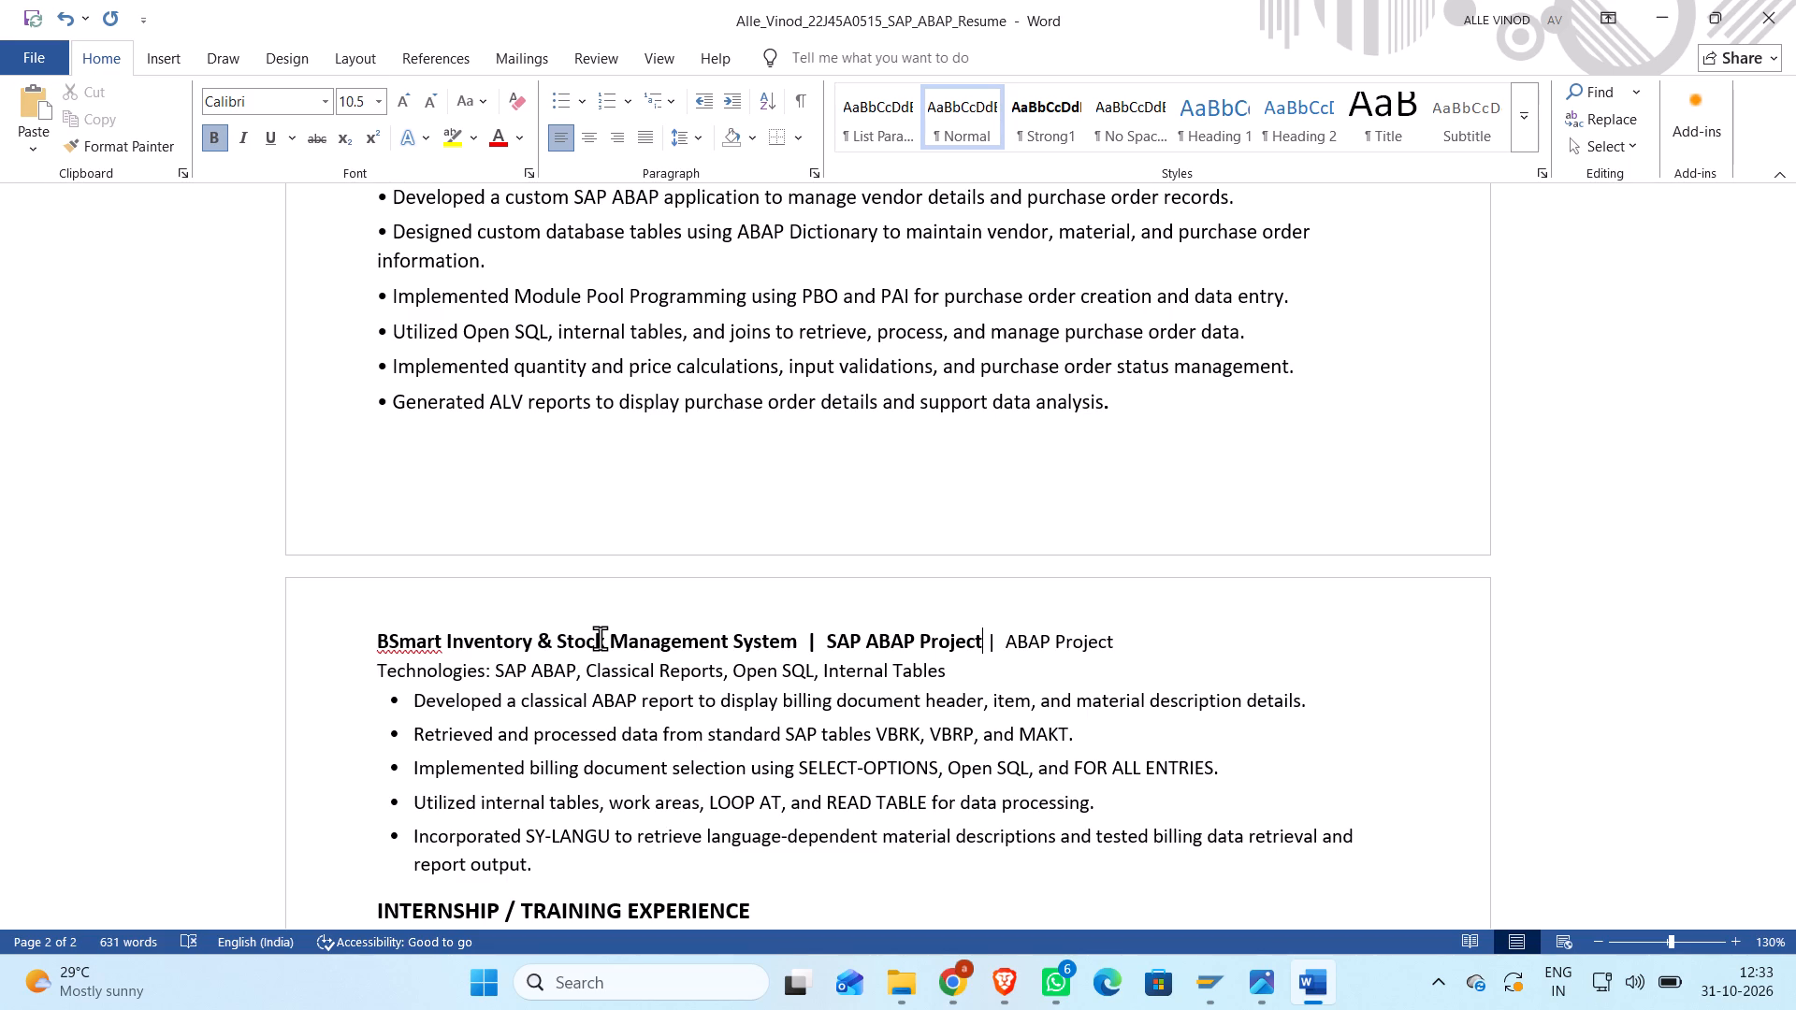
Delete the leftover "| ABAP Project" text from the end of the Smart Inventory & Stock Management System heading.
key(Right)
key(Right)
key(Right)
key(Right)
key(Right)
key(Right)
key(Right)
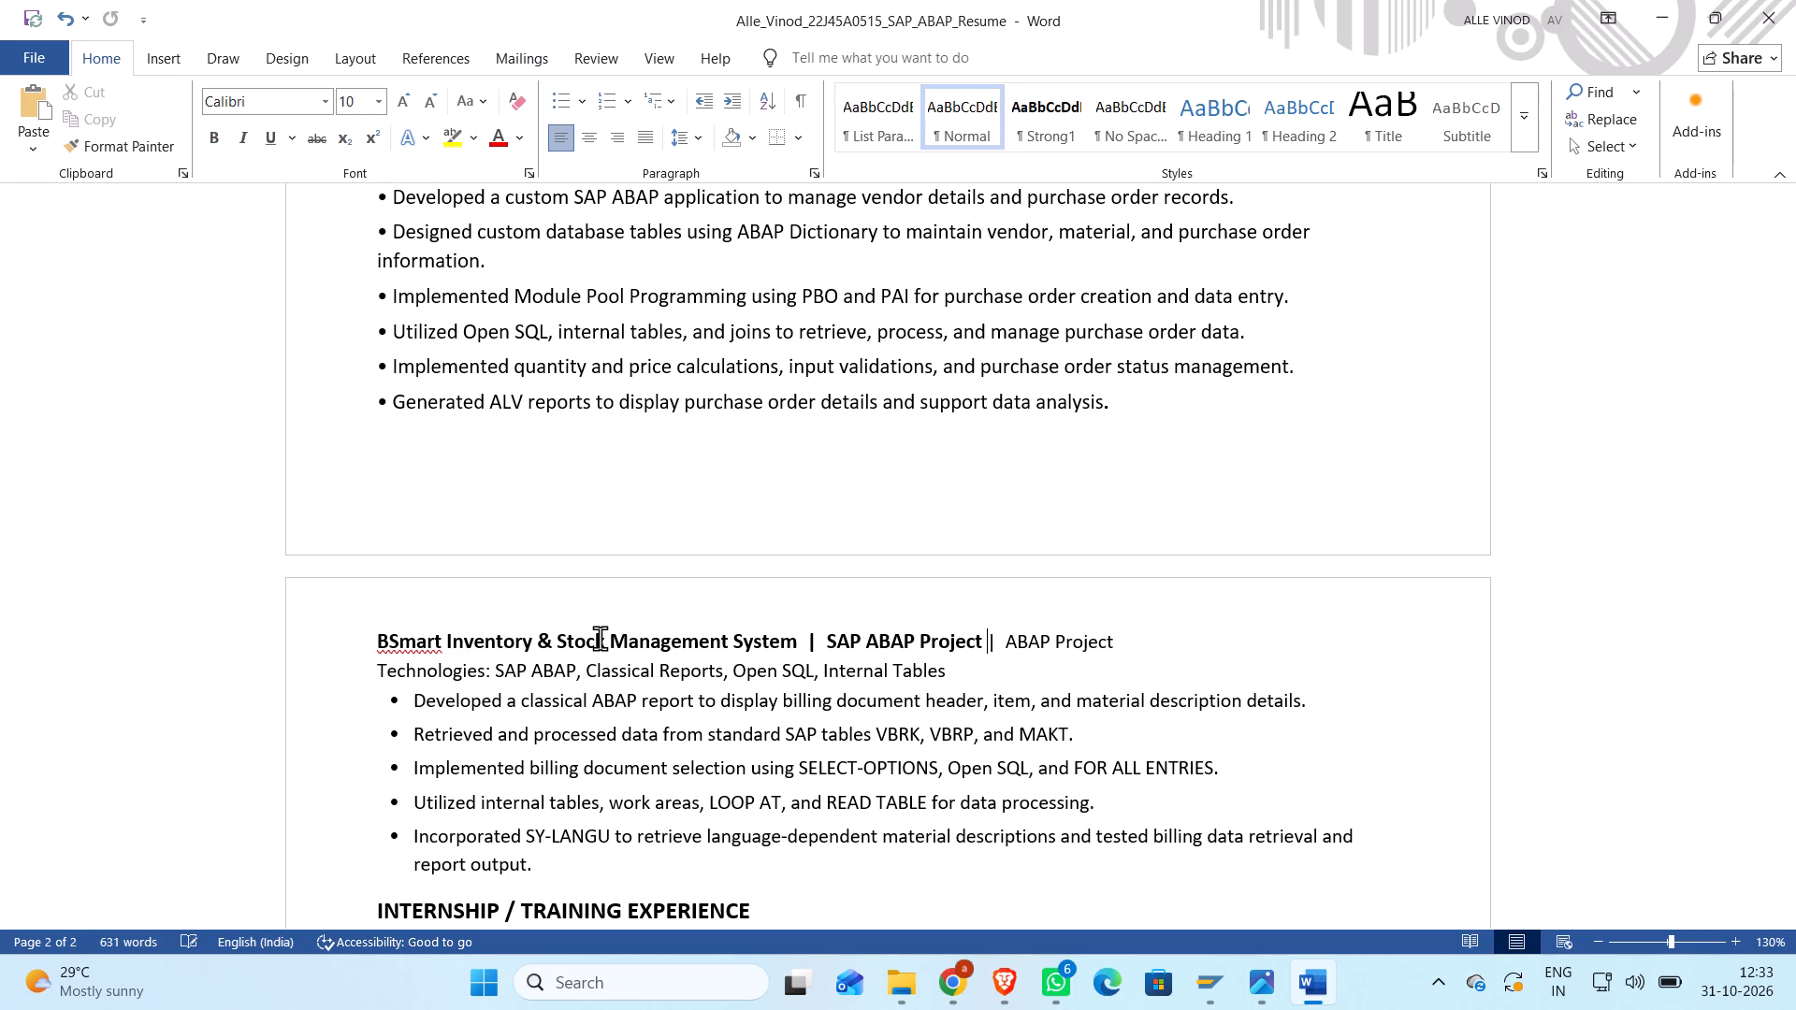
key(Right)
key(Right)
key(Right)
key(Right)
key(Right)
key(Right)
key(Right)
key(Right)
key(Right)
key(BackSpace)
key(BackSpace)
key(BackSpace)
key(BackSpace)
key(BackSpace)
key(BackSpace)
key(BackSpace)
key(BackSpace)
key(BackSpace)
key(BackSpace)
key(BackSpace)
key(BackSpace)
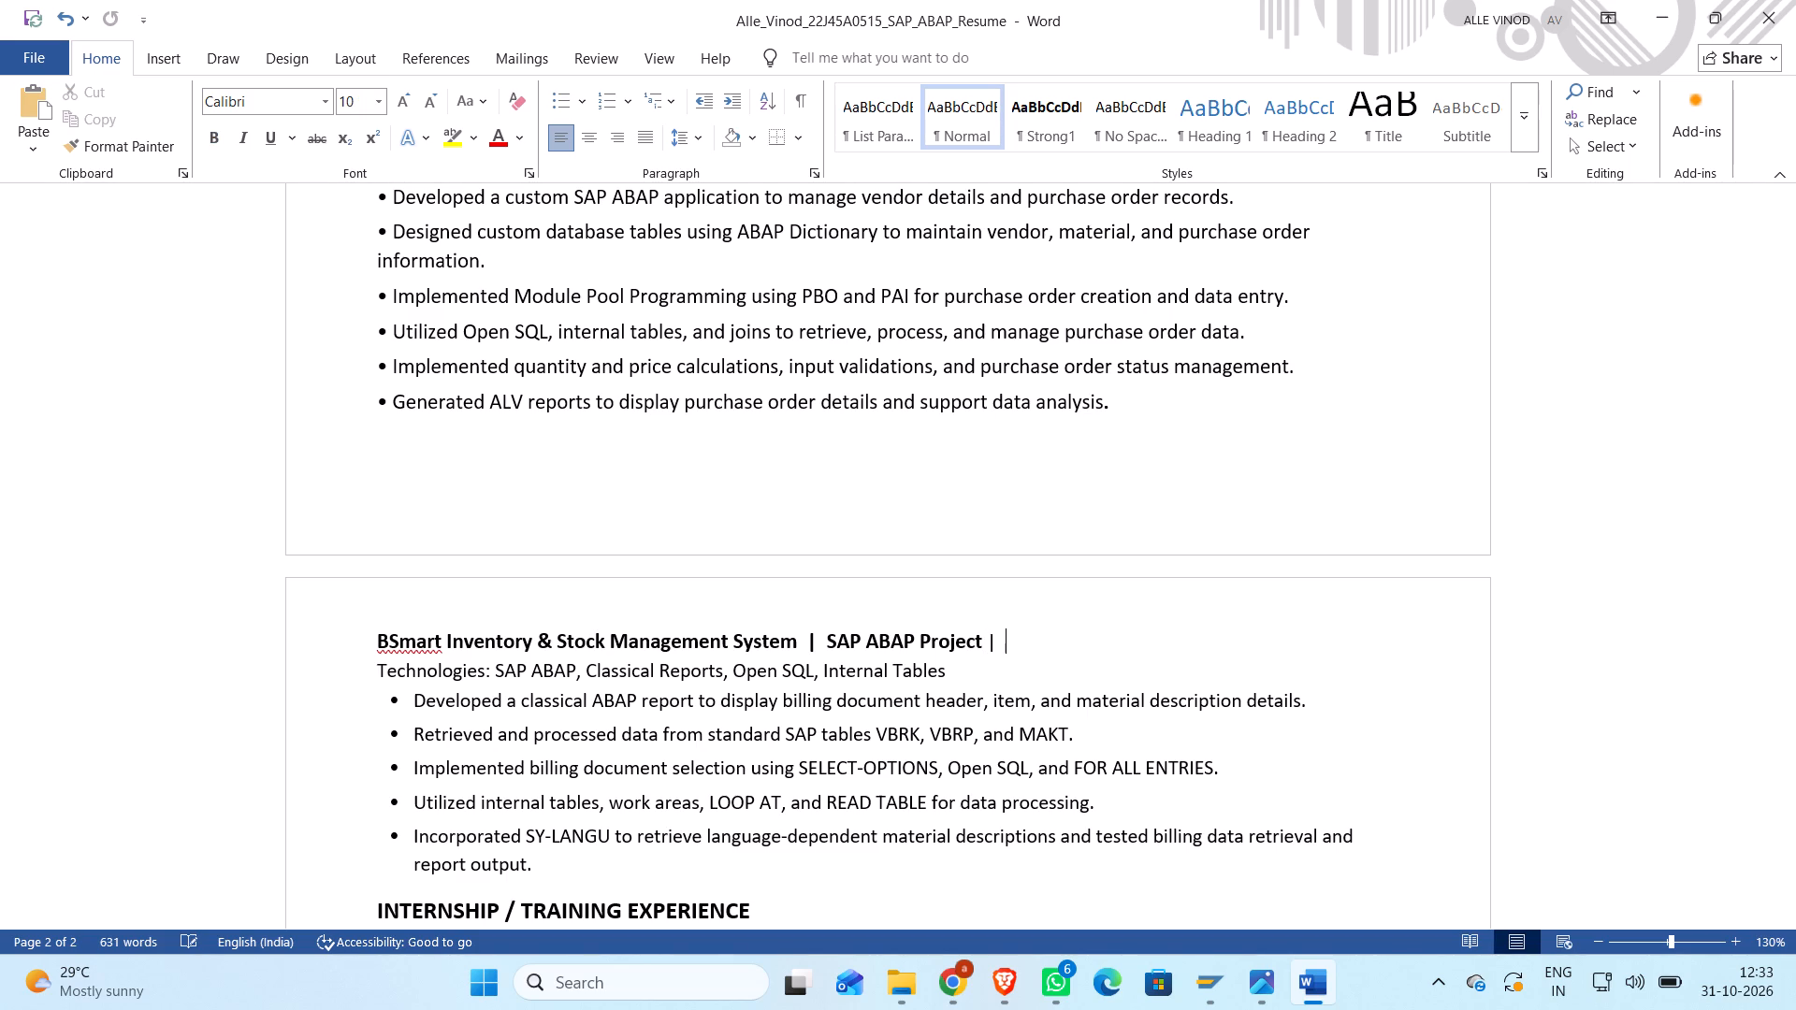
key(BackSpace)
key(BackSpace)
key(BackSpace)
Remove the stray letter B before "Smart" at the start of the Smart Inventory & Stock Management System heading.
key(Left)
key(Left)
key(Left)
key(Left)
key(Left)
key(Left)
key(Left)
key(Left)
key(Left)
key(Left)
key(Left)
key(Left)
key(Left)
key(Left)
key(Left)
key(Left)
key(Left)
key(Left)
key(Left)
key(Left)
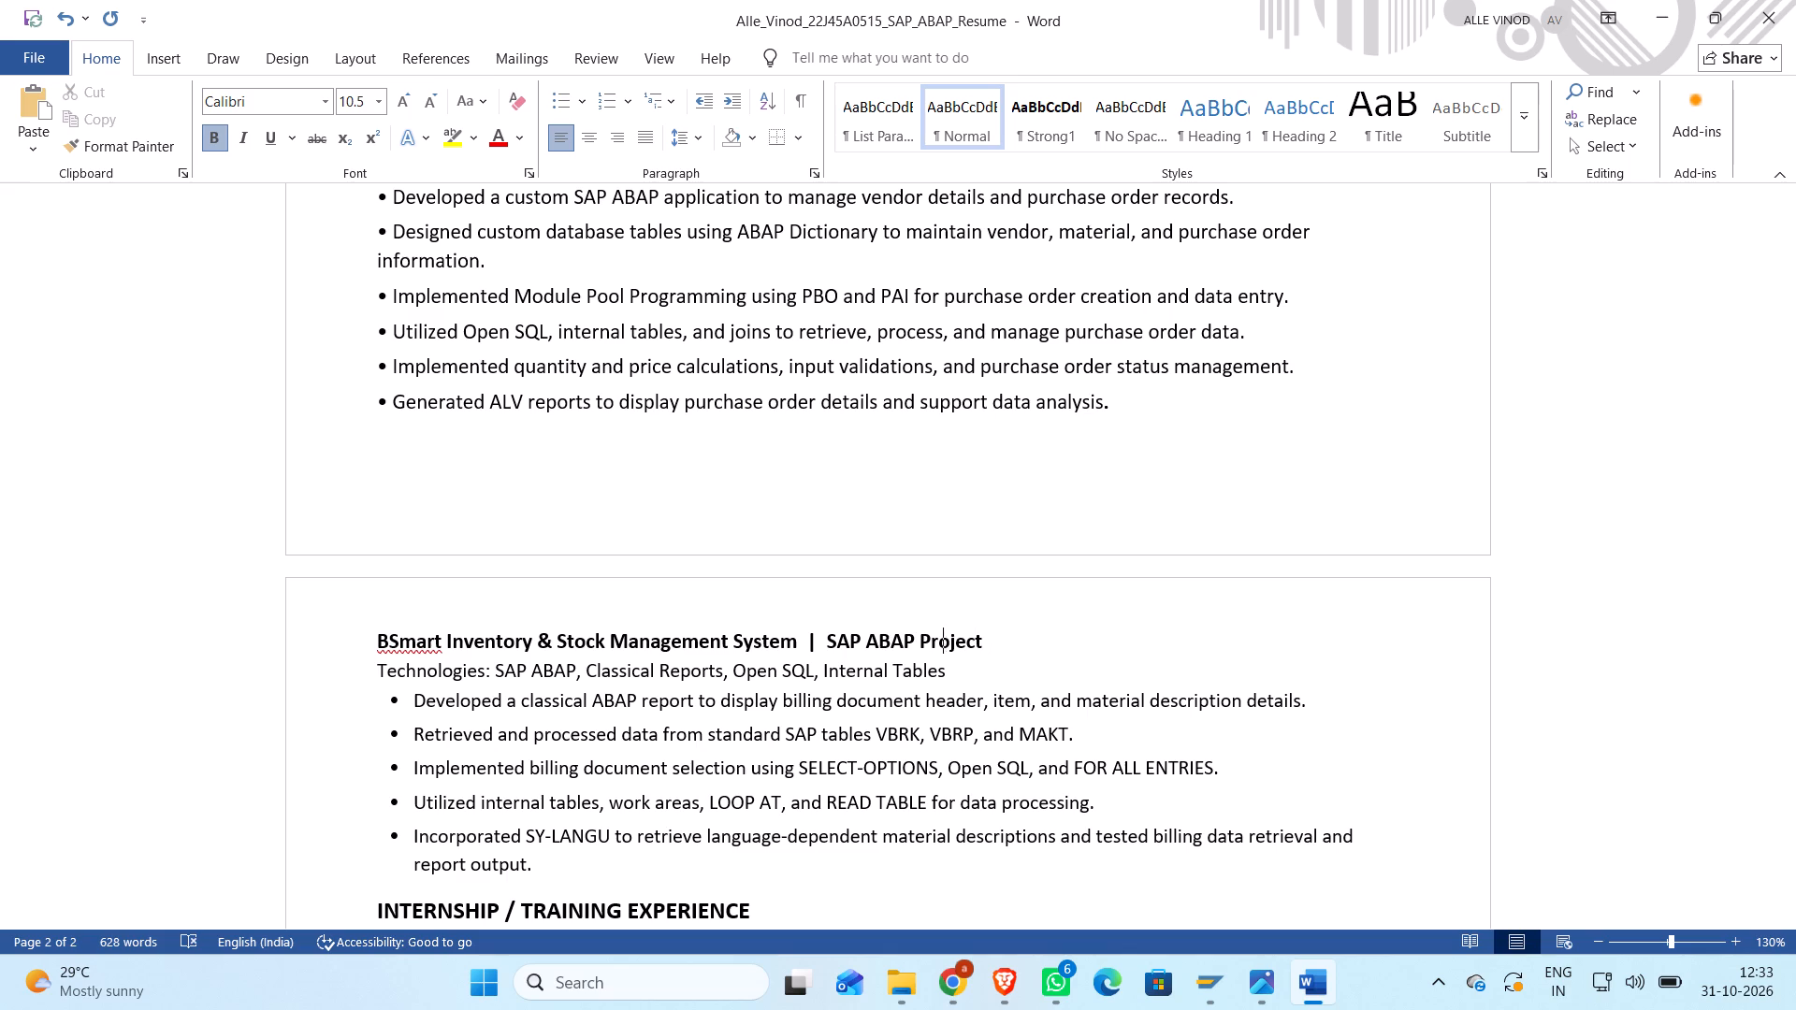
key(Left)
key(Left)
key(Left)
key(Left)
key(Left)
key(Left)
key(Left)
key(Left)
key(Left)
key(Left)
key(Left)
key(BackSpace)
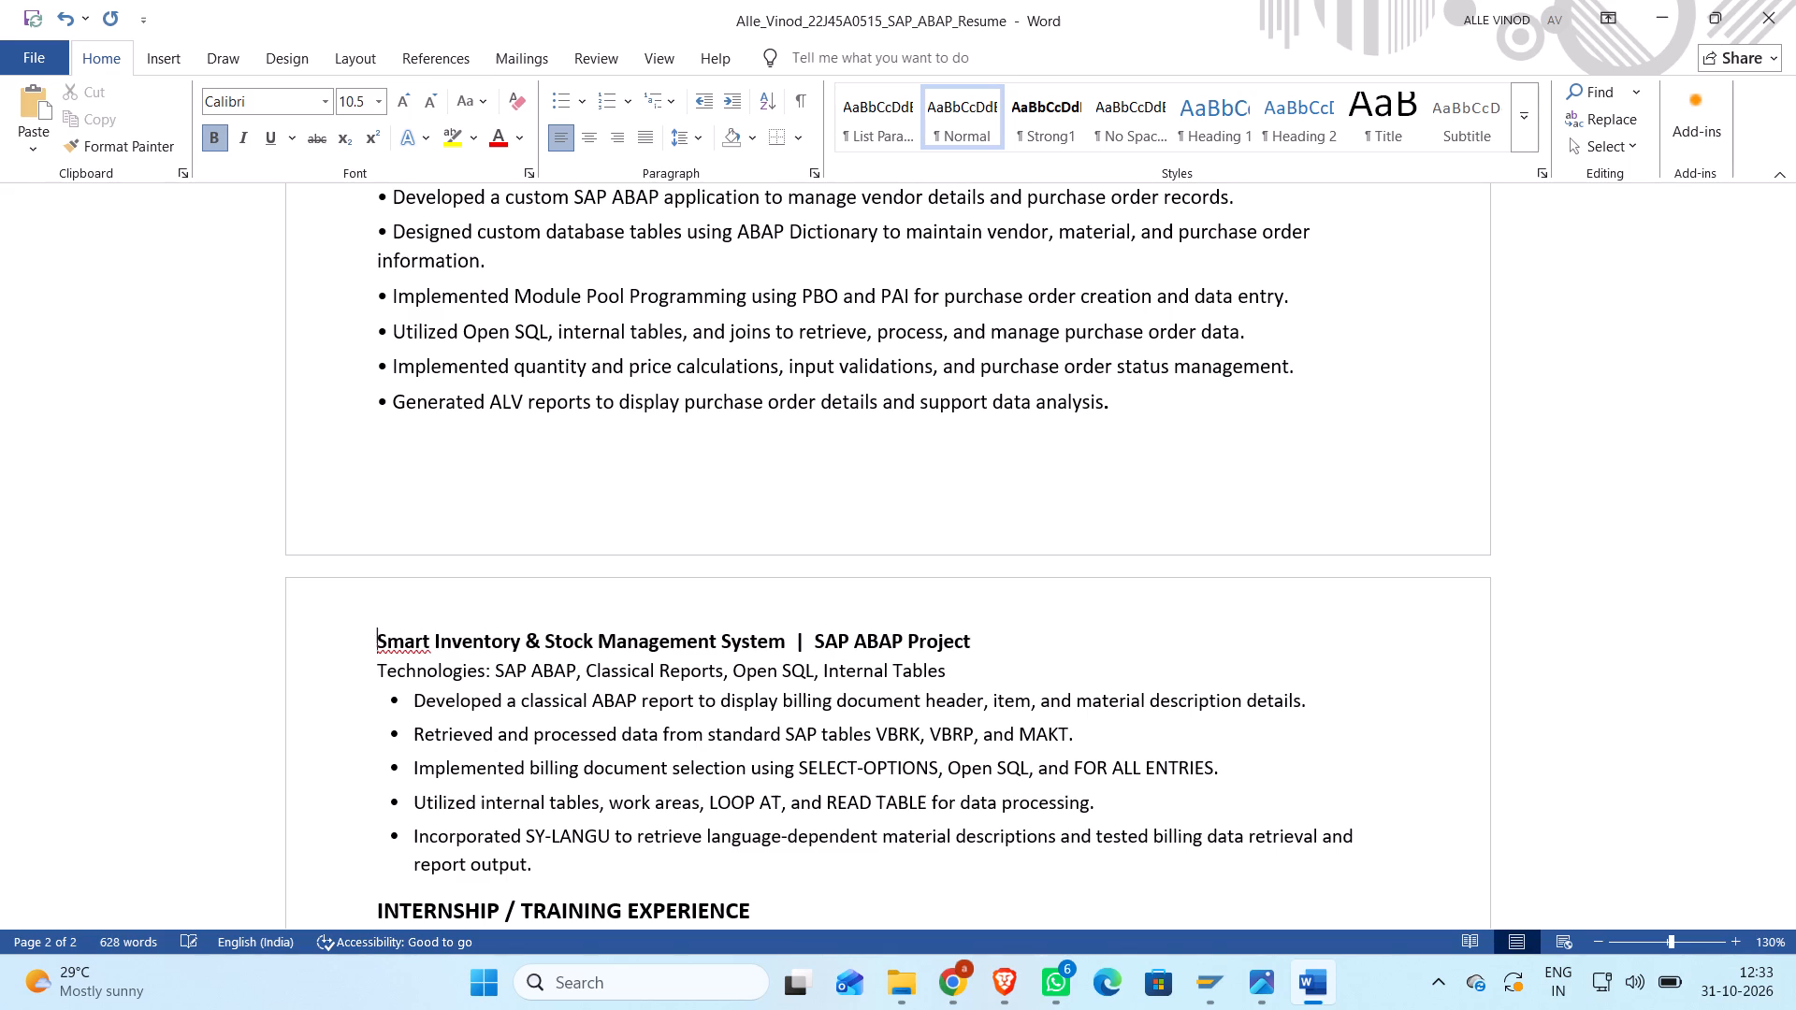
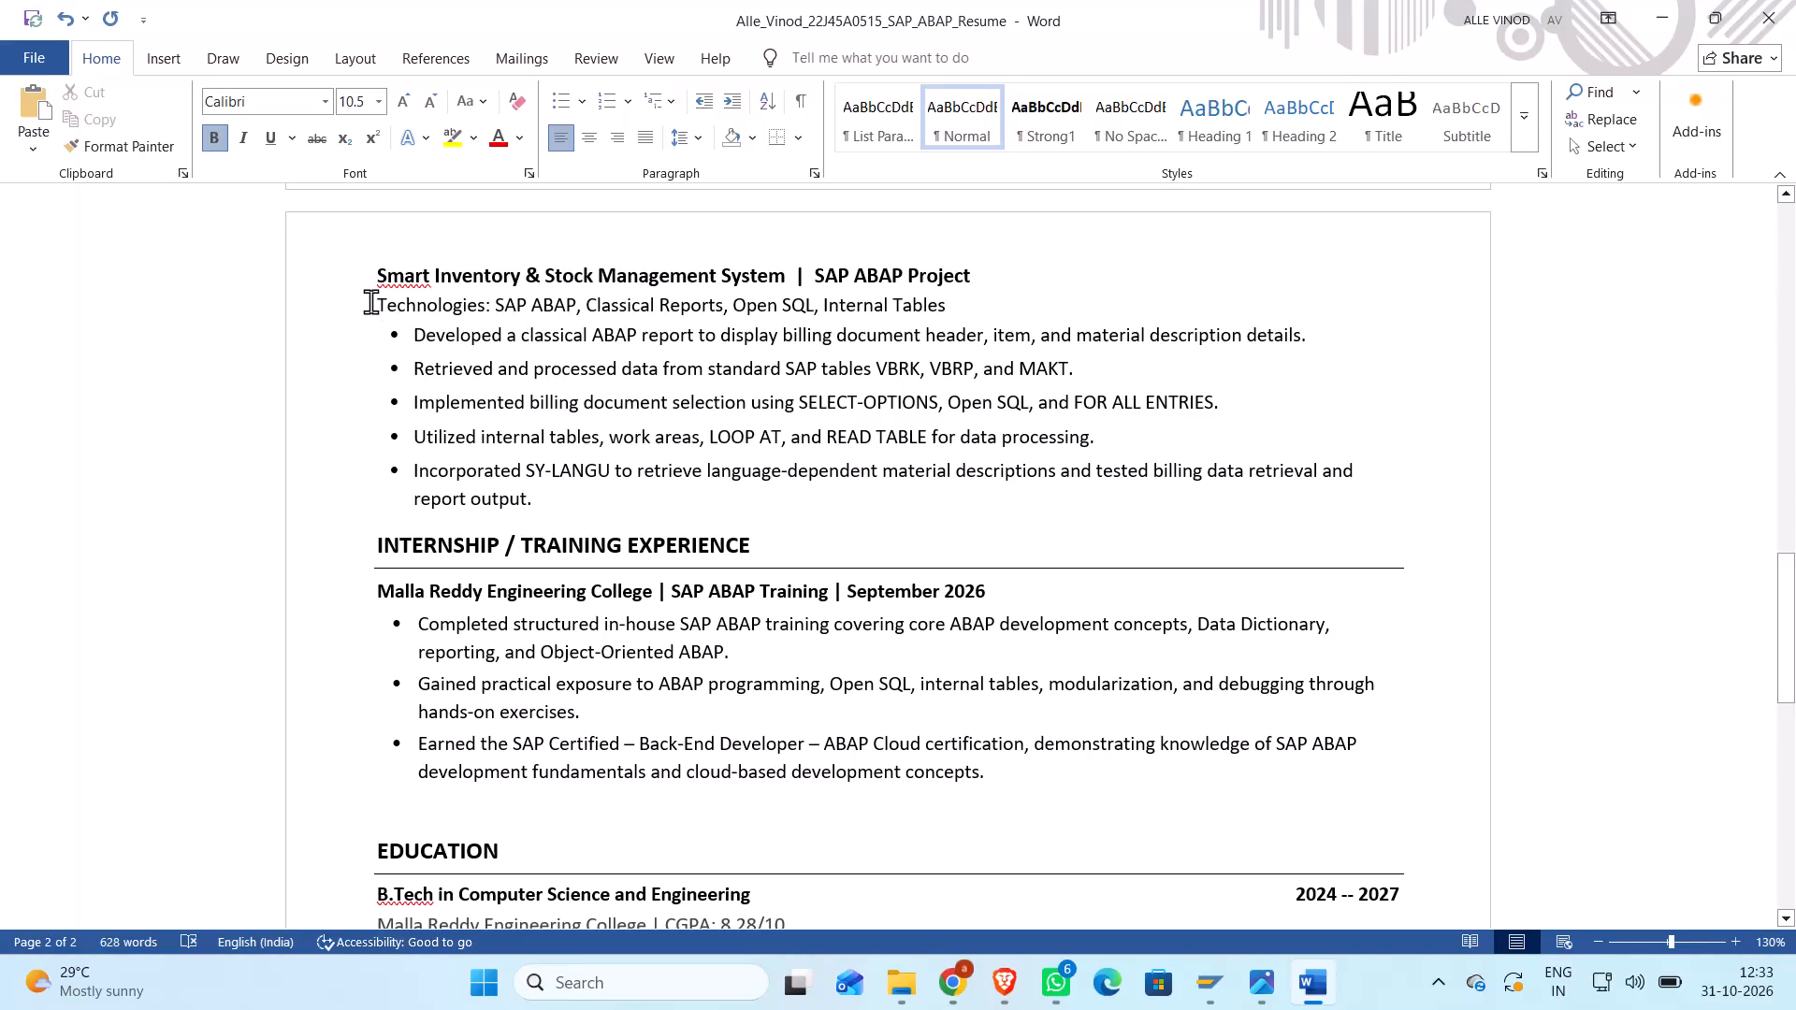
Replace the old billing Technologies line and bullets with the copied inventory project details, keeping the INTERNSHIP / TRAINING EXPERIENCE heading on its own line.
drag(370, 301, 561, 487)
key(ctrl+v)
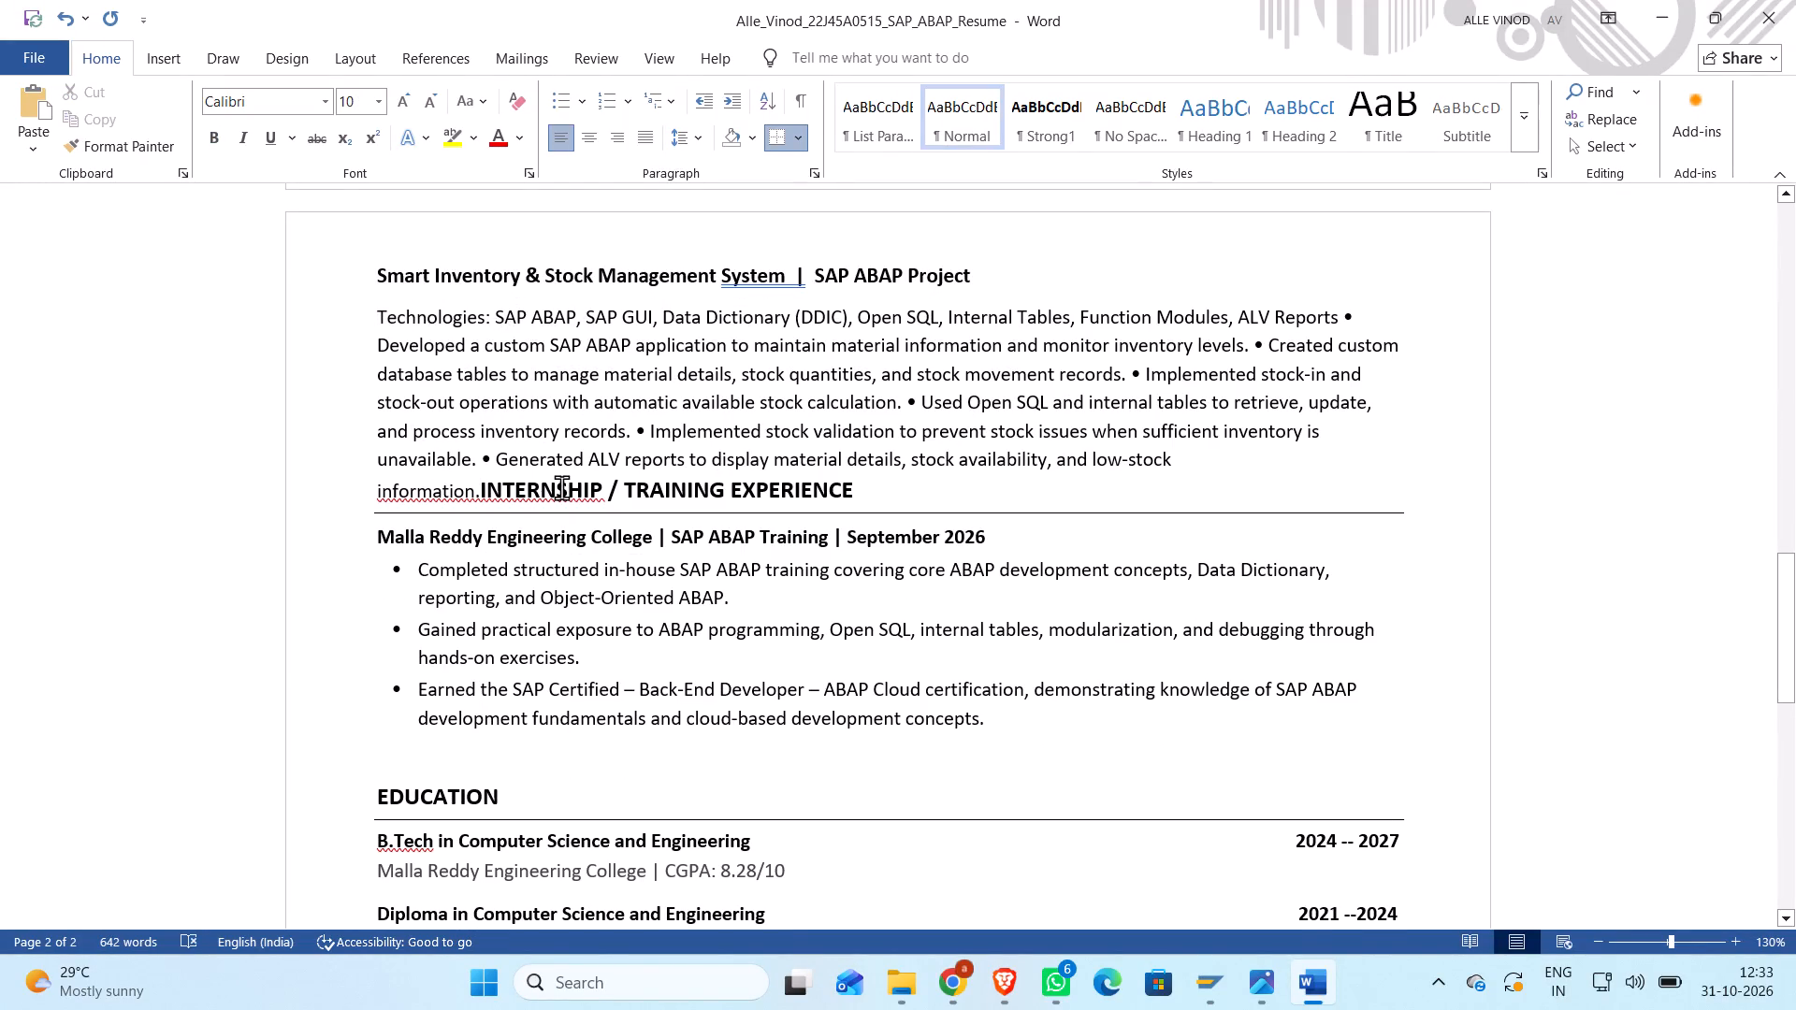
key(Return)
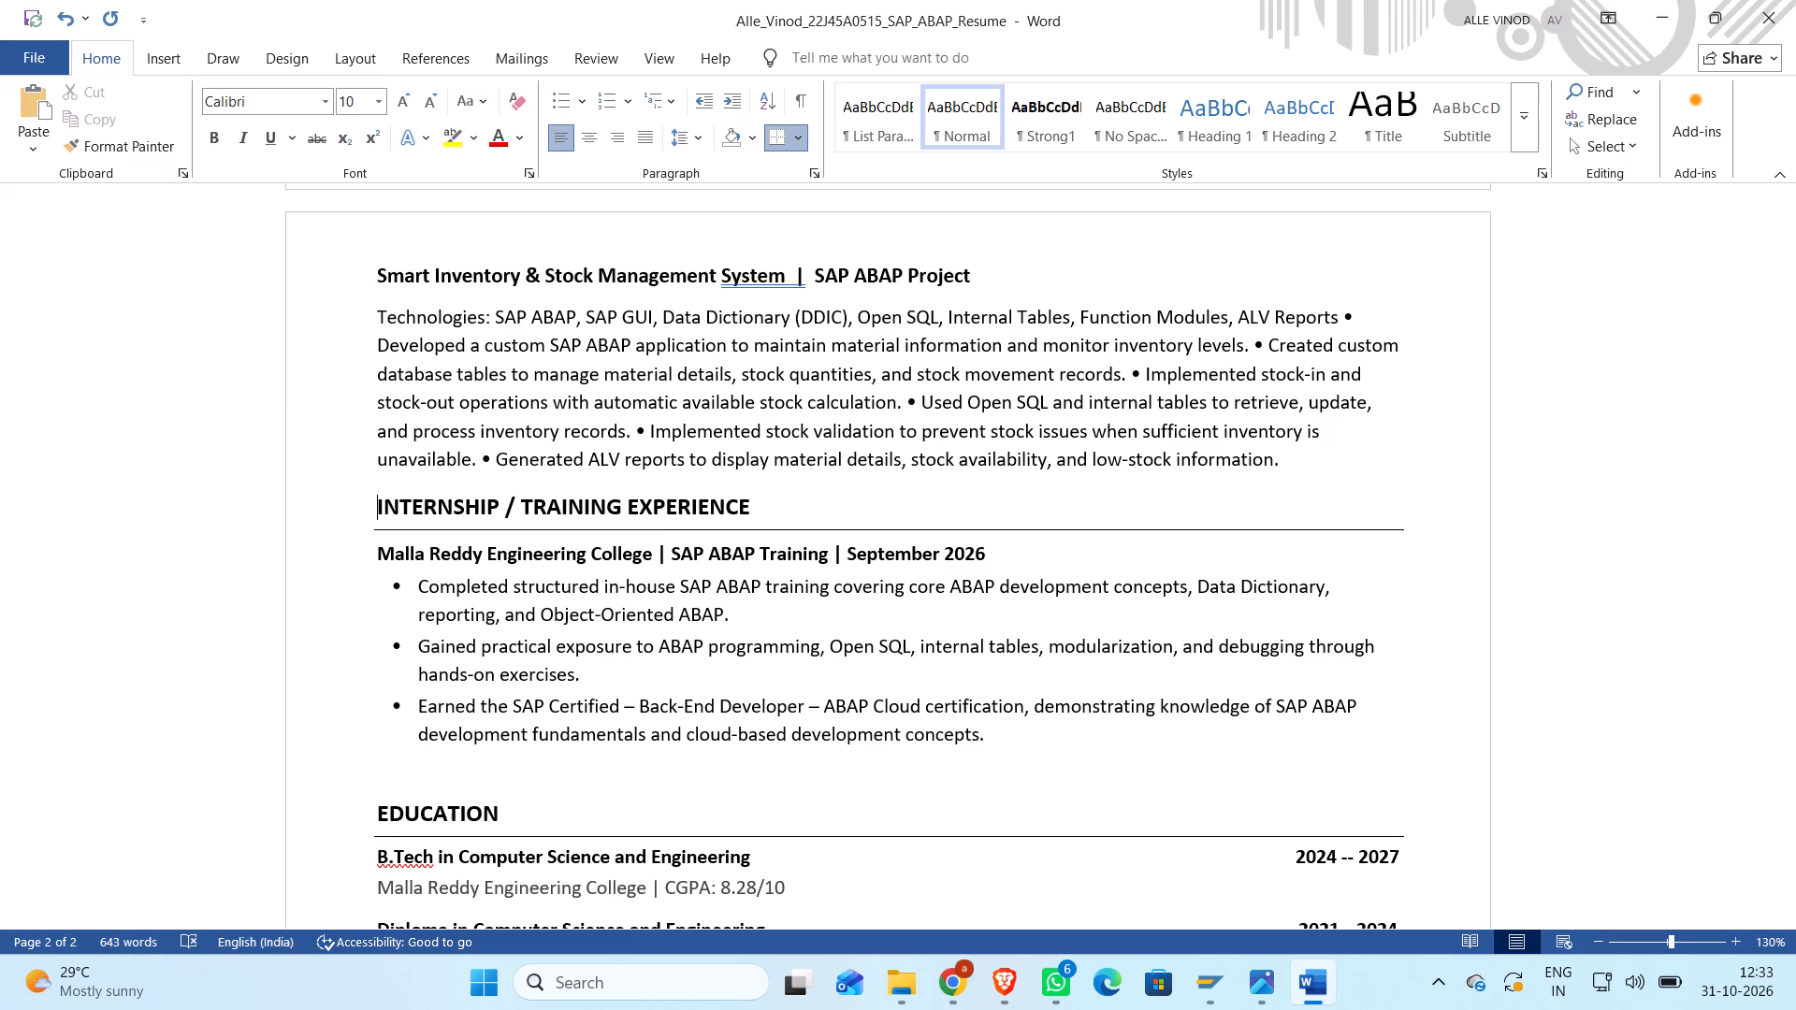
Split the pasted inventory project text into separate lines, breaking before the "Developed", "Created", "Implemented stock-in" and "Used Open SQL" bullets.
click(1340, 322)
key(Return)
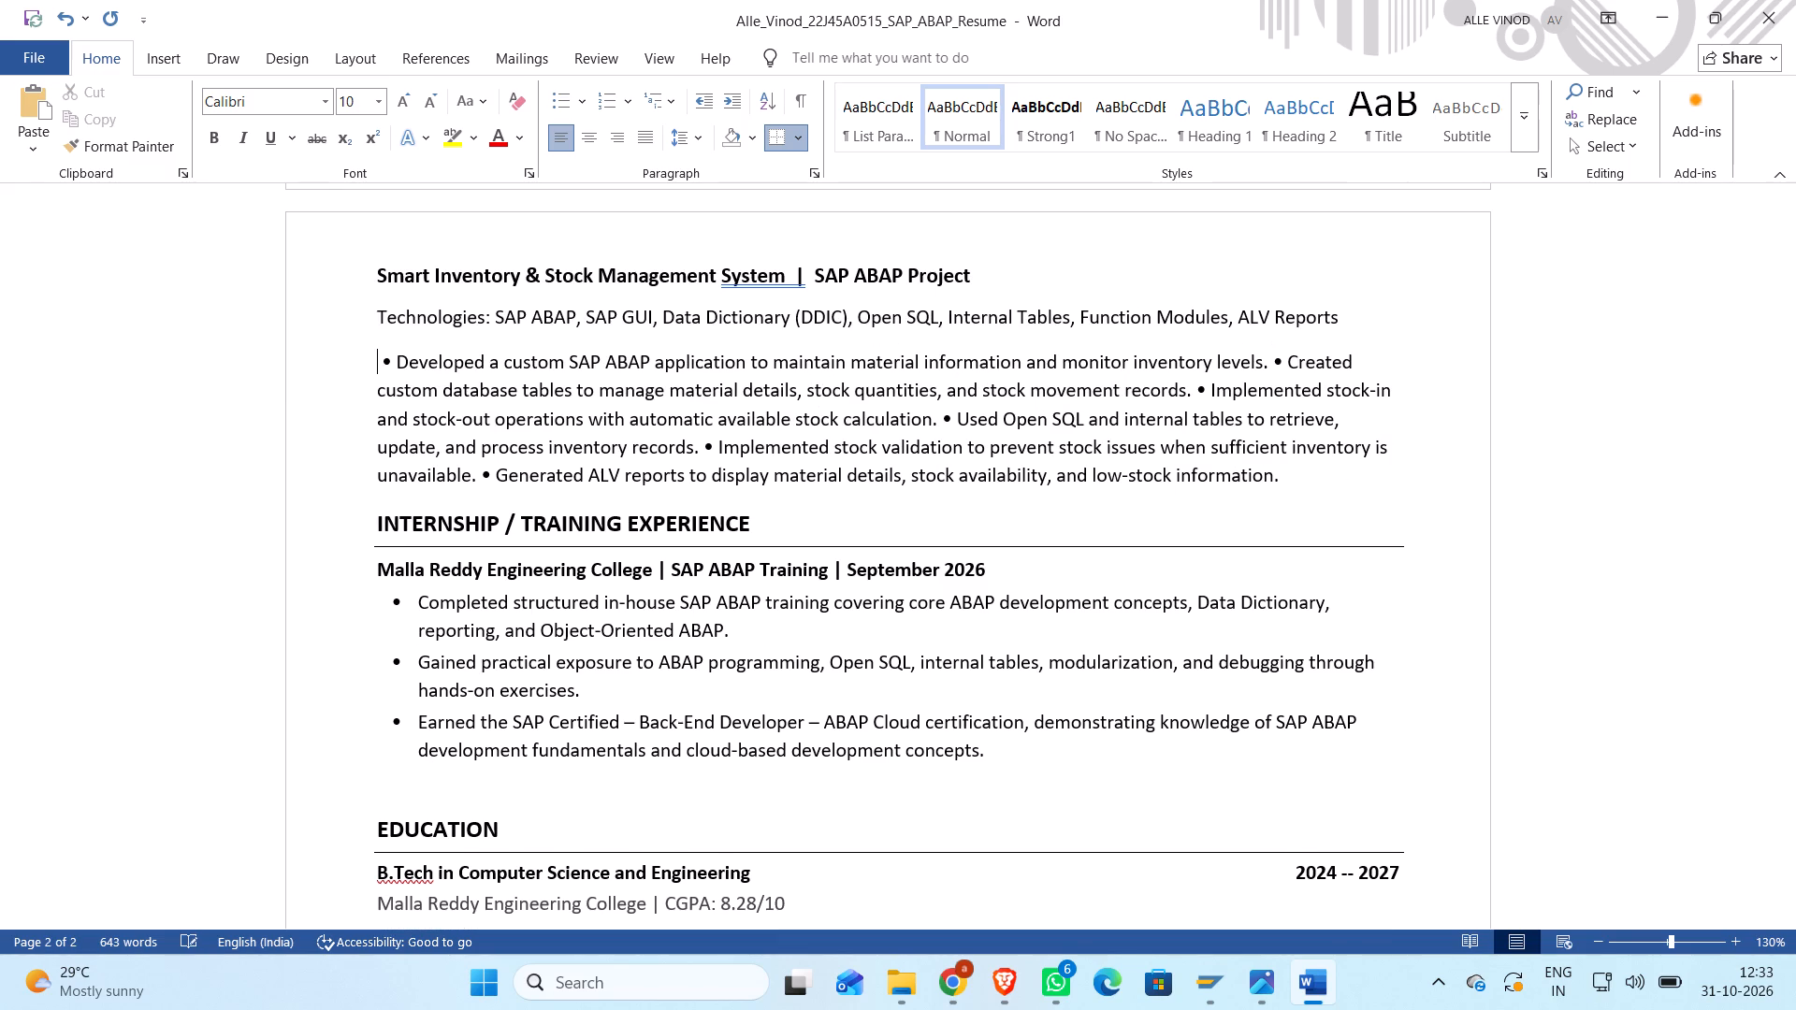
click(1277, 359)
key(Return)
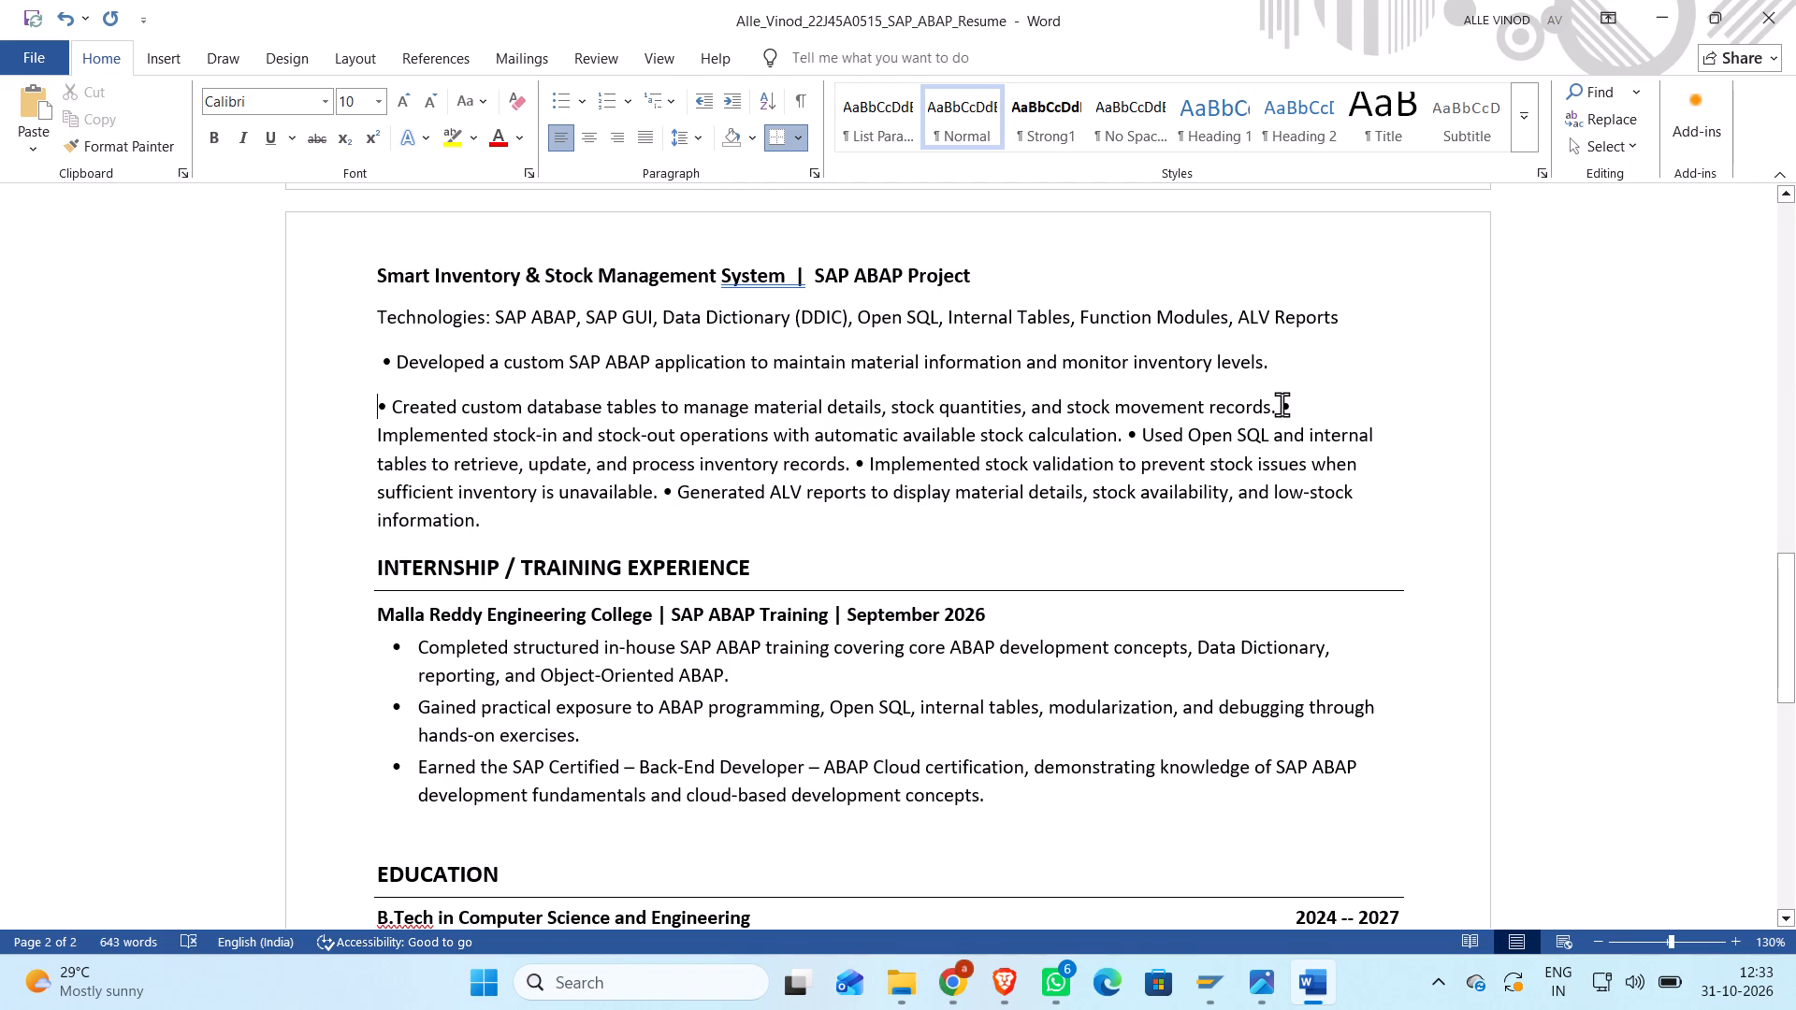
key(Return)
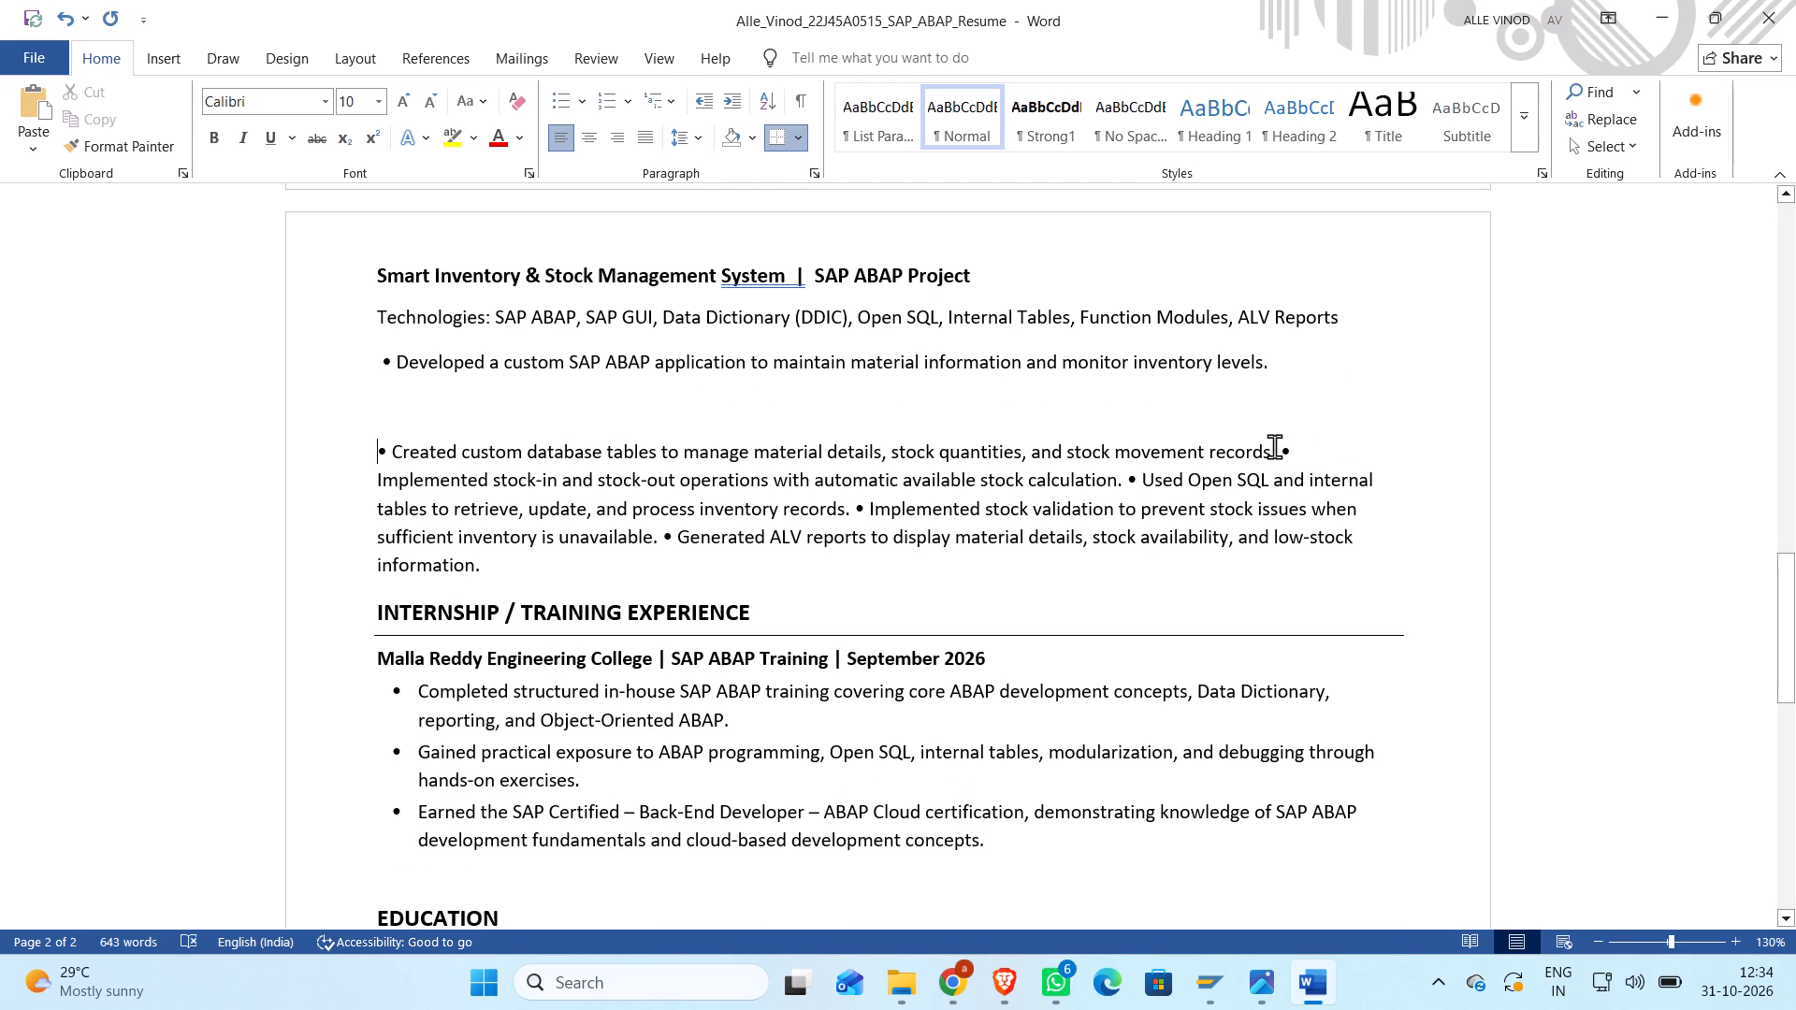
key(BackSpace)
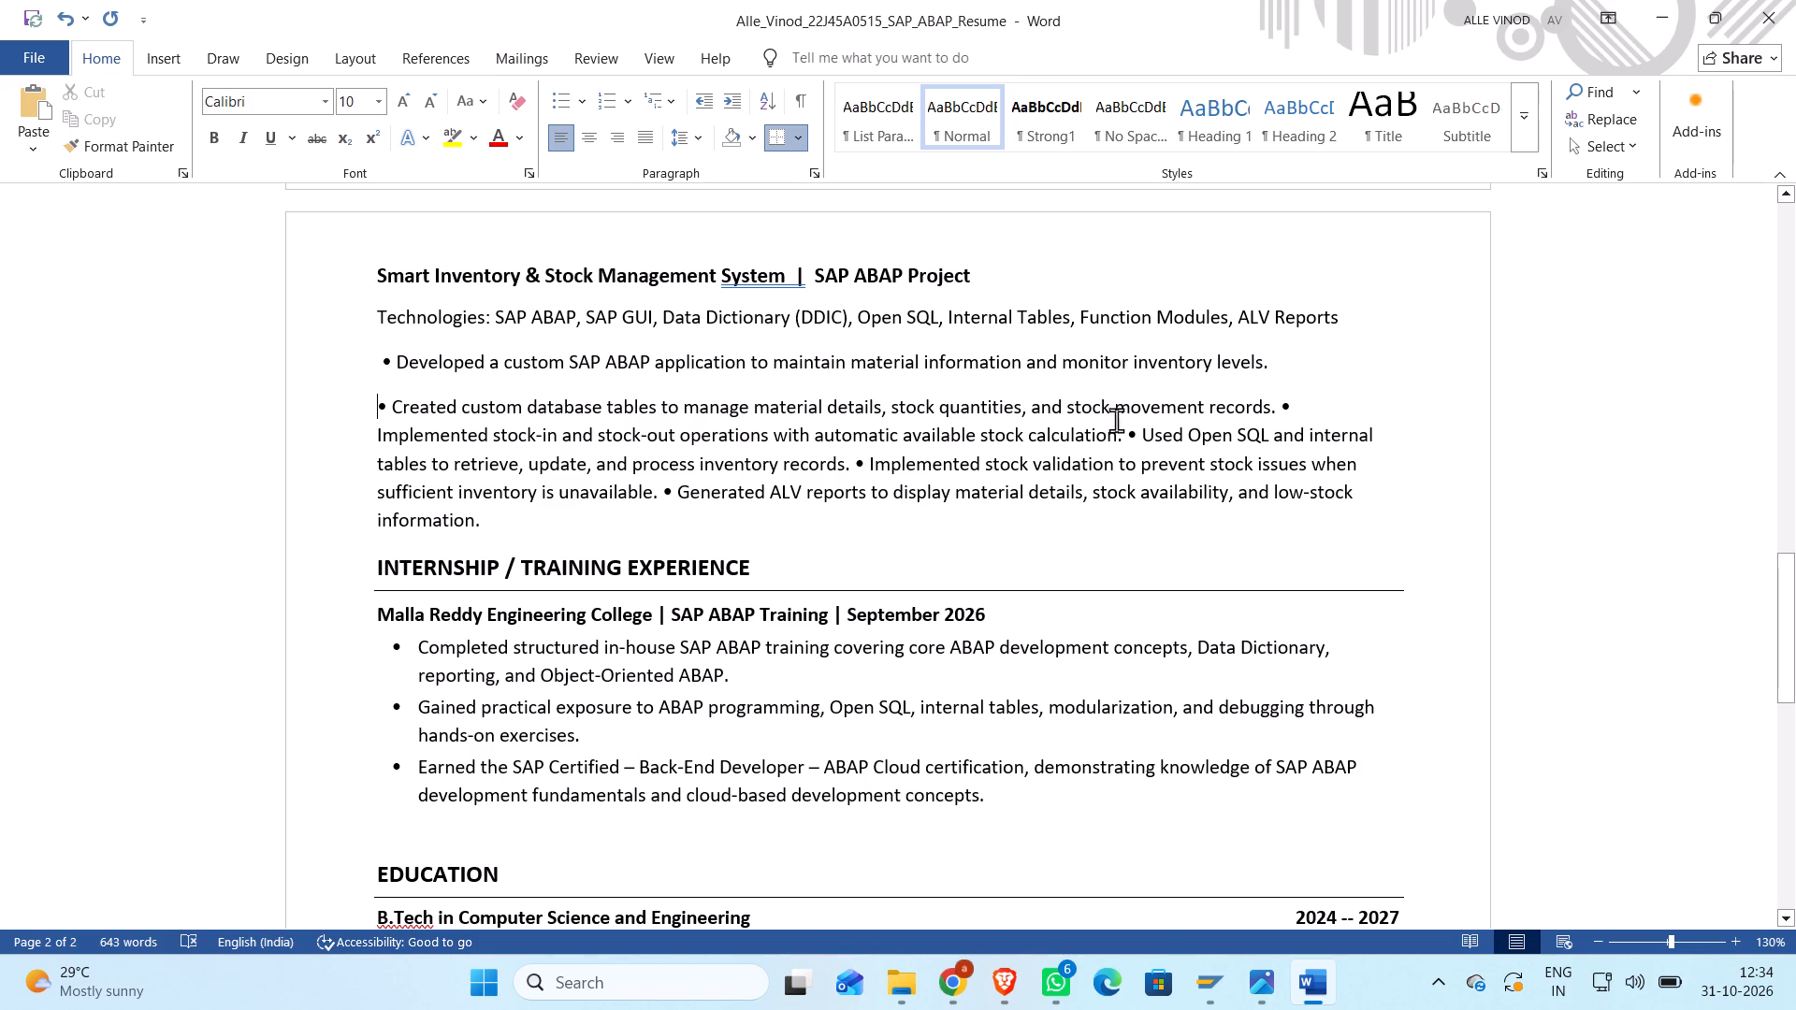
click(1282, 409)
key(Return)
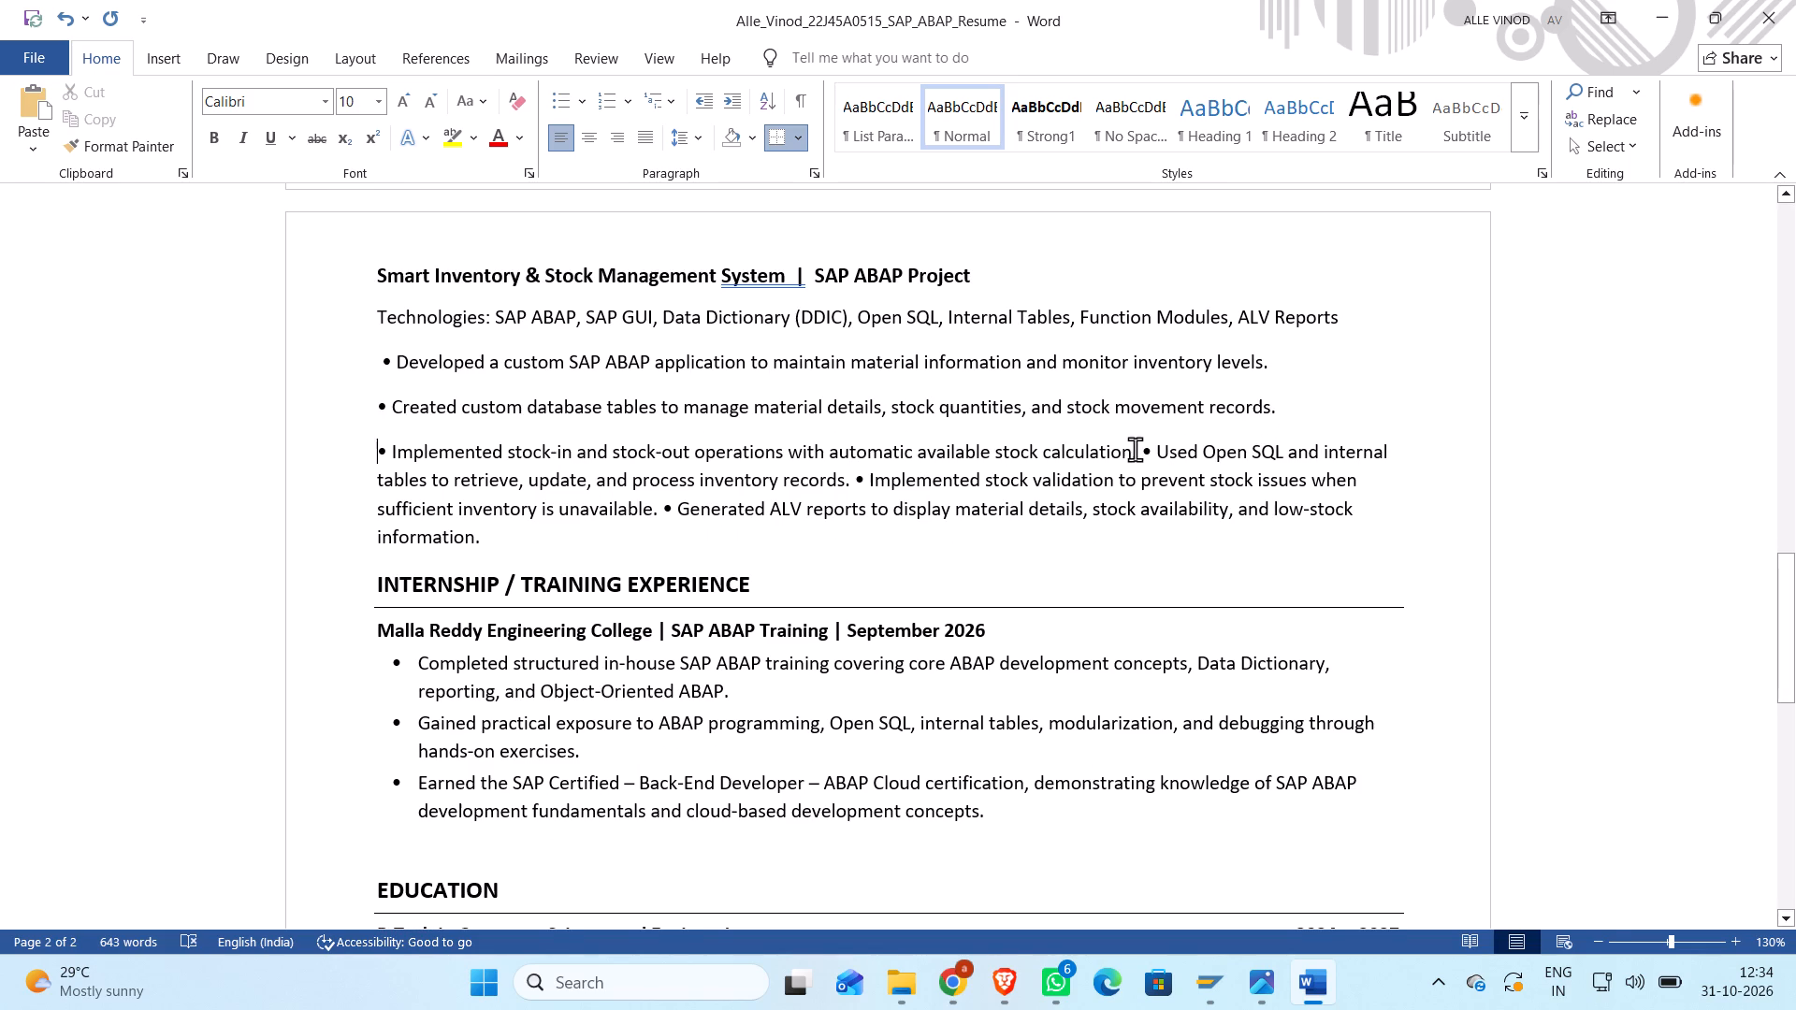
click(1139, 449)
key(Return)
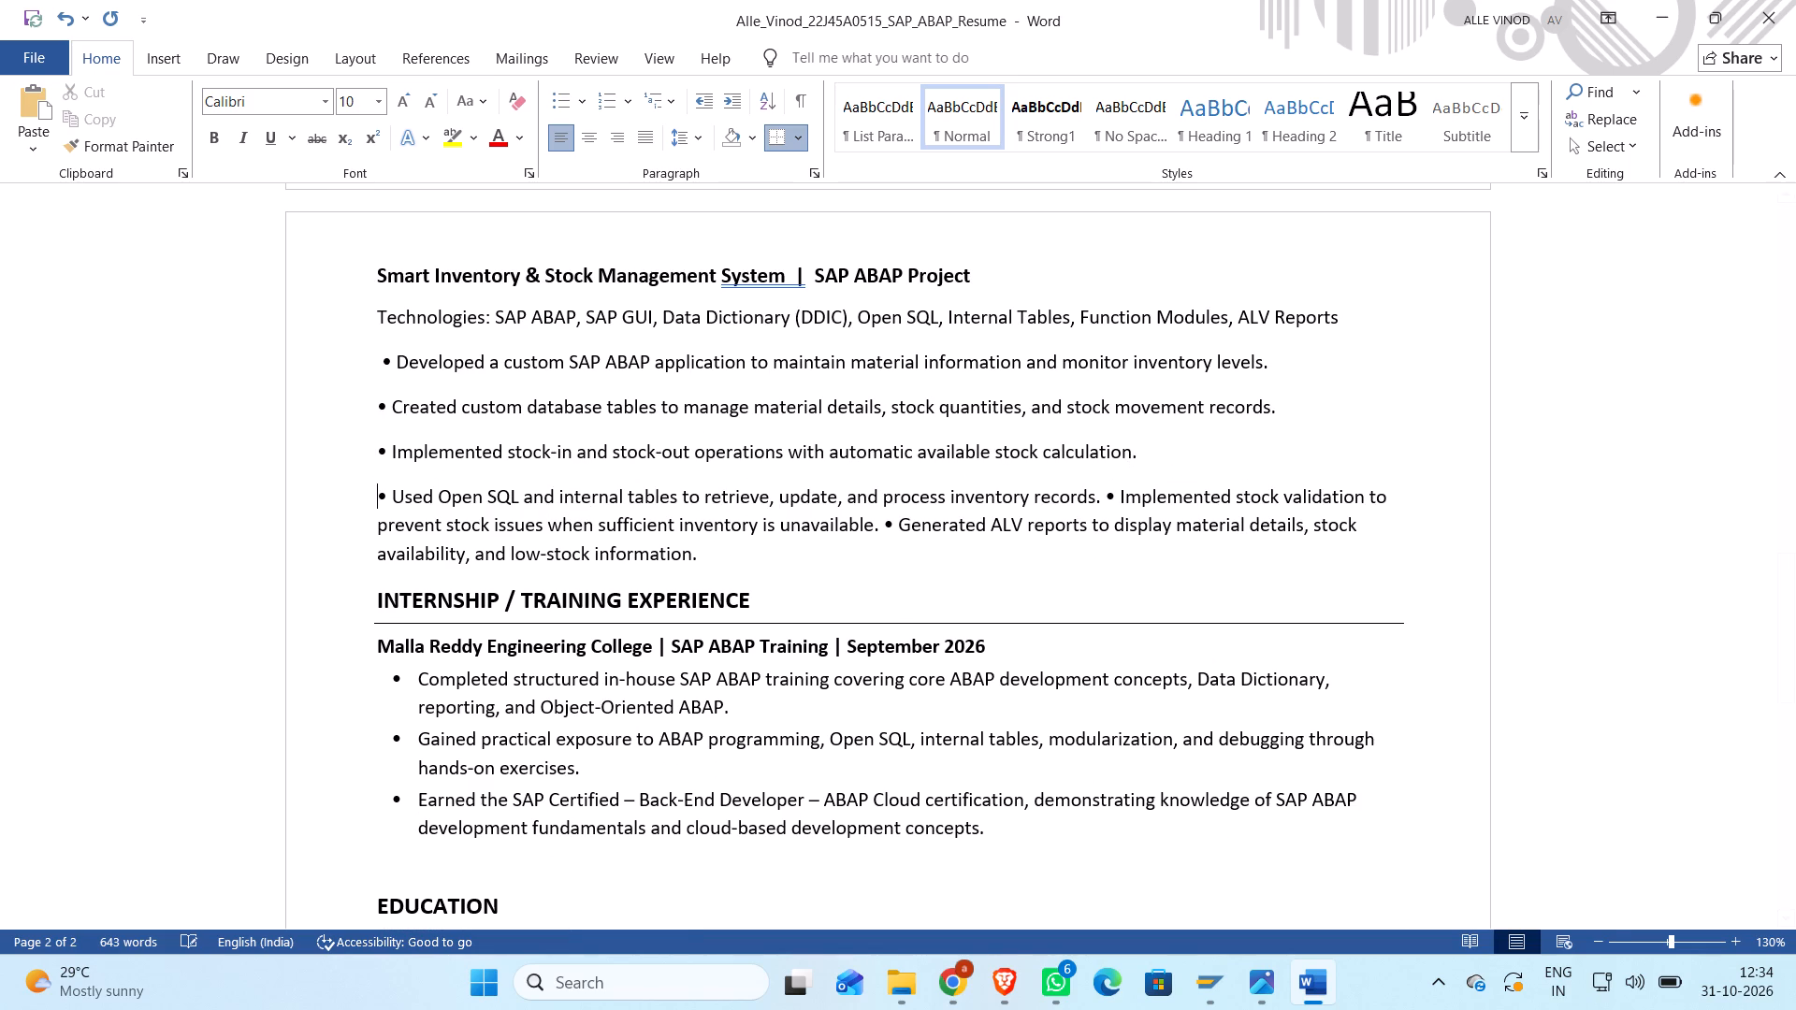
Break the remaining inventory project text so the "Implemented stock validation" and "Generated ALV reports" bullets each start on their own line.
click(1102, 498)
key(Return)
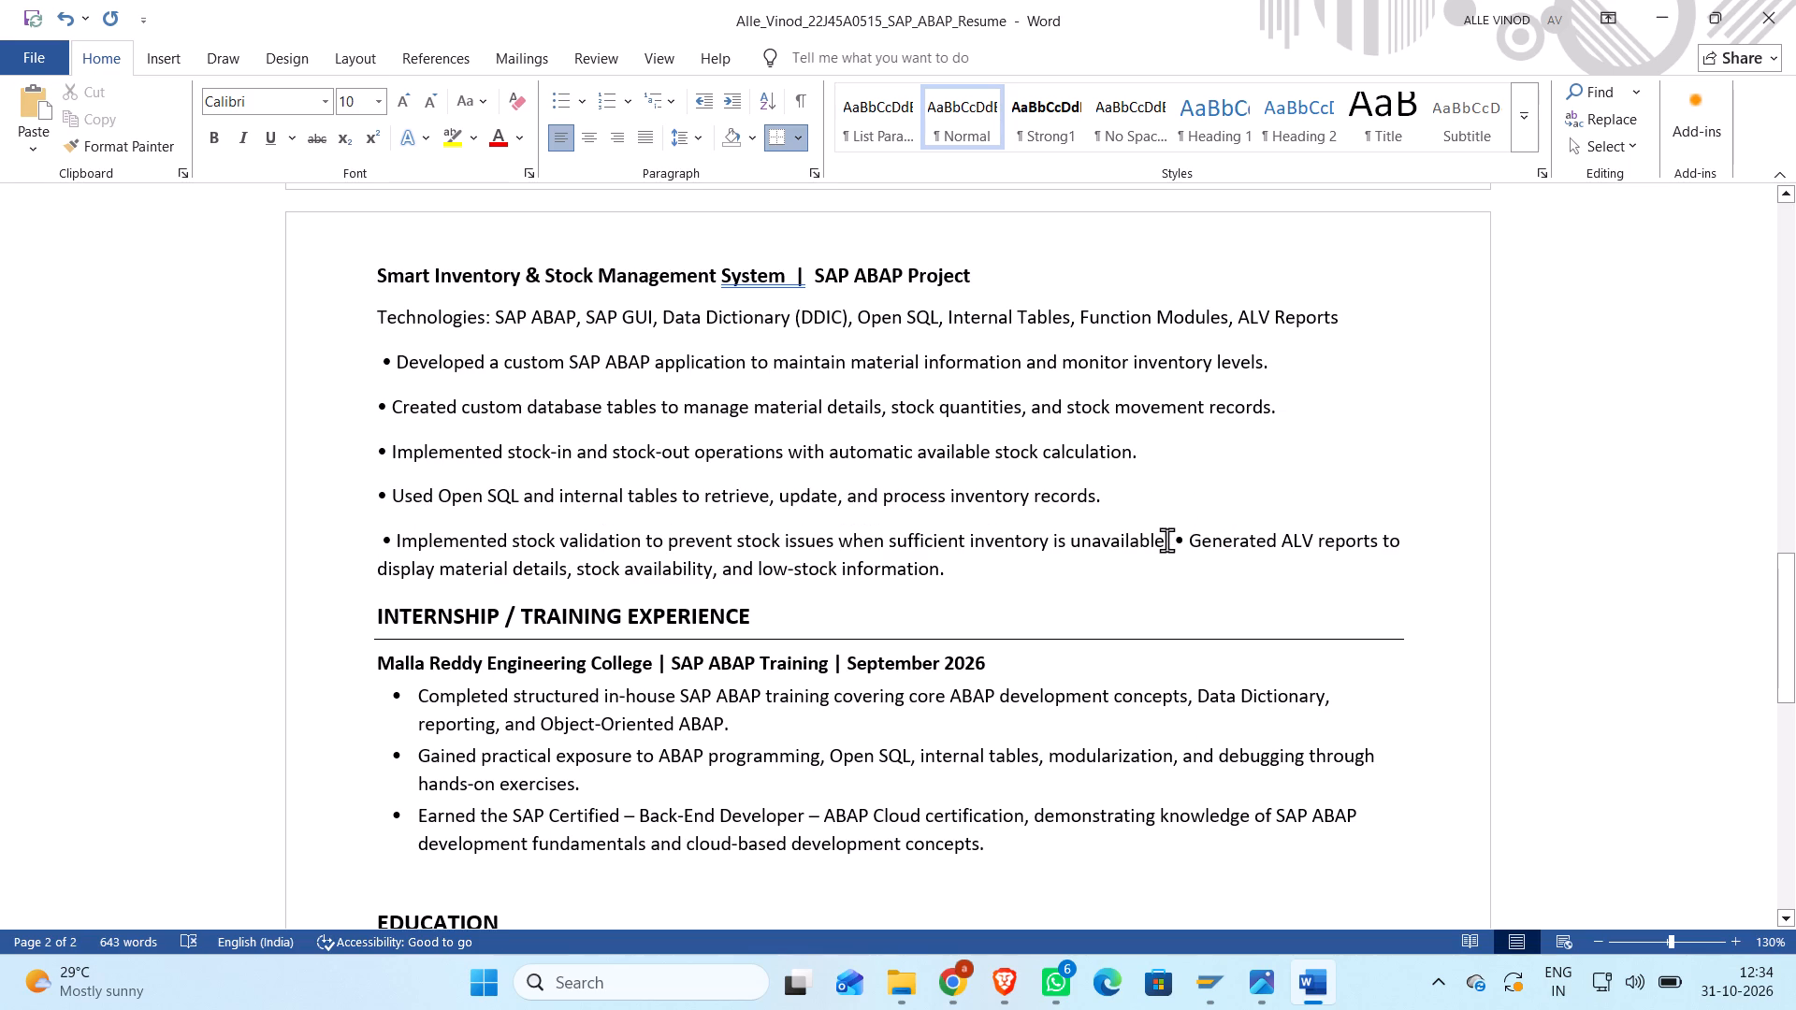
click(1166, 540)
key(Right)
key(Return)
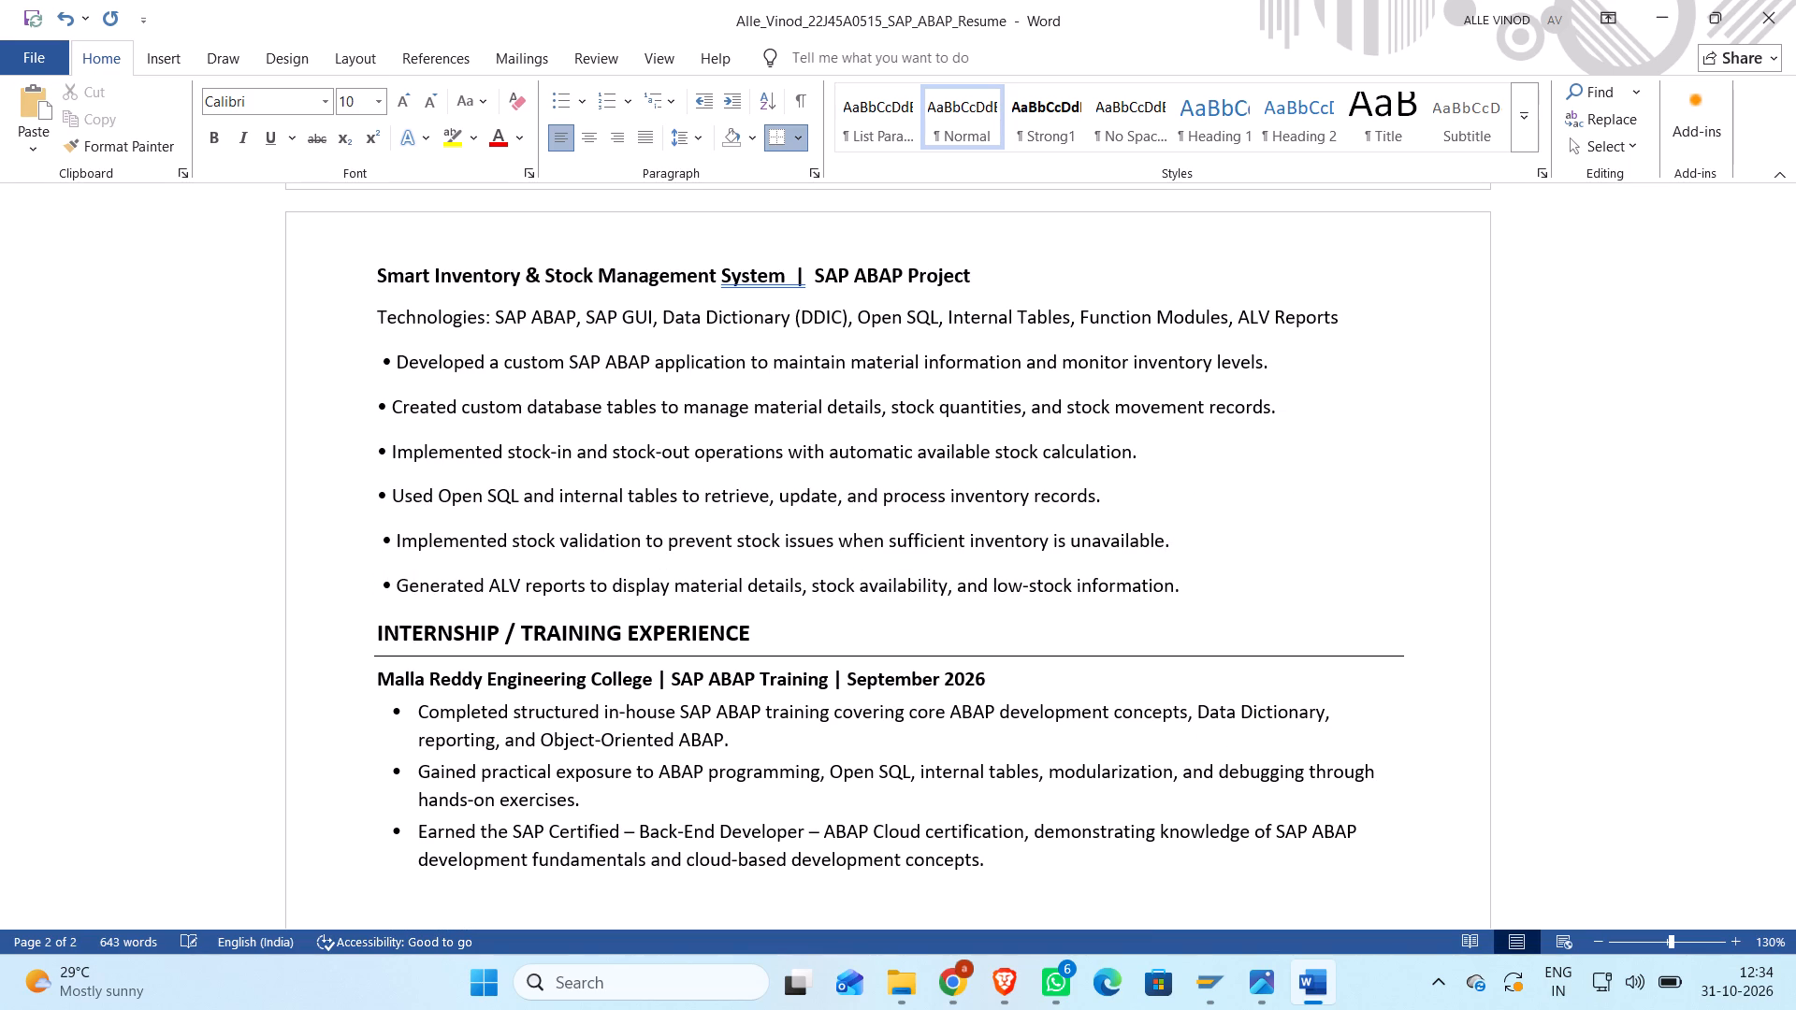
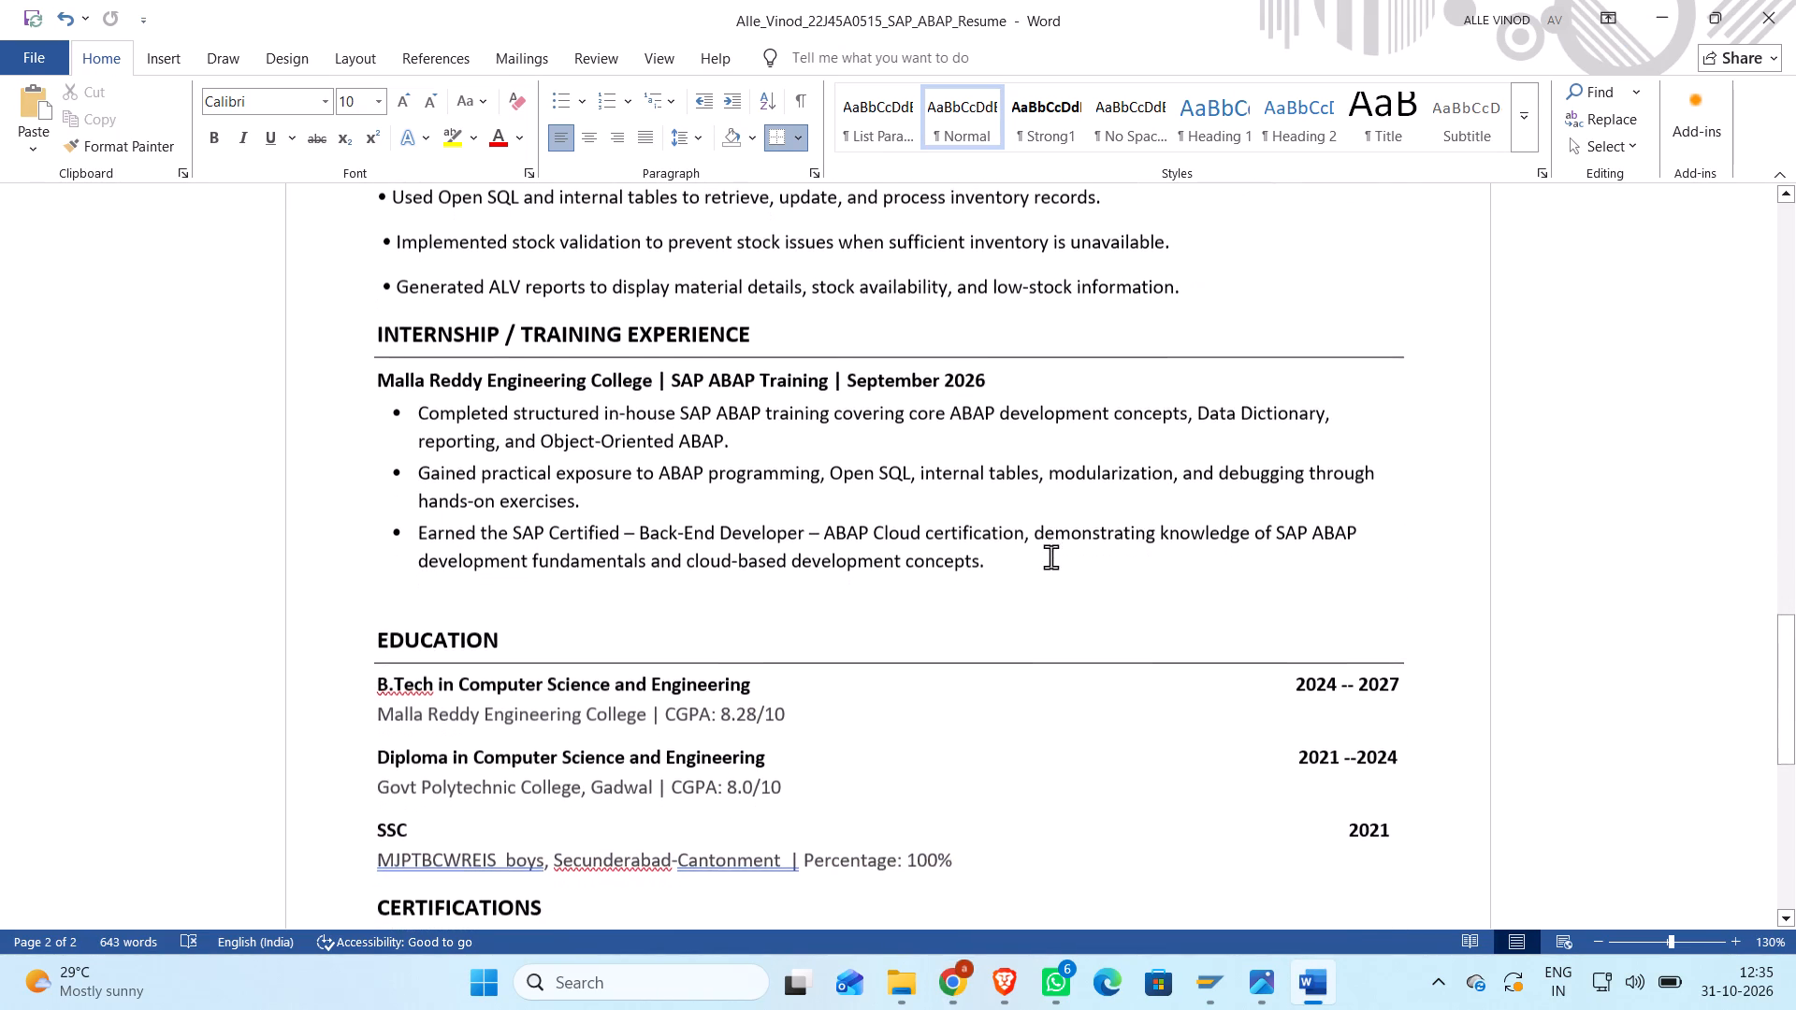
Review the resume from the Smart Inventory & Stock Management System project through the Declaration, plus the skills, training and projects sections on page one.
scroll(1050, 556, right, 1)
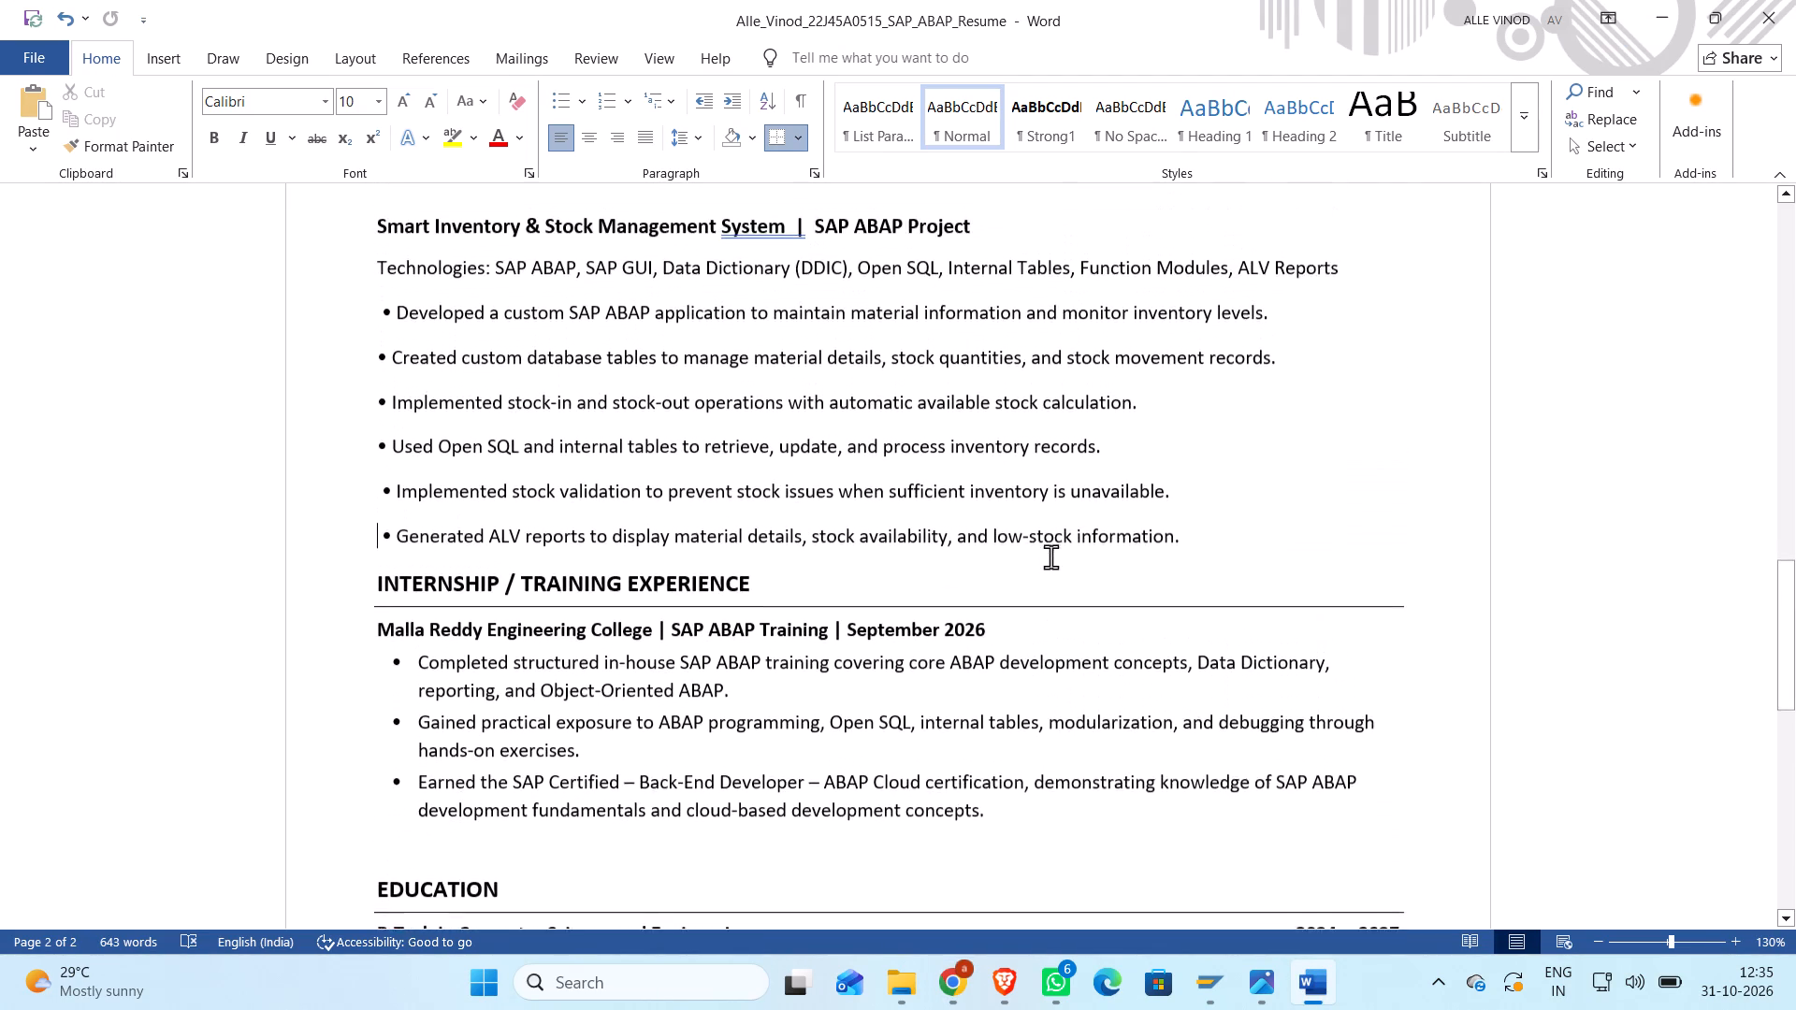
scroll(1050, 556, right, 1)
scroll(1050, 556, down, 3)
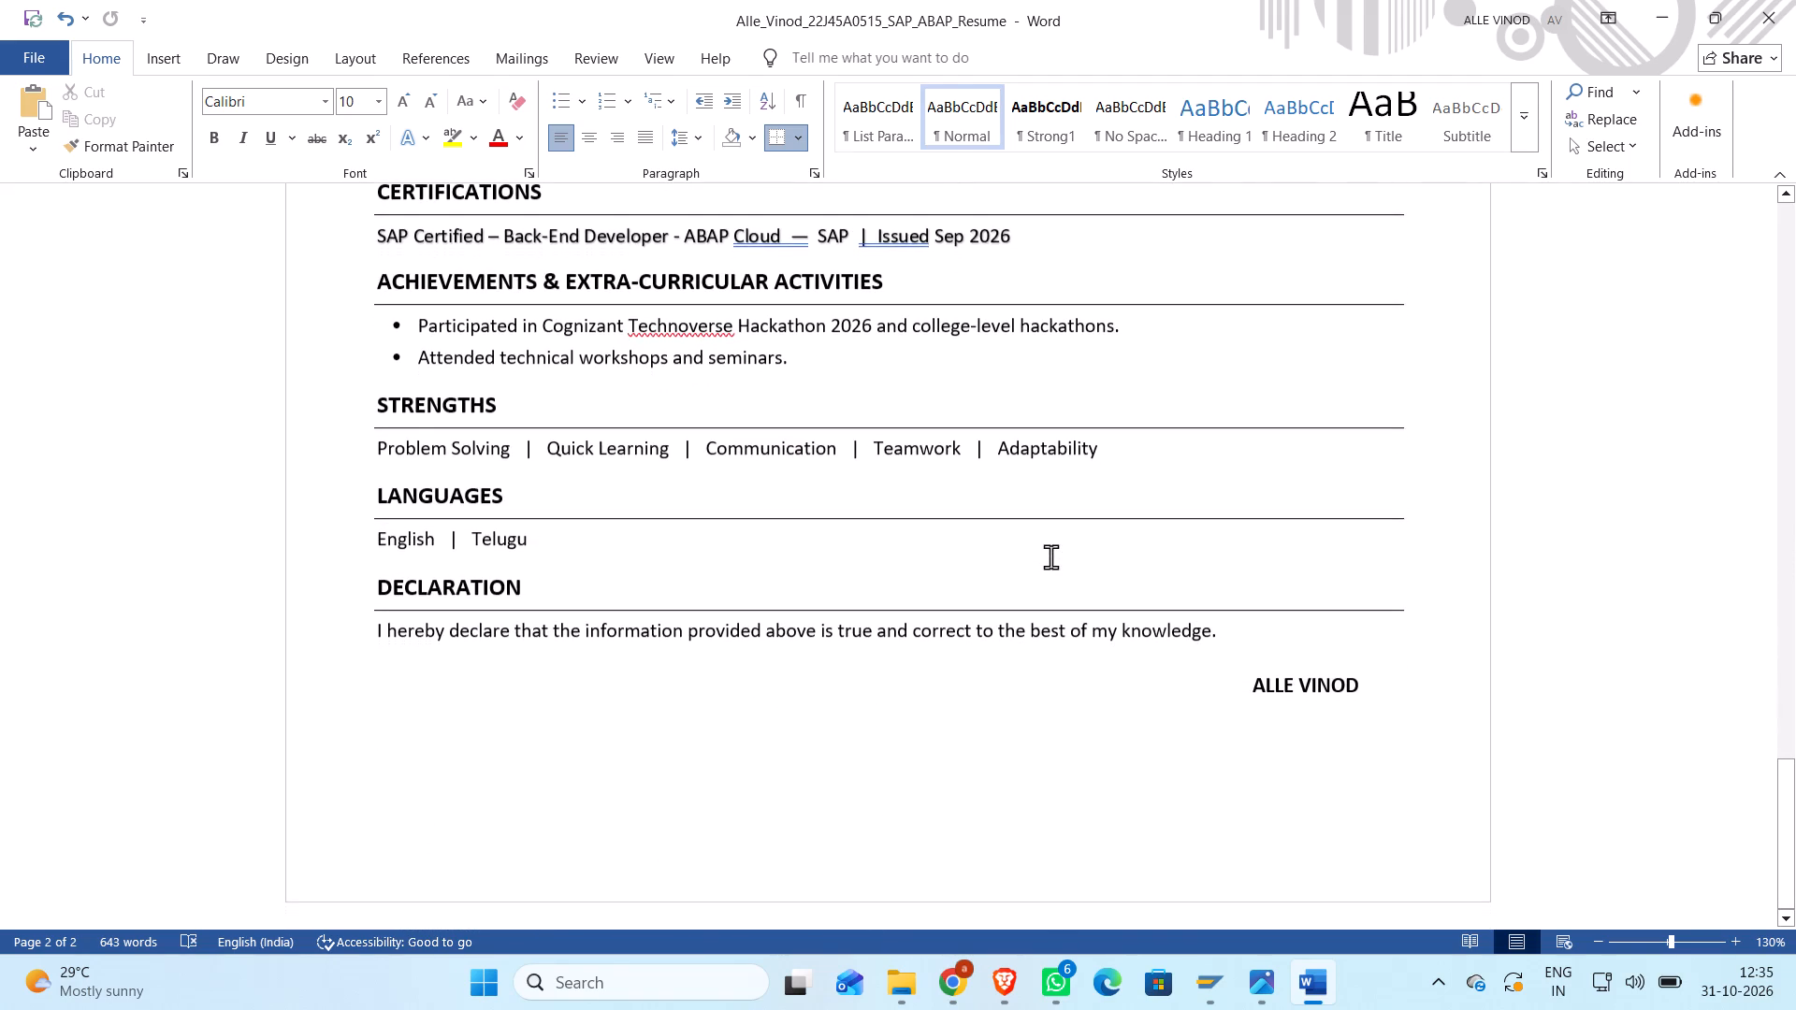
scroll(1050, 556, down, 1)
scroll(1050, 556, up, 4)
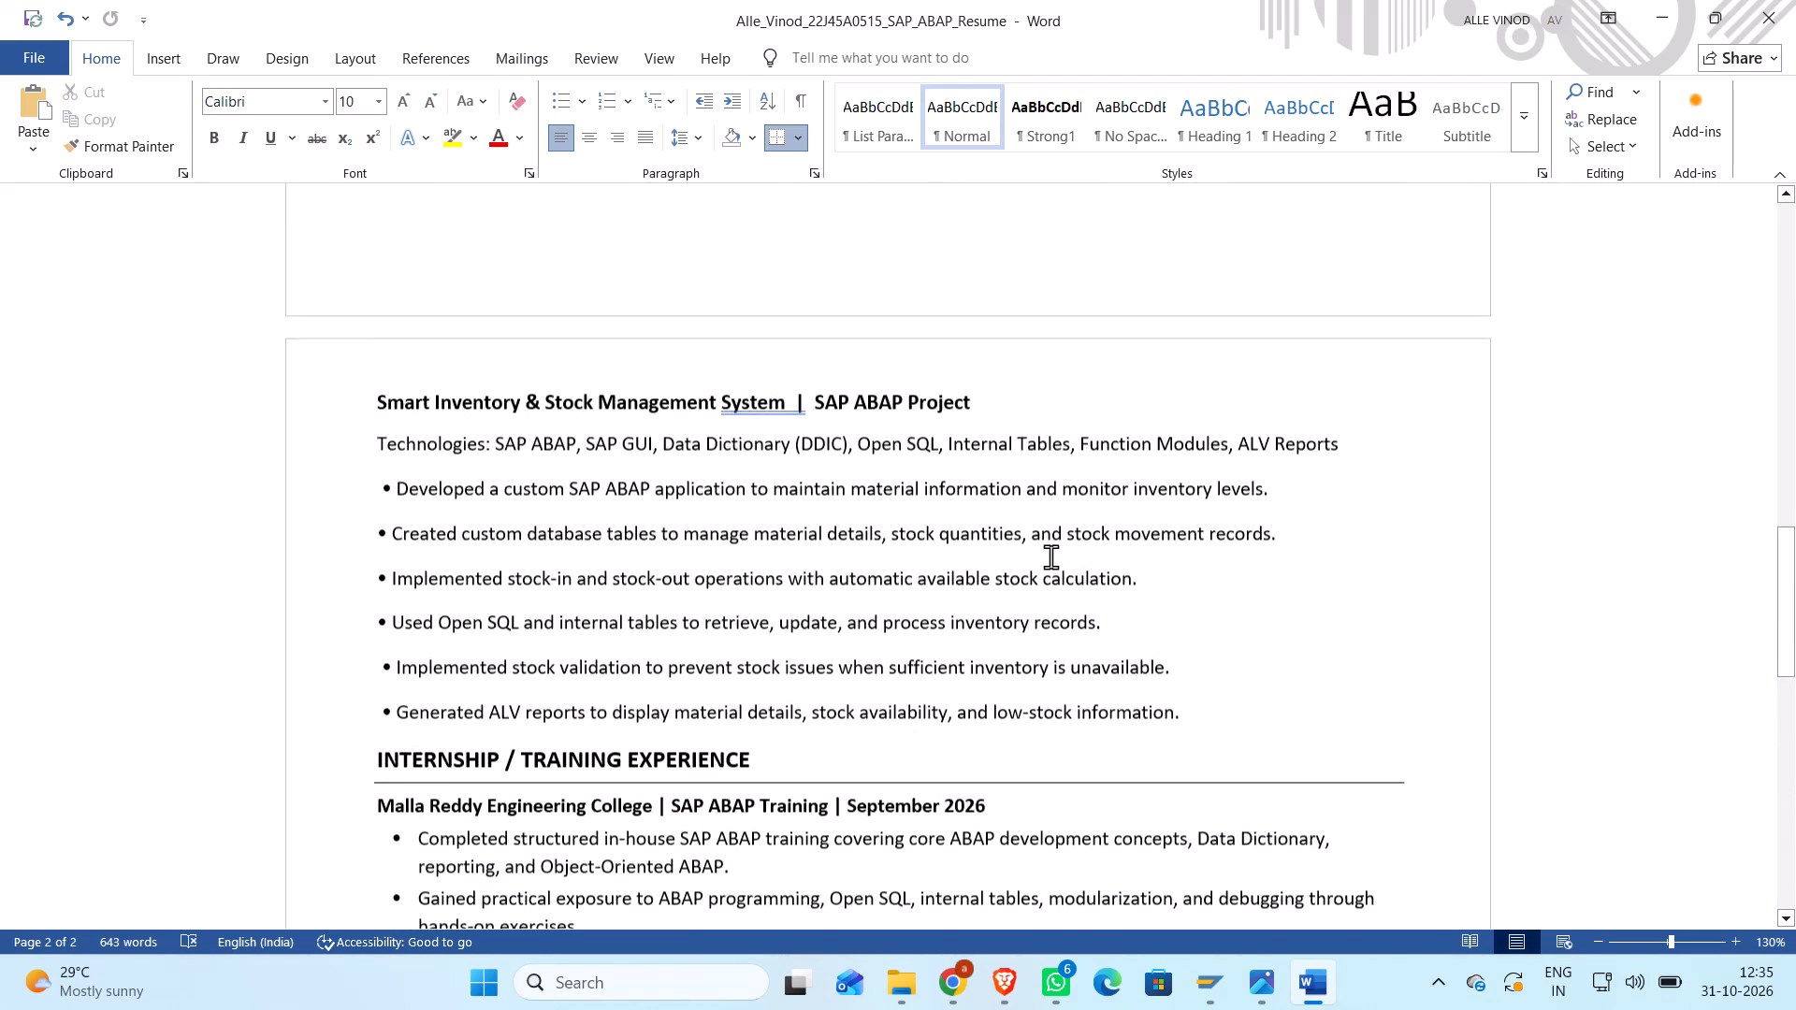
scroll(1050, 556, up, 1)
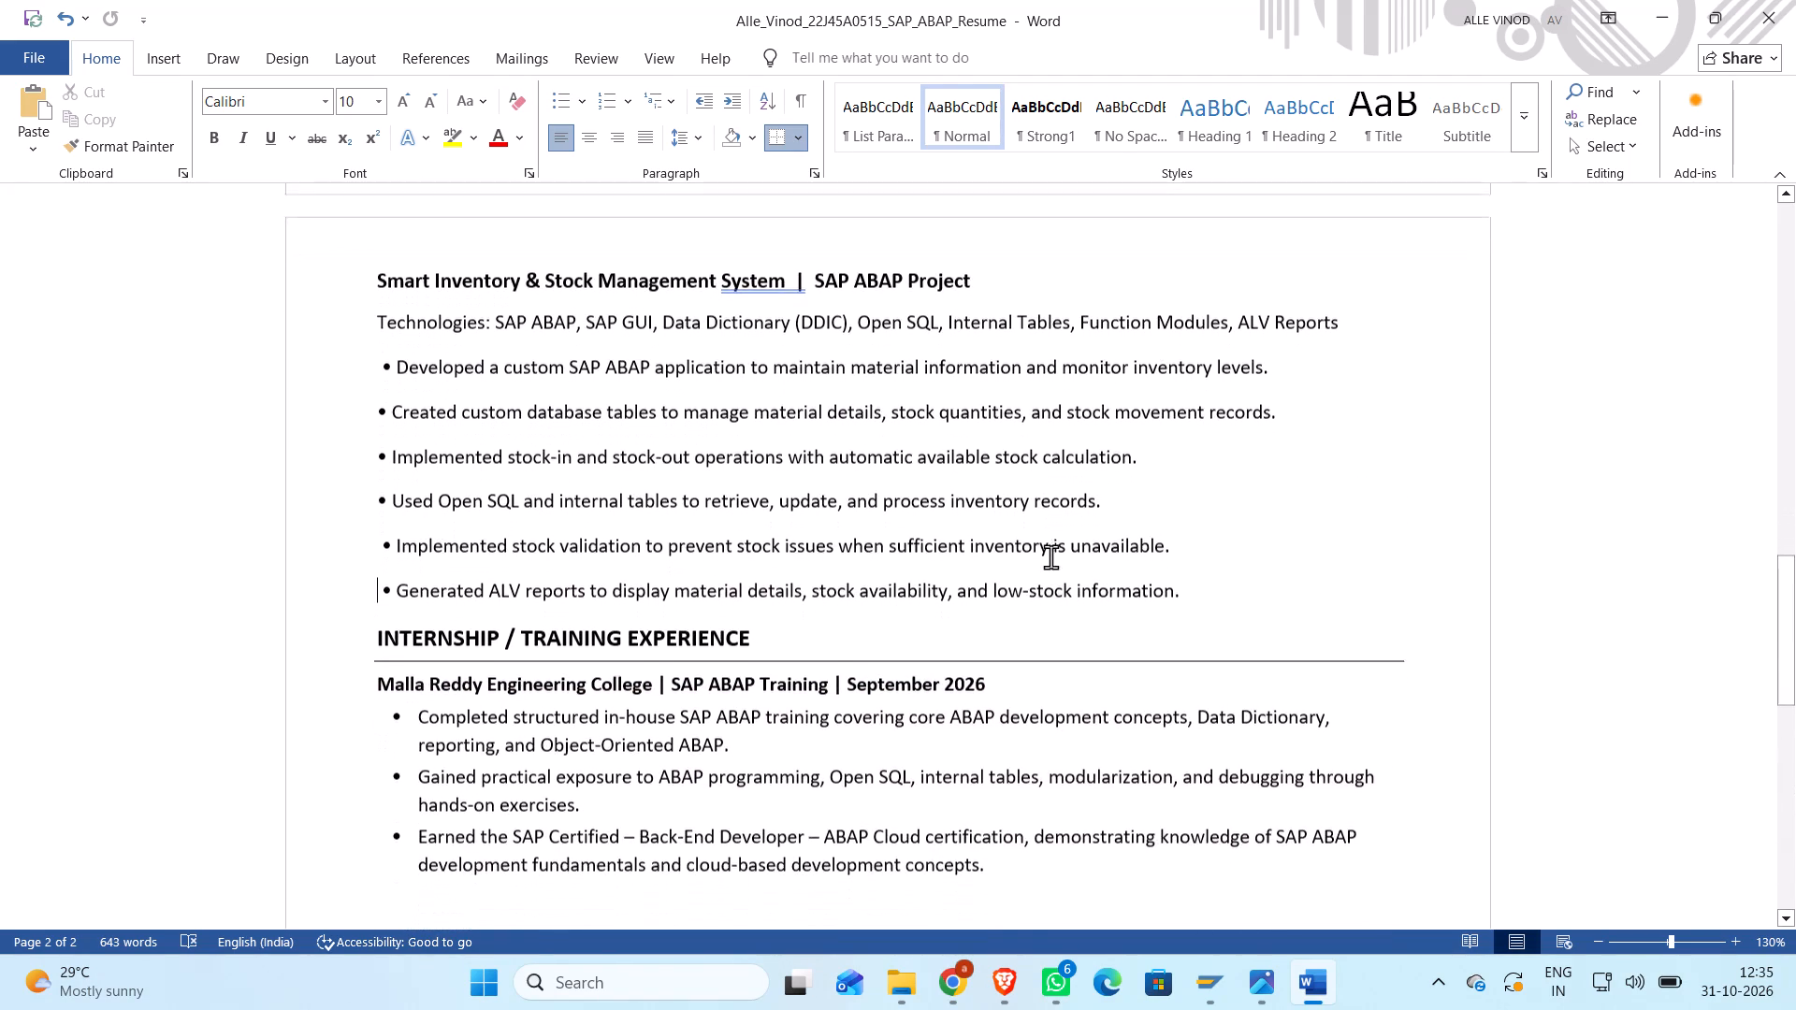
scroll(1050, 556, up, 1)
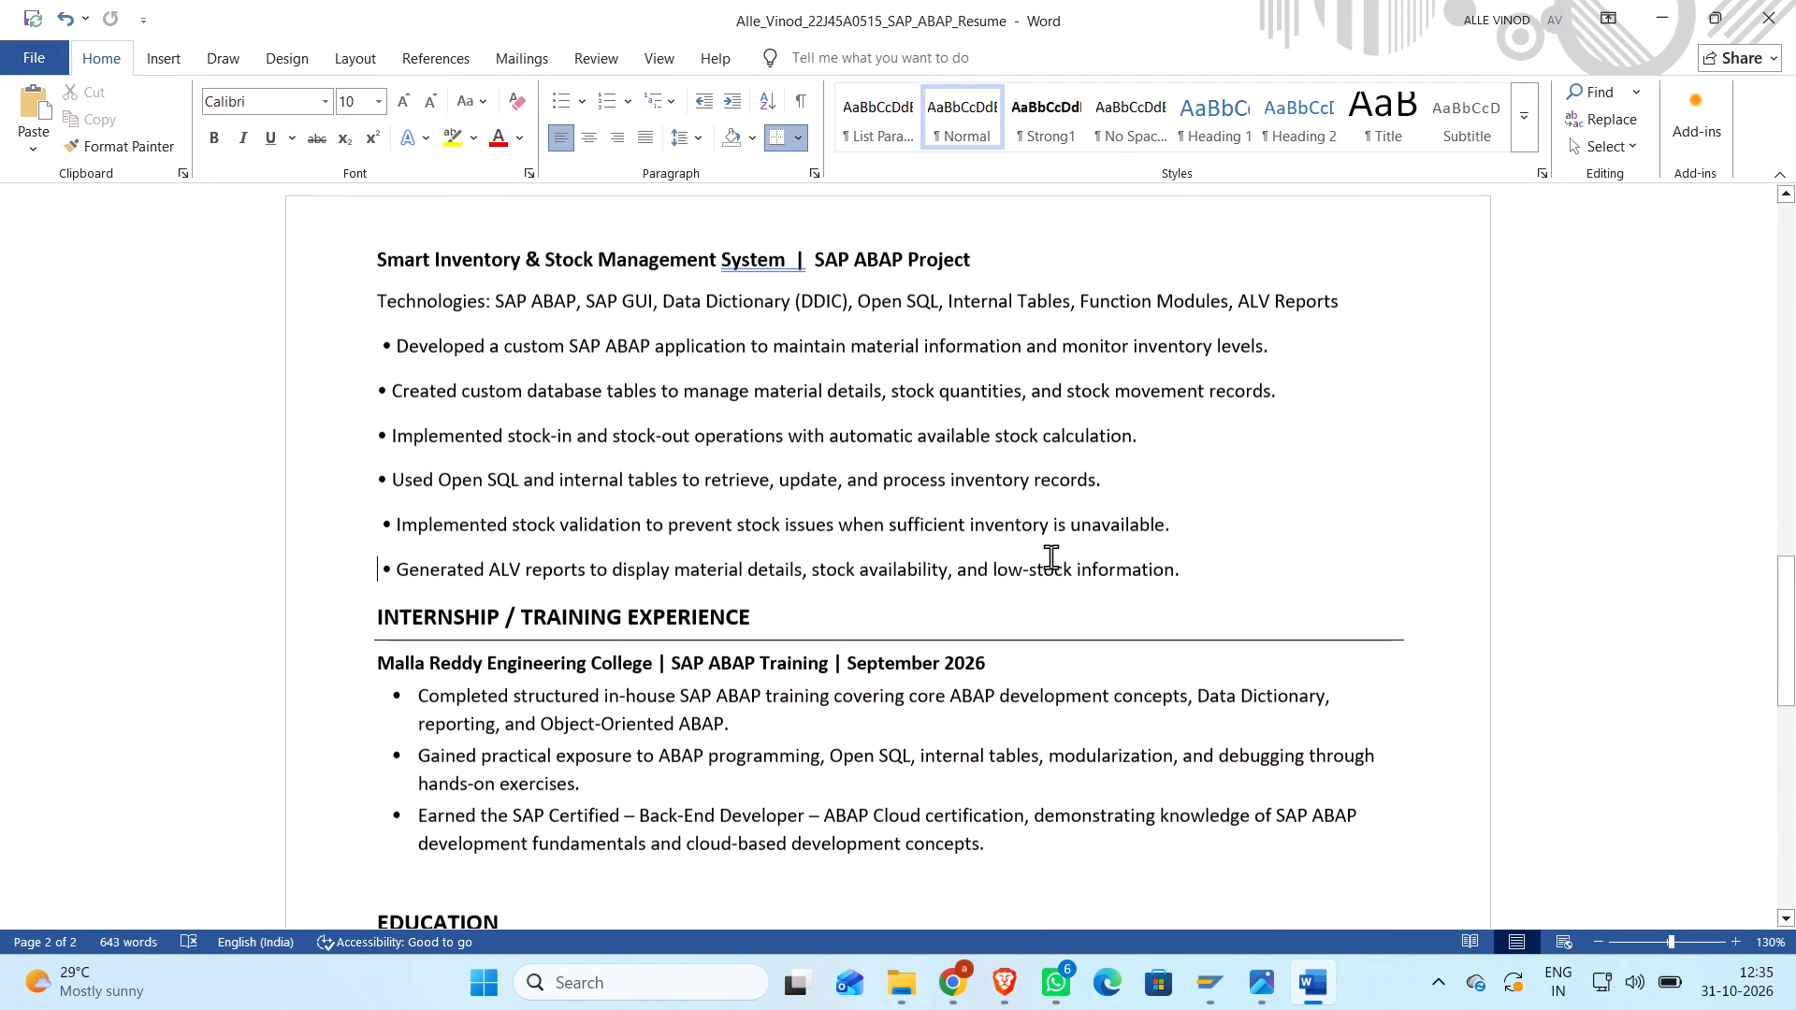
scroll(1050, 556, up, 3)
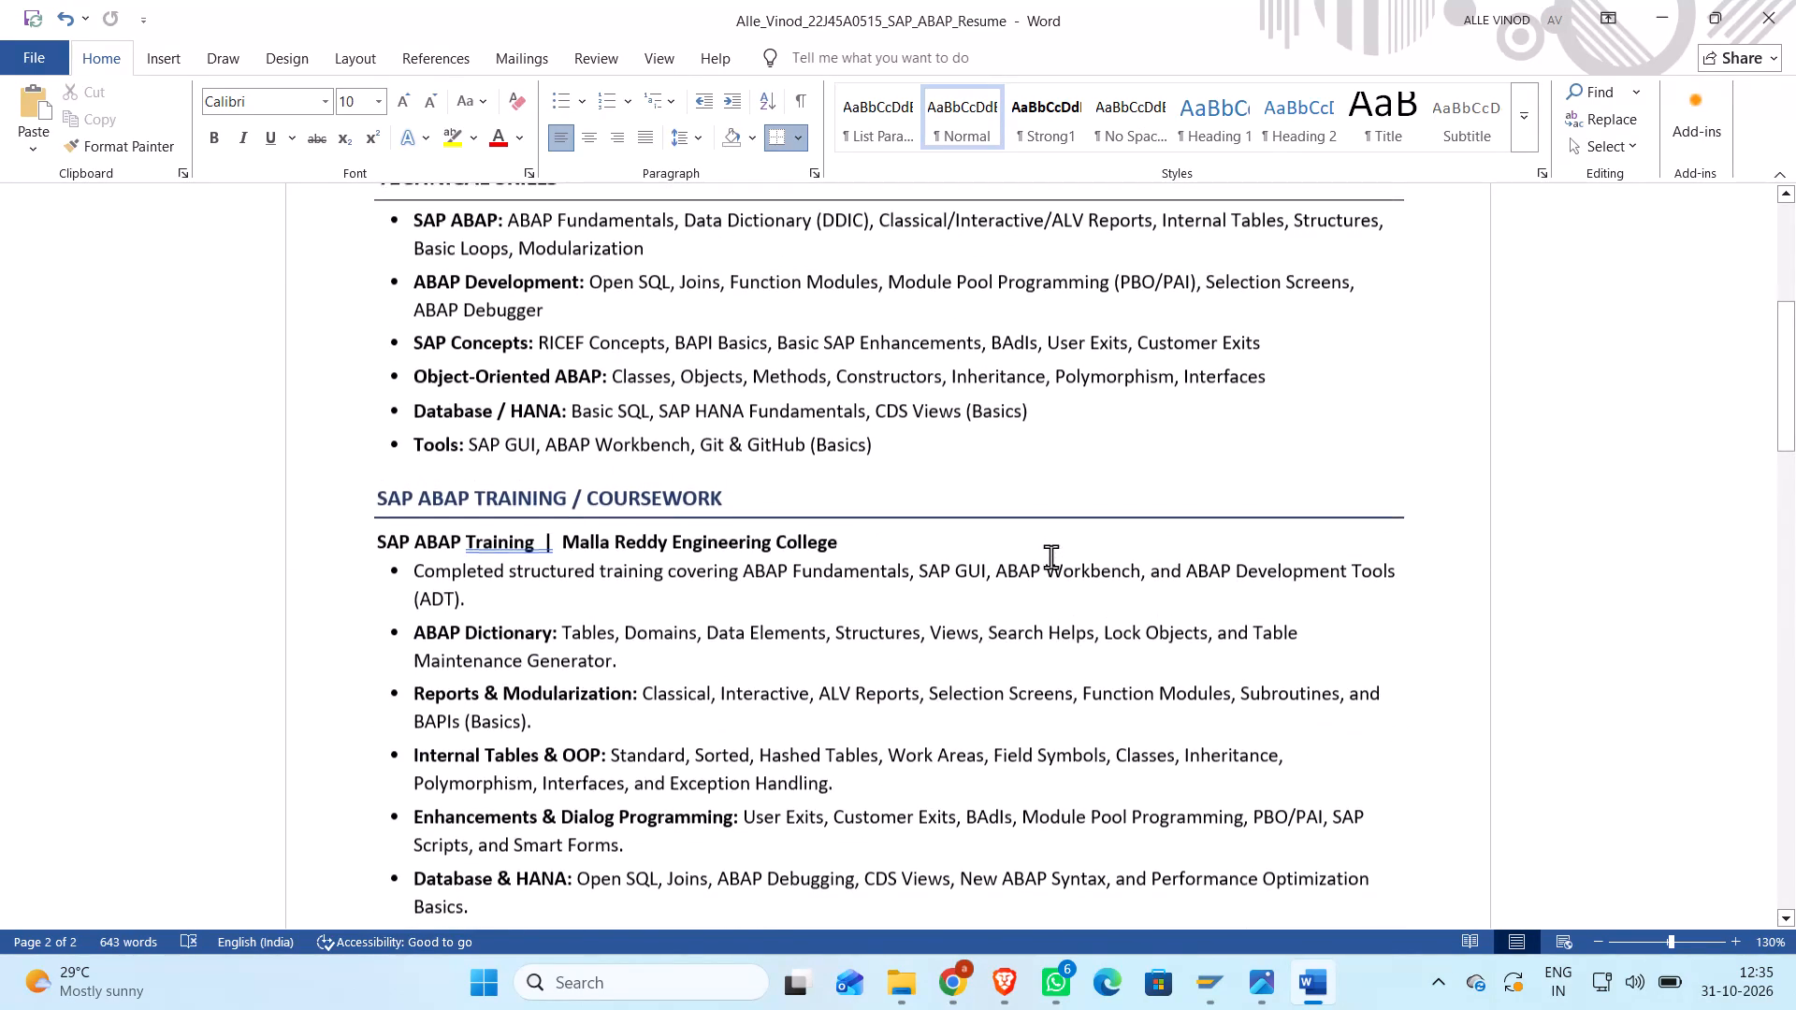
scroll(1050, 556, up, 1)
ctrl+scroll(1050, 556, down, 5)
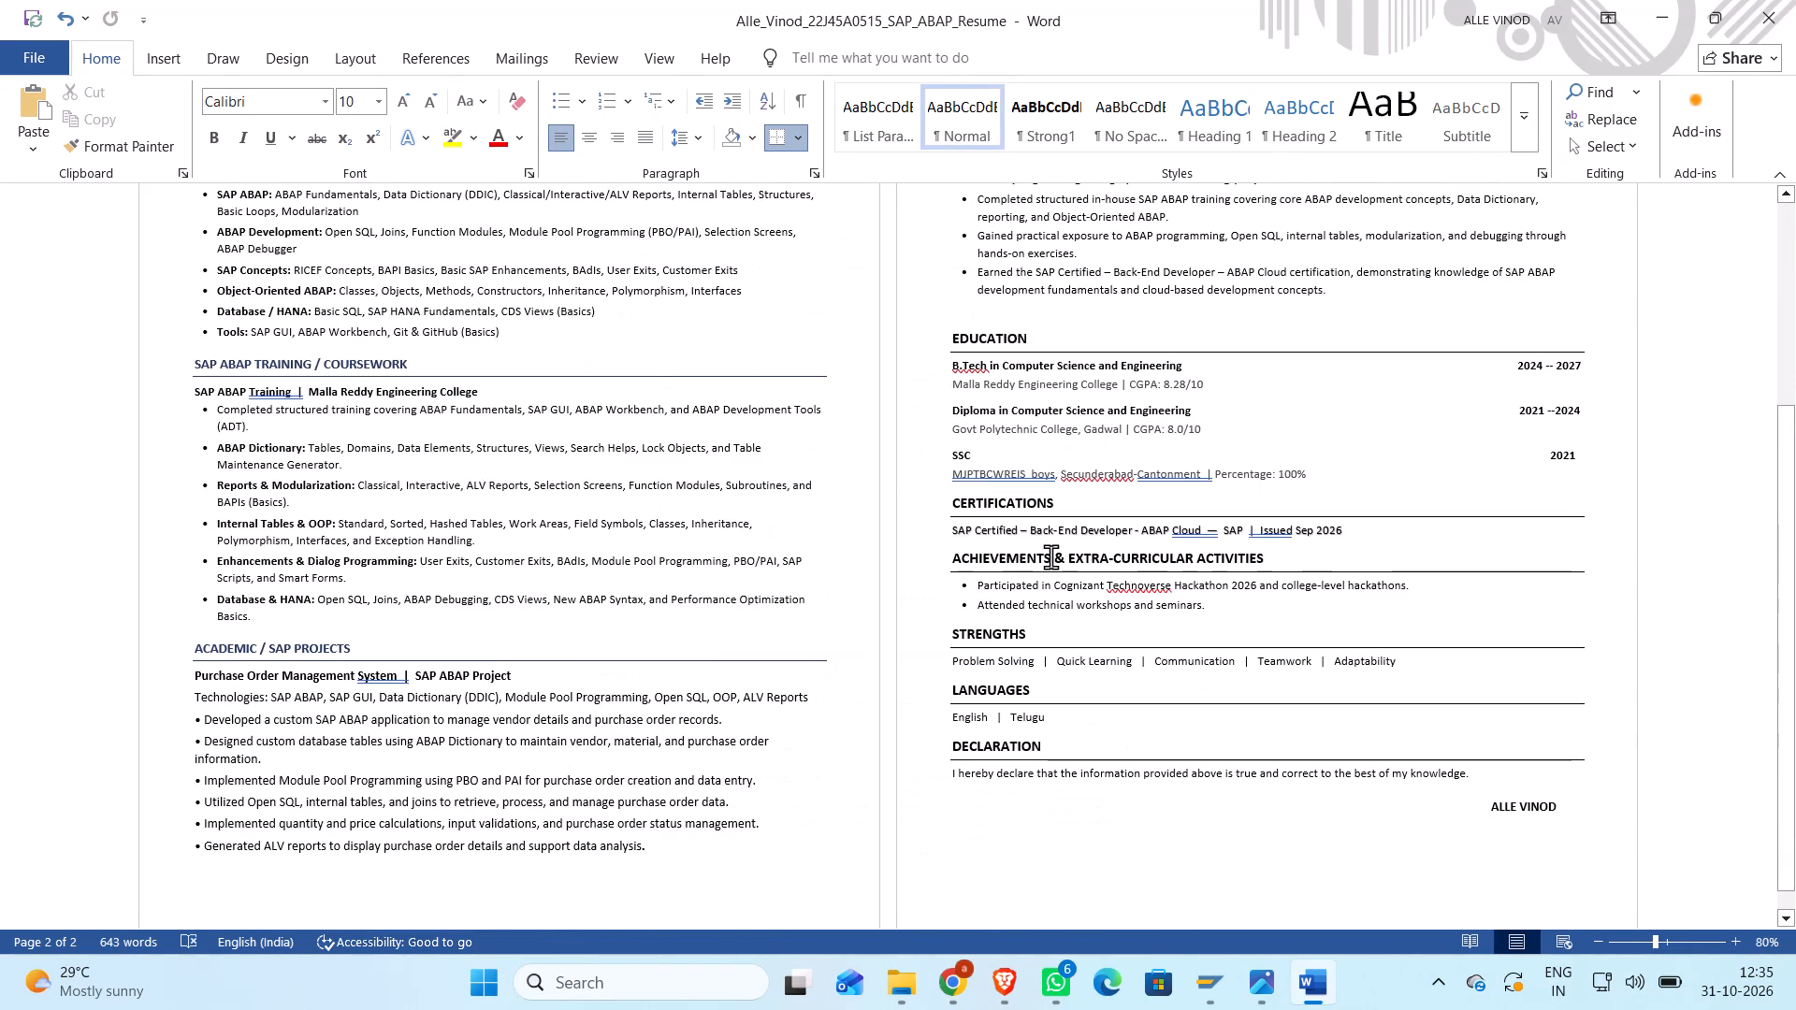
Review both resume pages, from the career objective and project sections through to the declaration.
scroll(1050, 556, left, 1)
scroll(919, 551, up, 1)
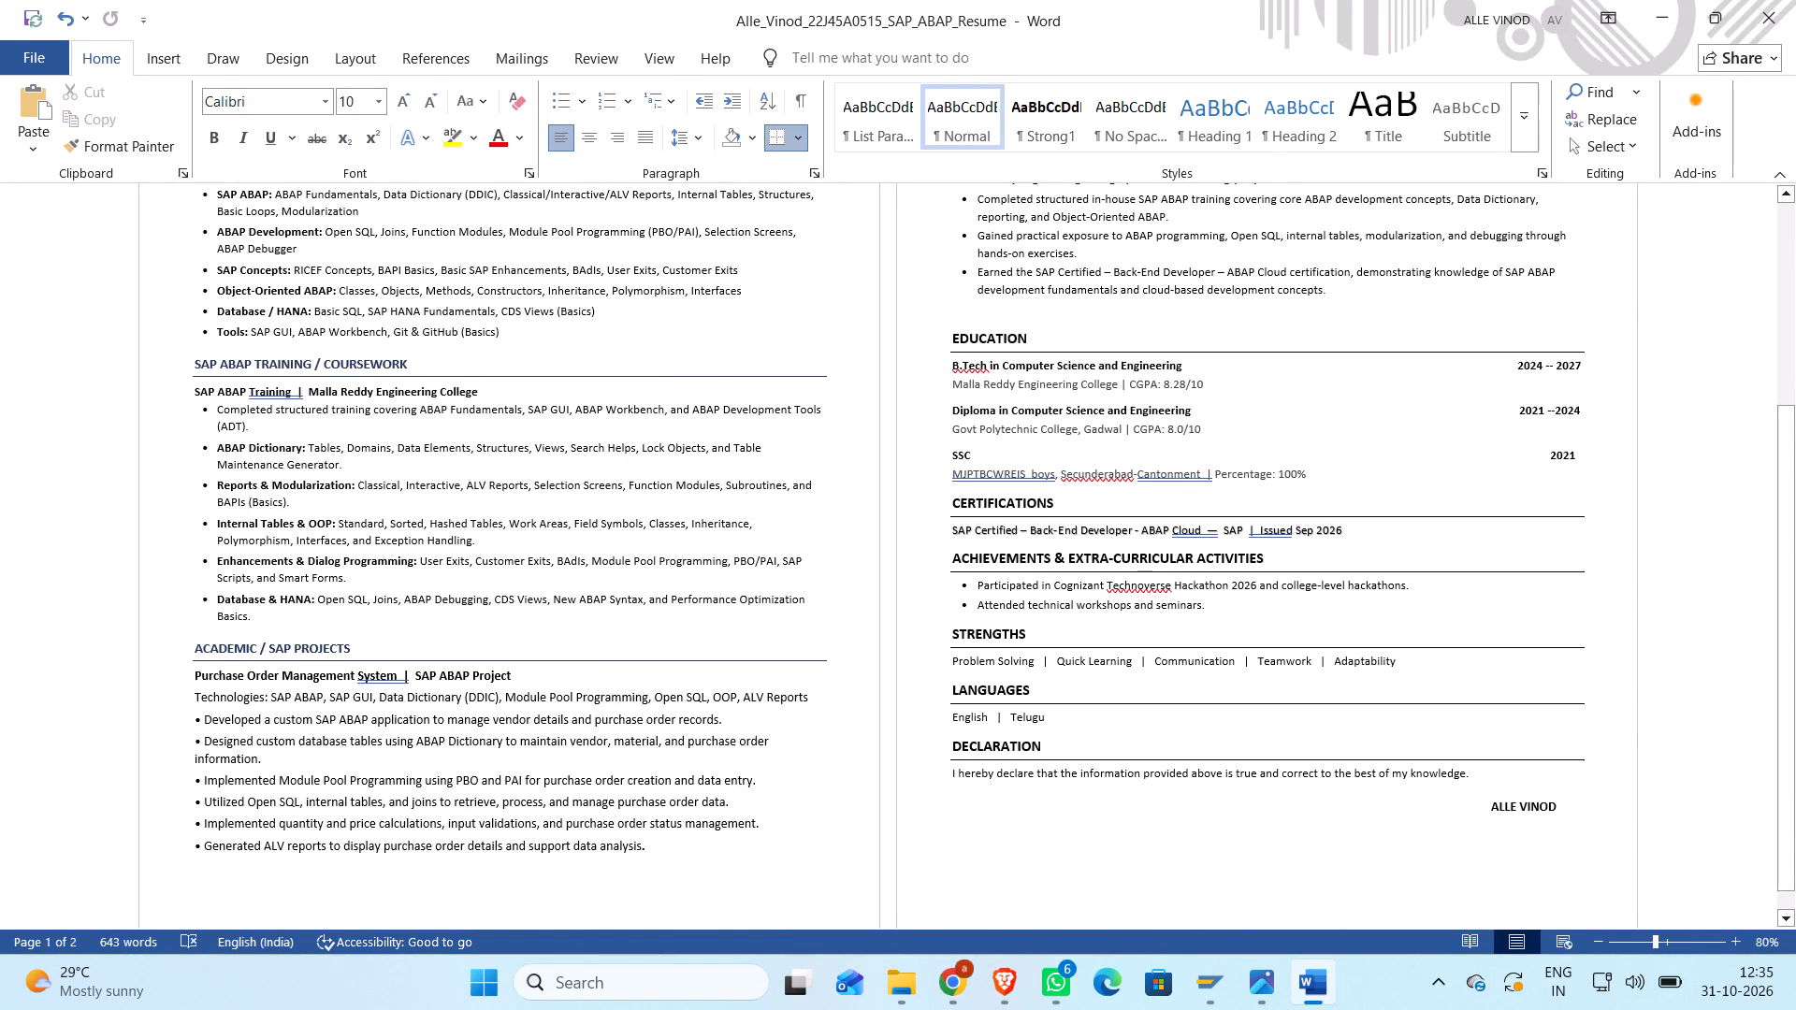
scroll(919, 551, up, 1)
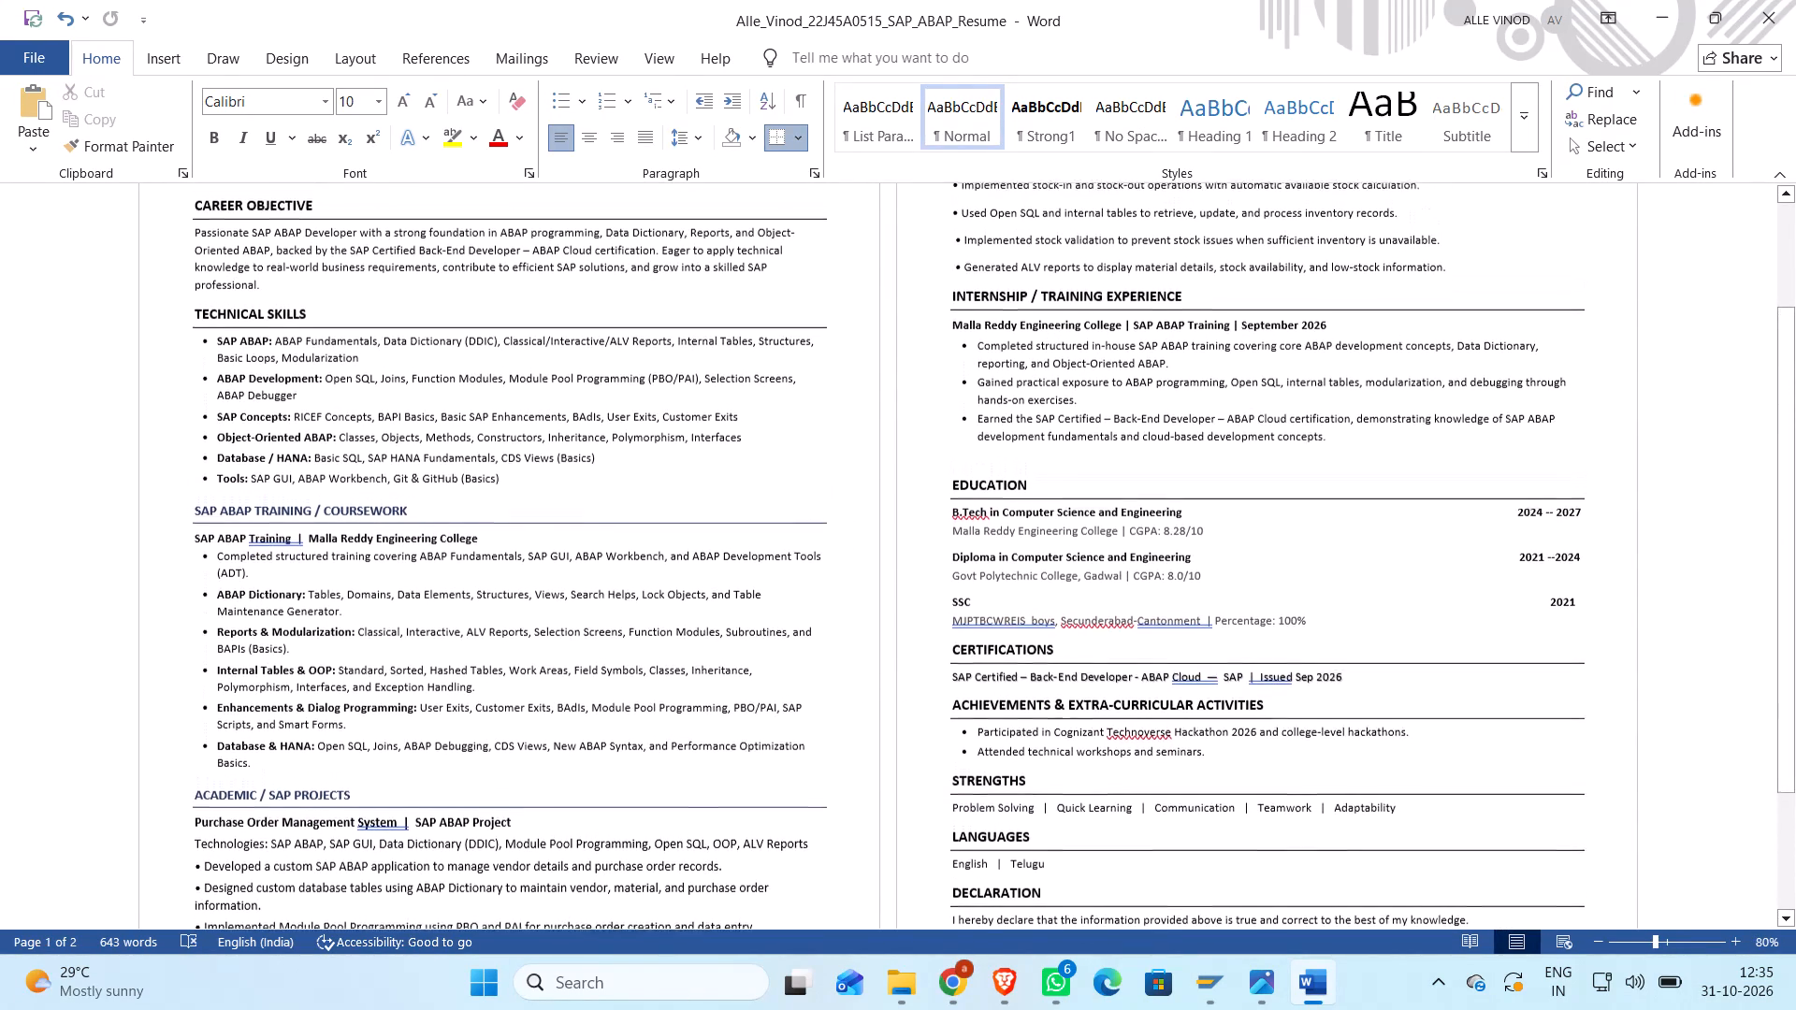
scroll(919, 551, up, 1)
scroll(919, 551, right, 1)
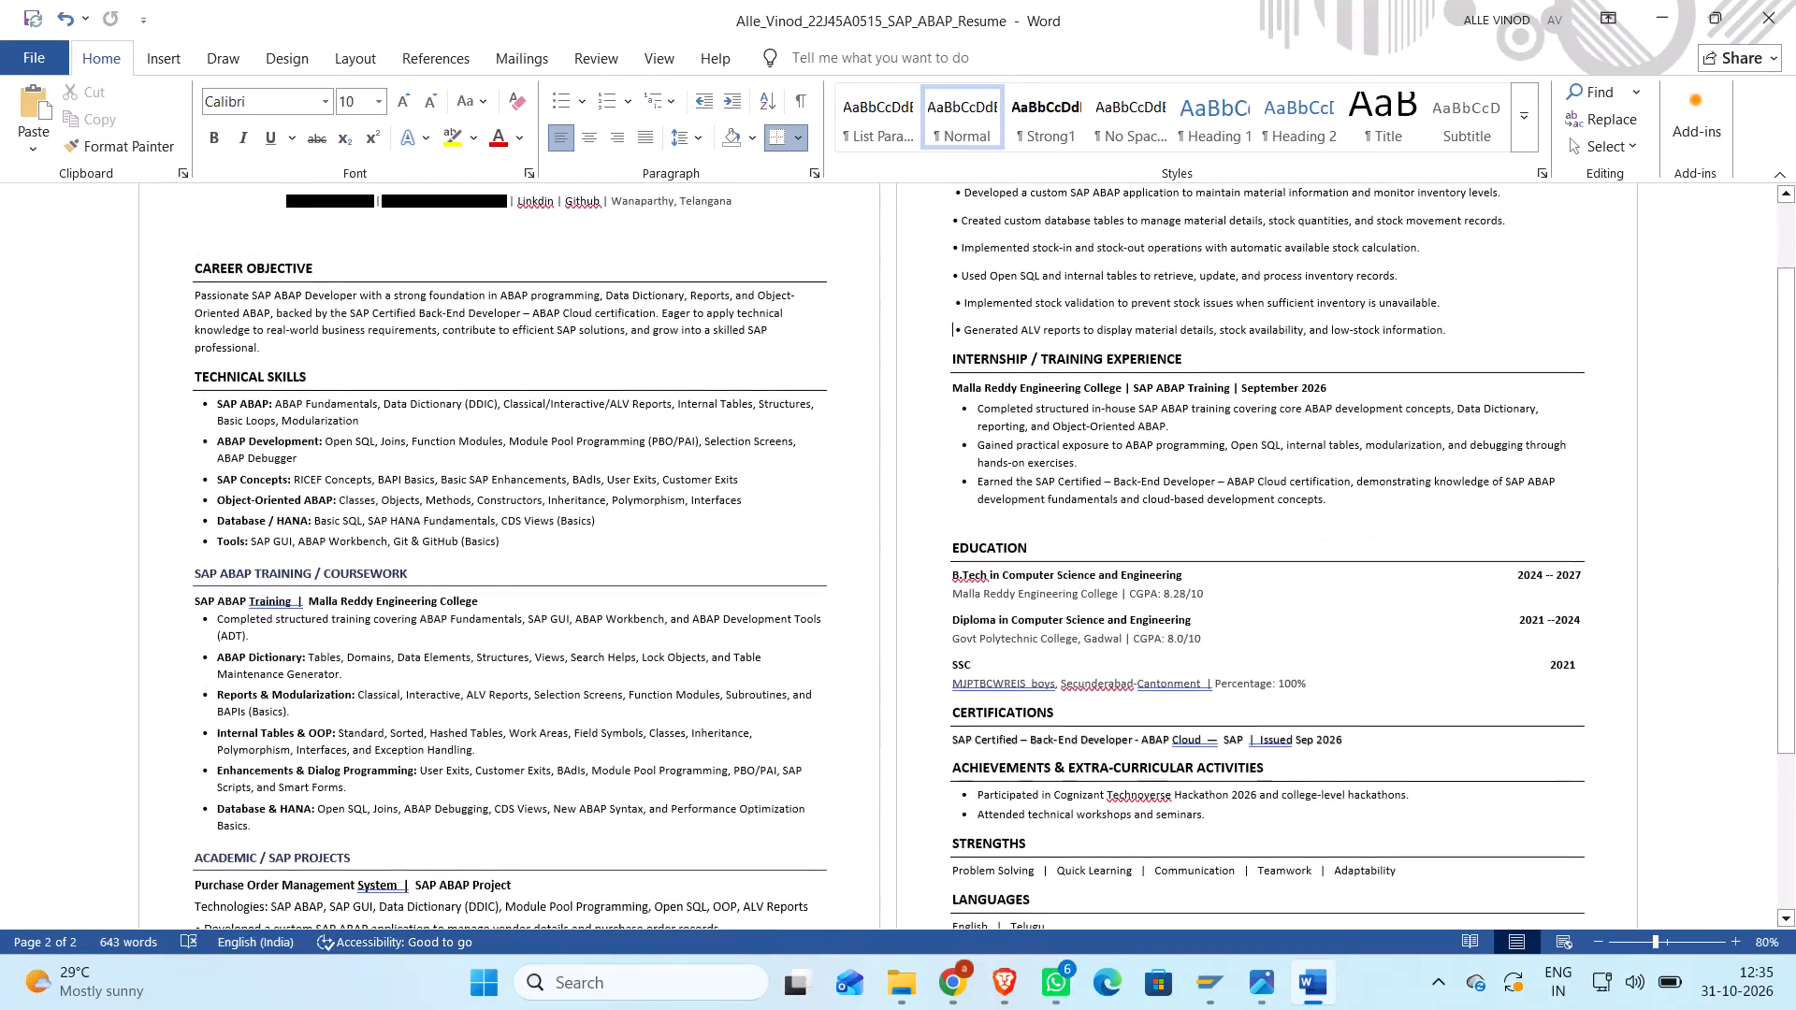
scroll(919, 551, right, 2)
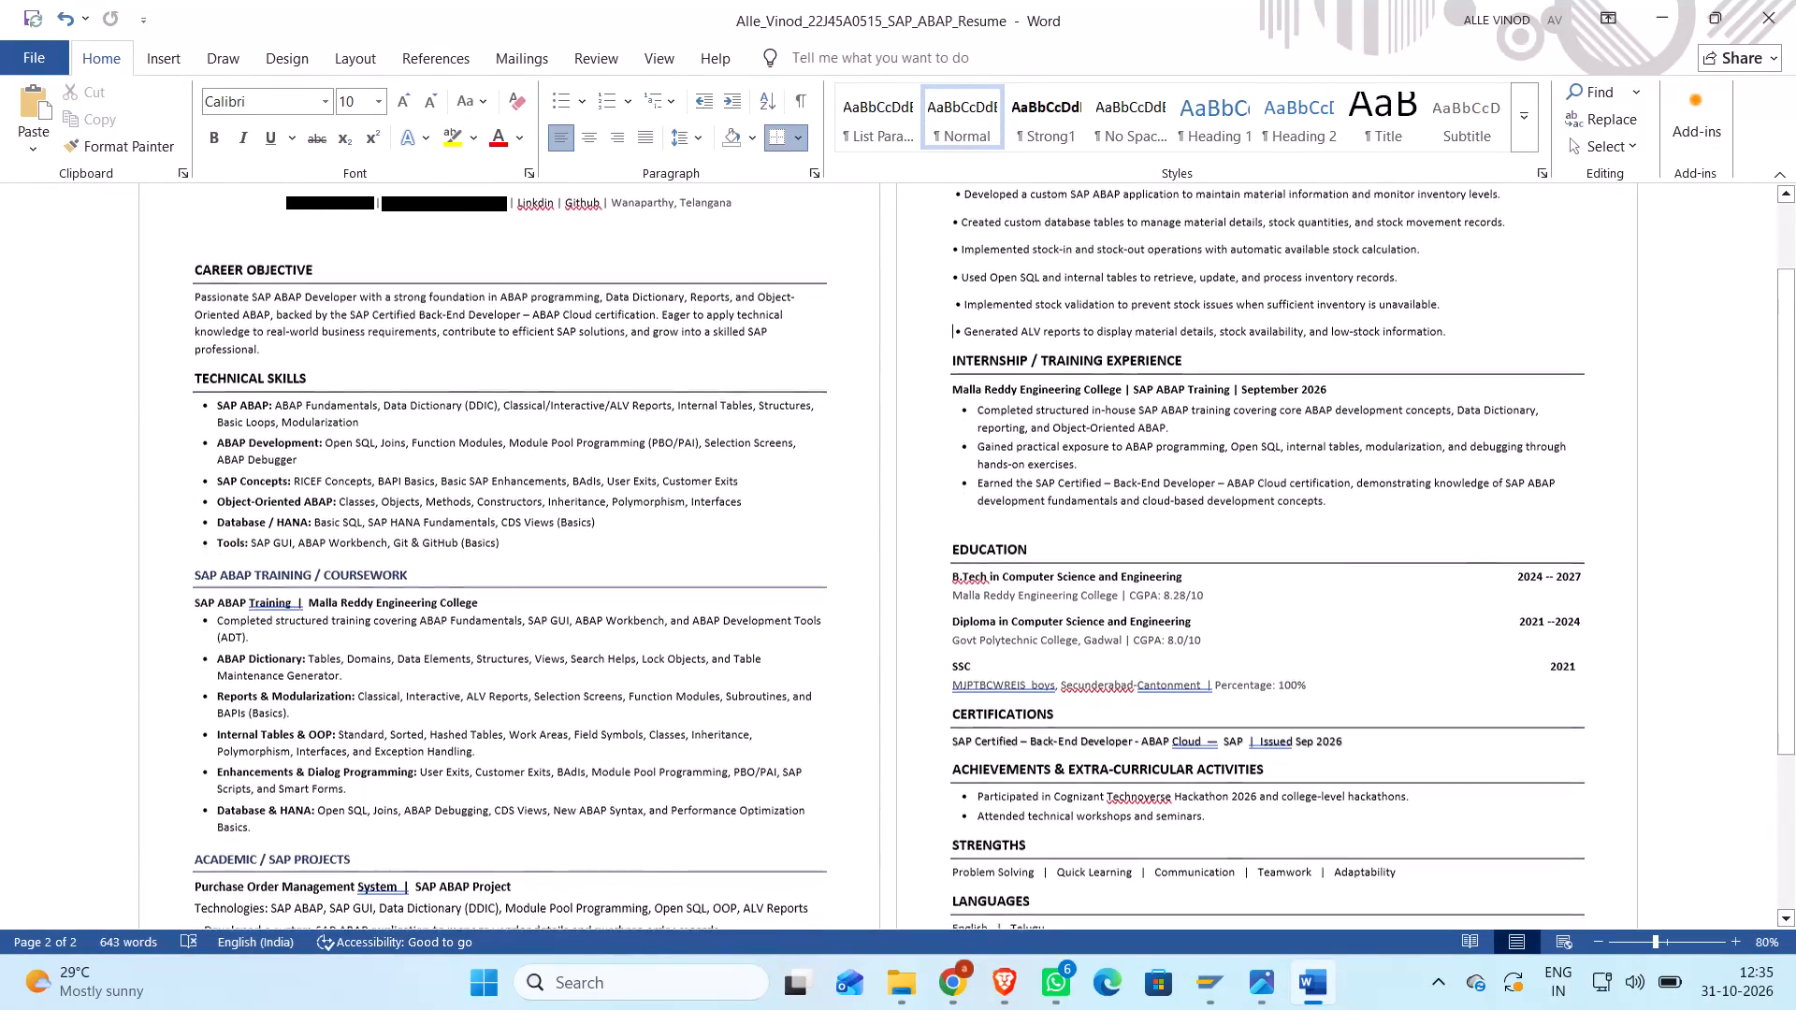
scroll(919, 551, right, 2)
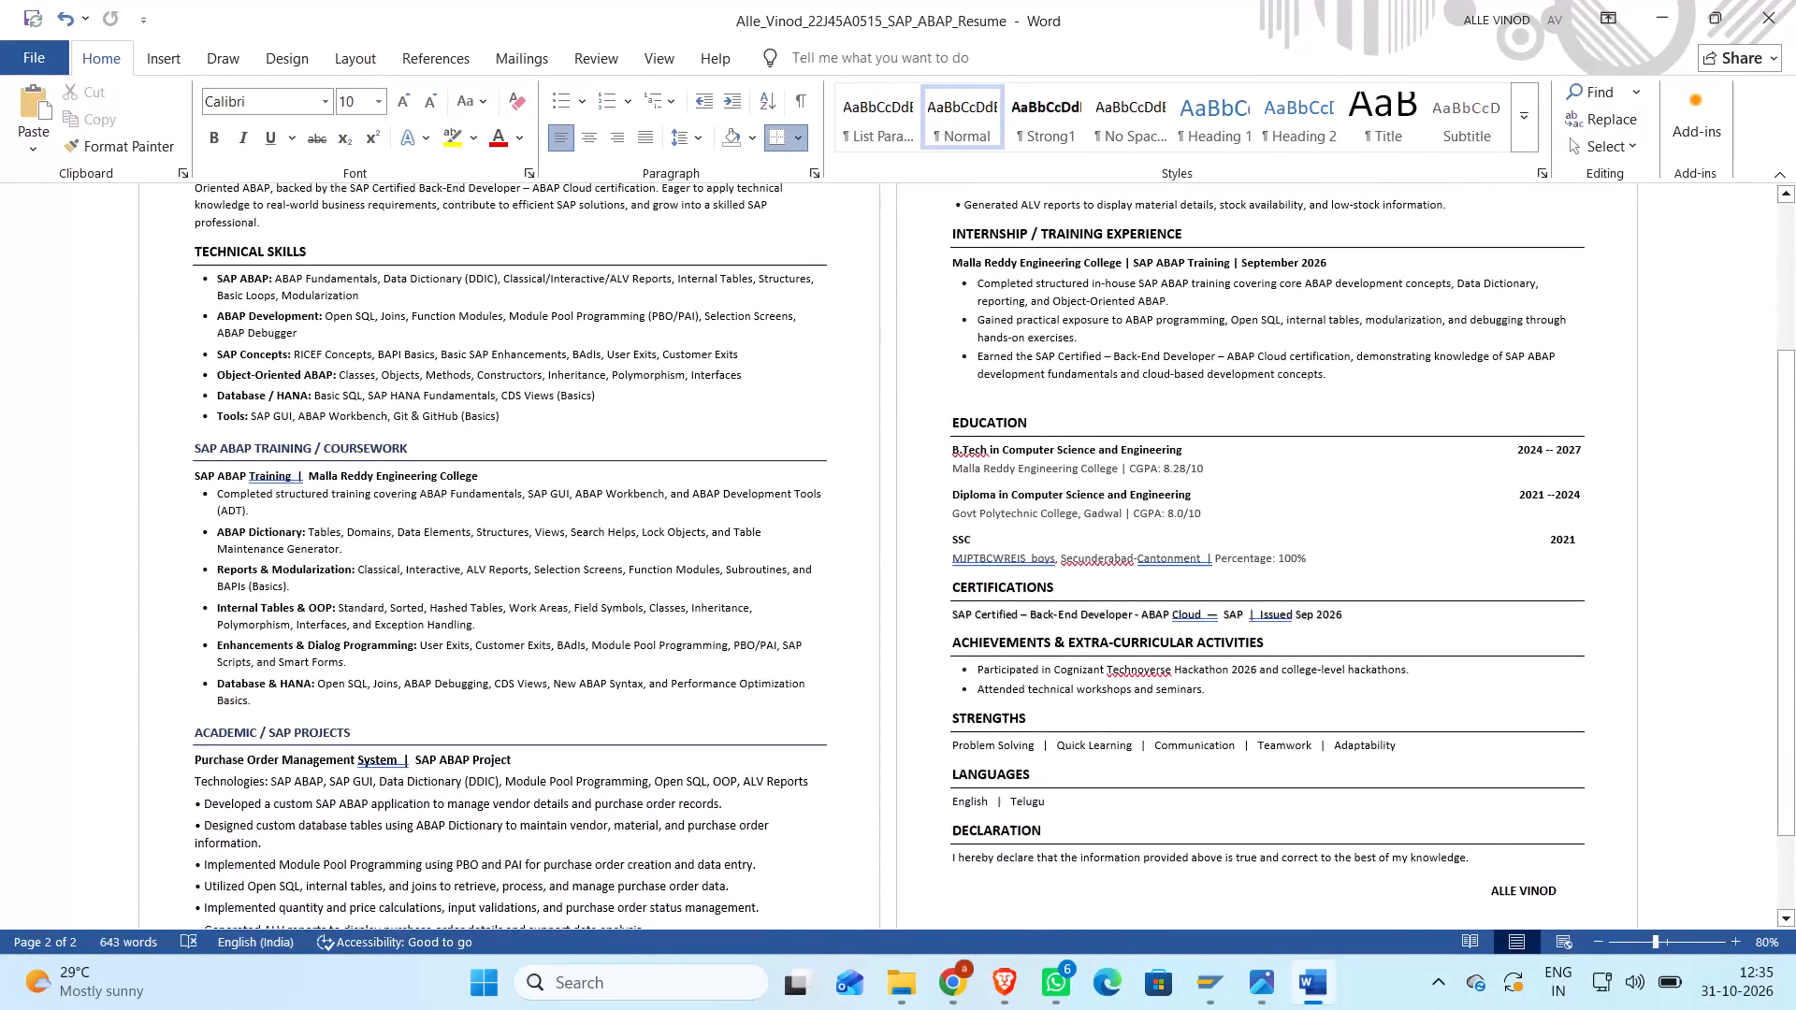
Delete the word "Technoverse" from the Cognizant hackathon bullet under ACHIEVEMENTS & EXTRA-CURRICULAR ACTIVITIES.
ctrl+scroll(919, 551, up, 4)
scroll(919, 551, down, 1)
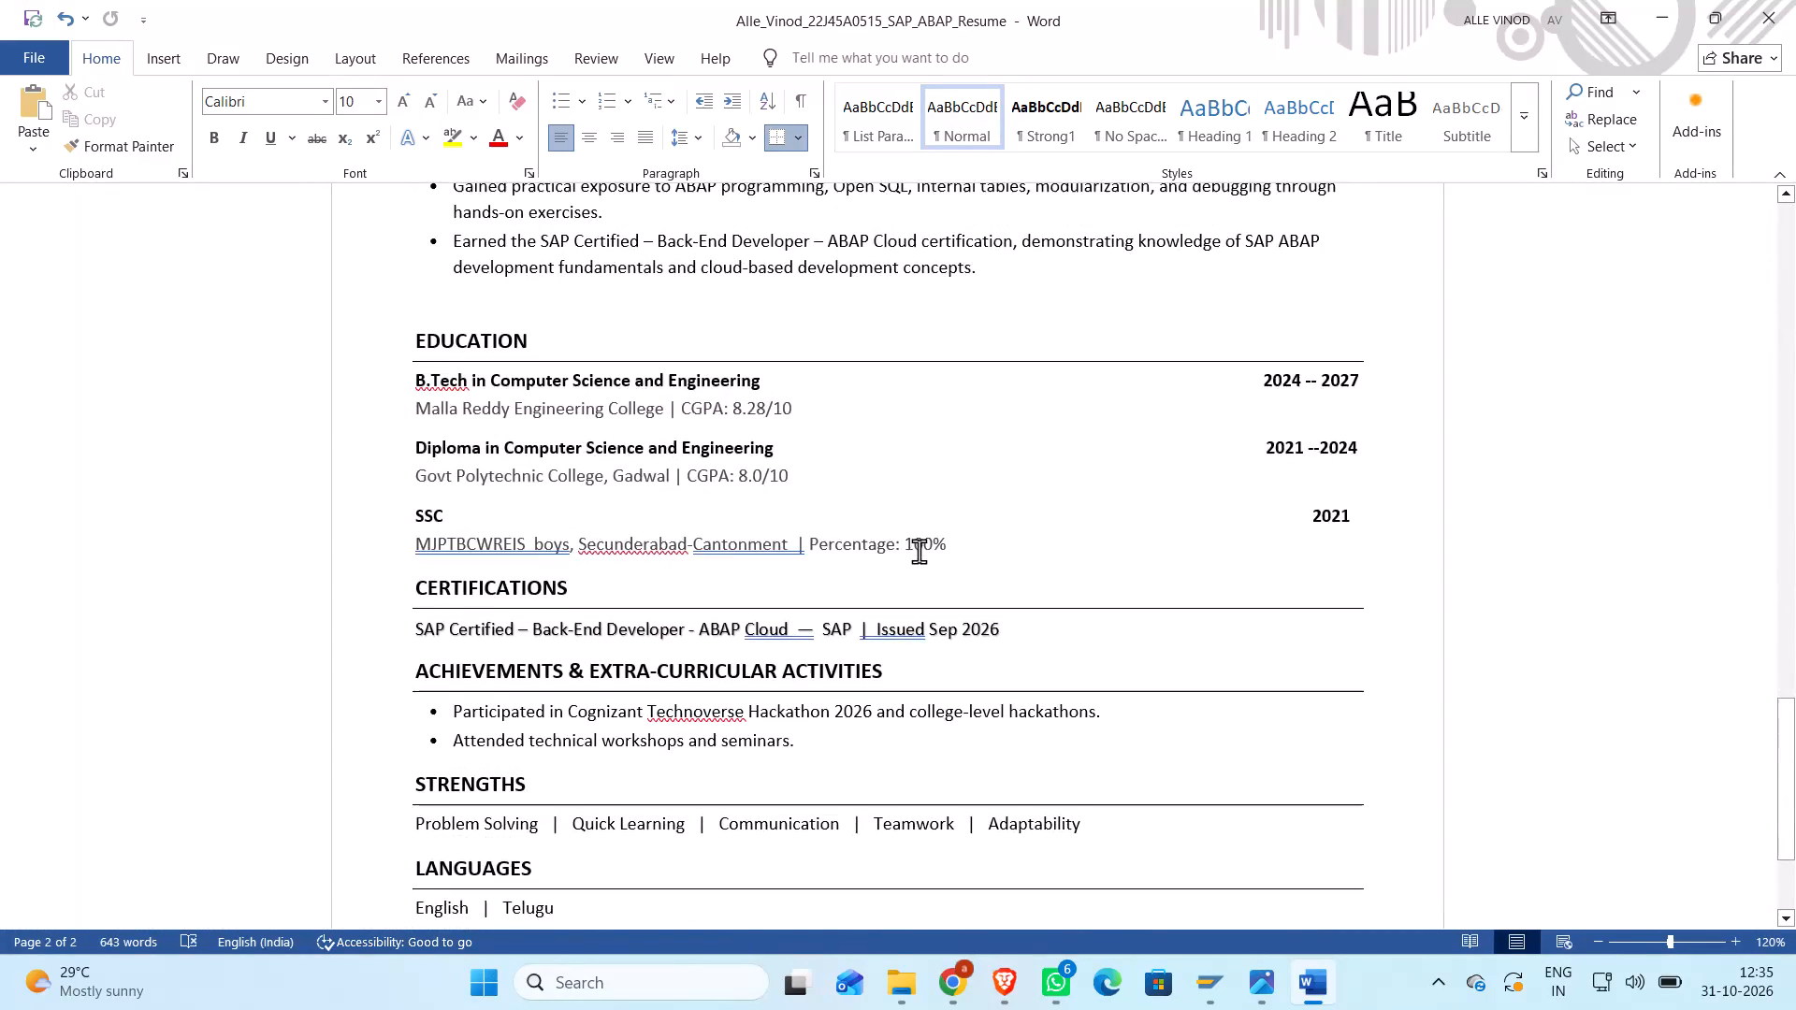
scroll(919, 551, down, 1)
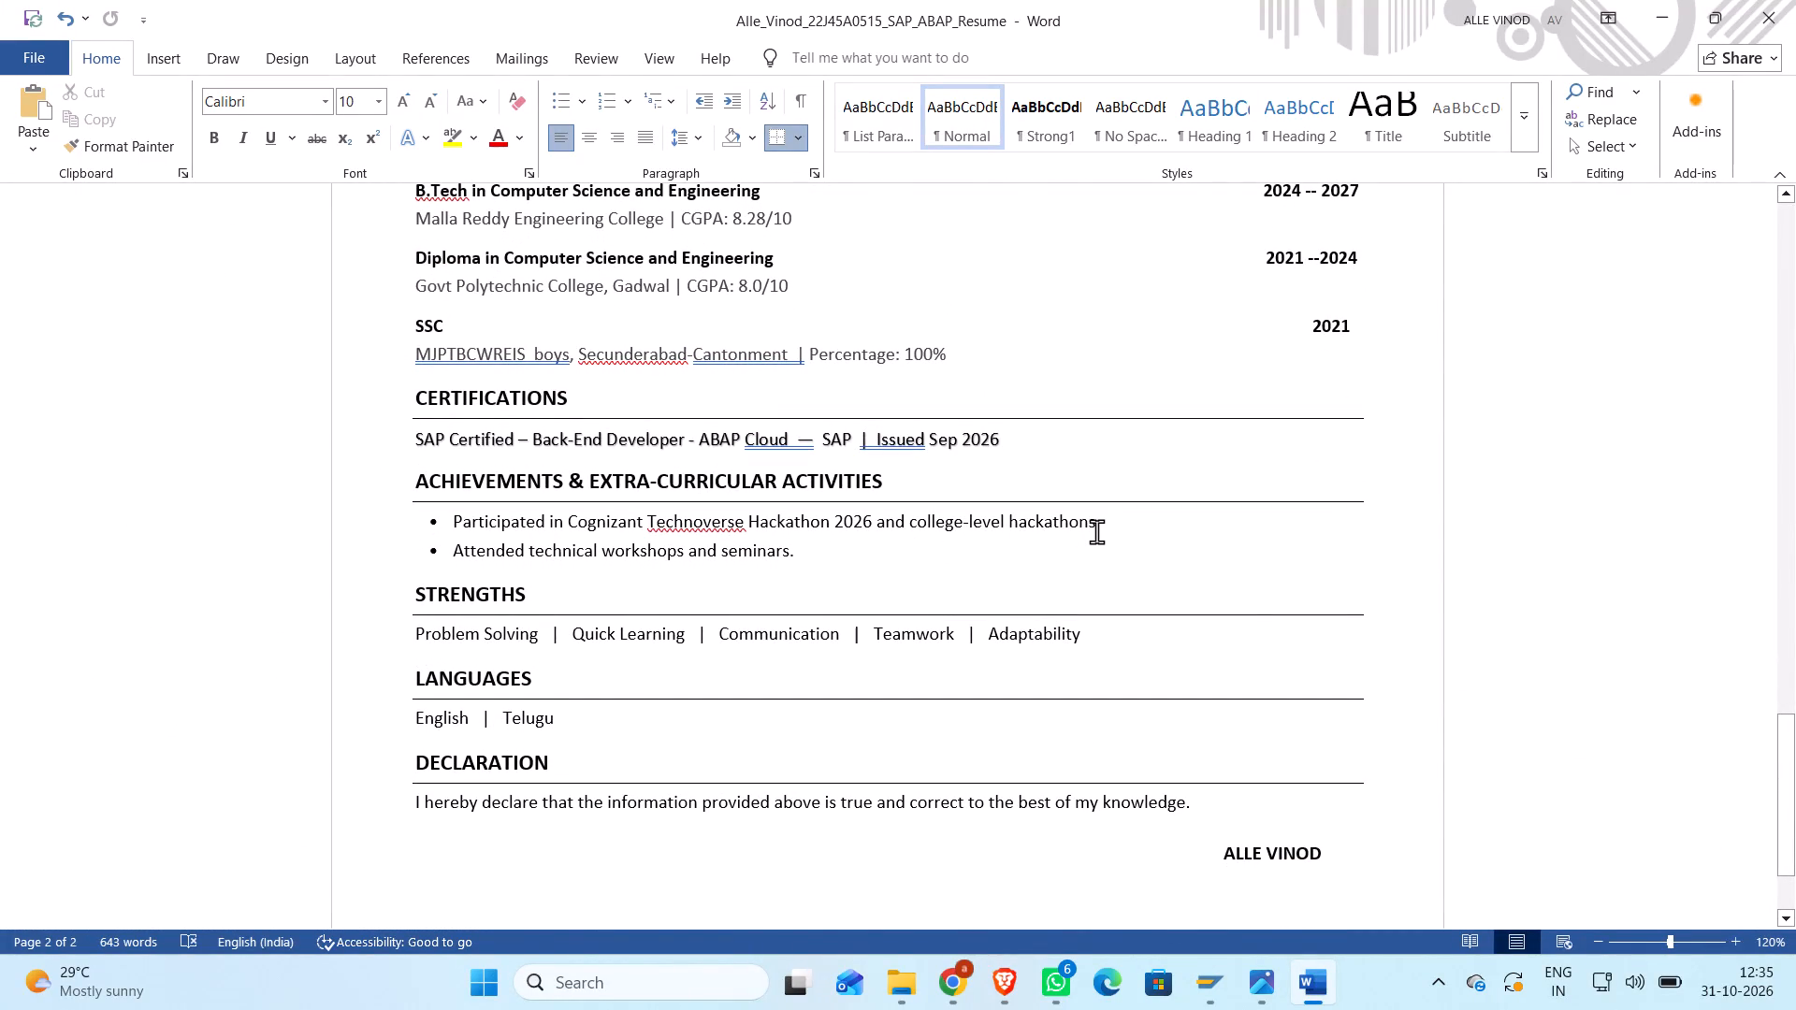
click(1123, 521)
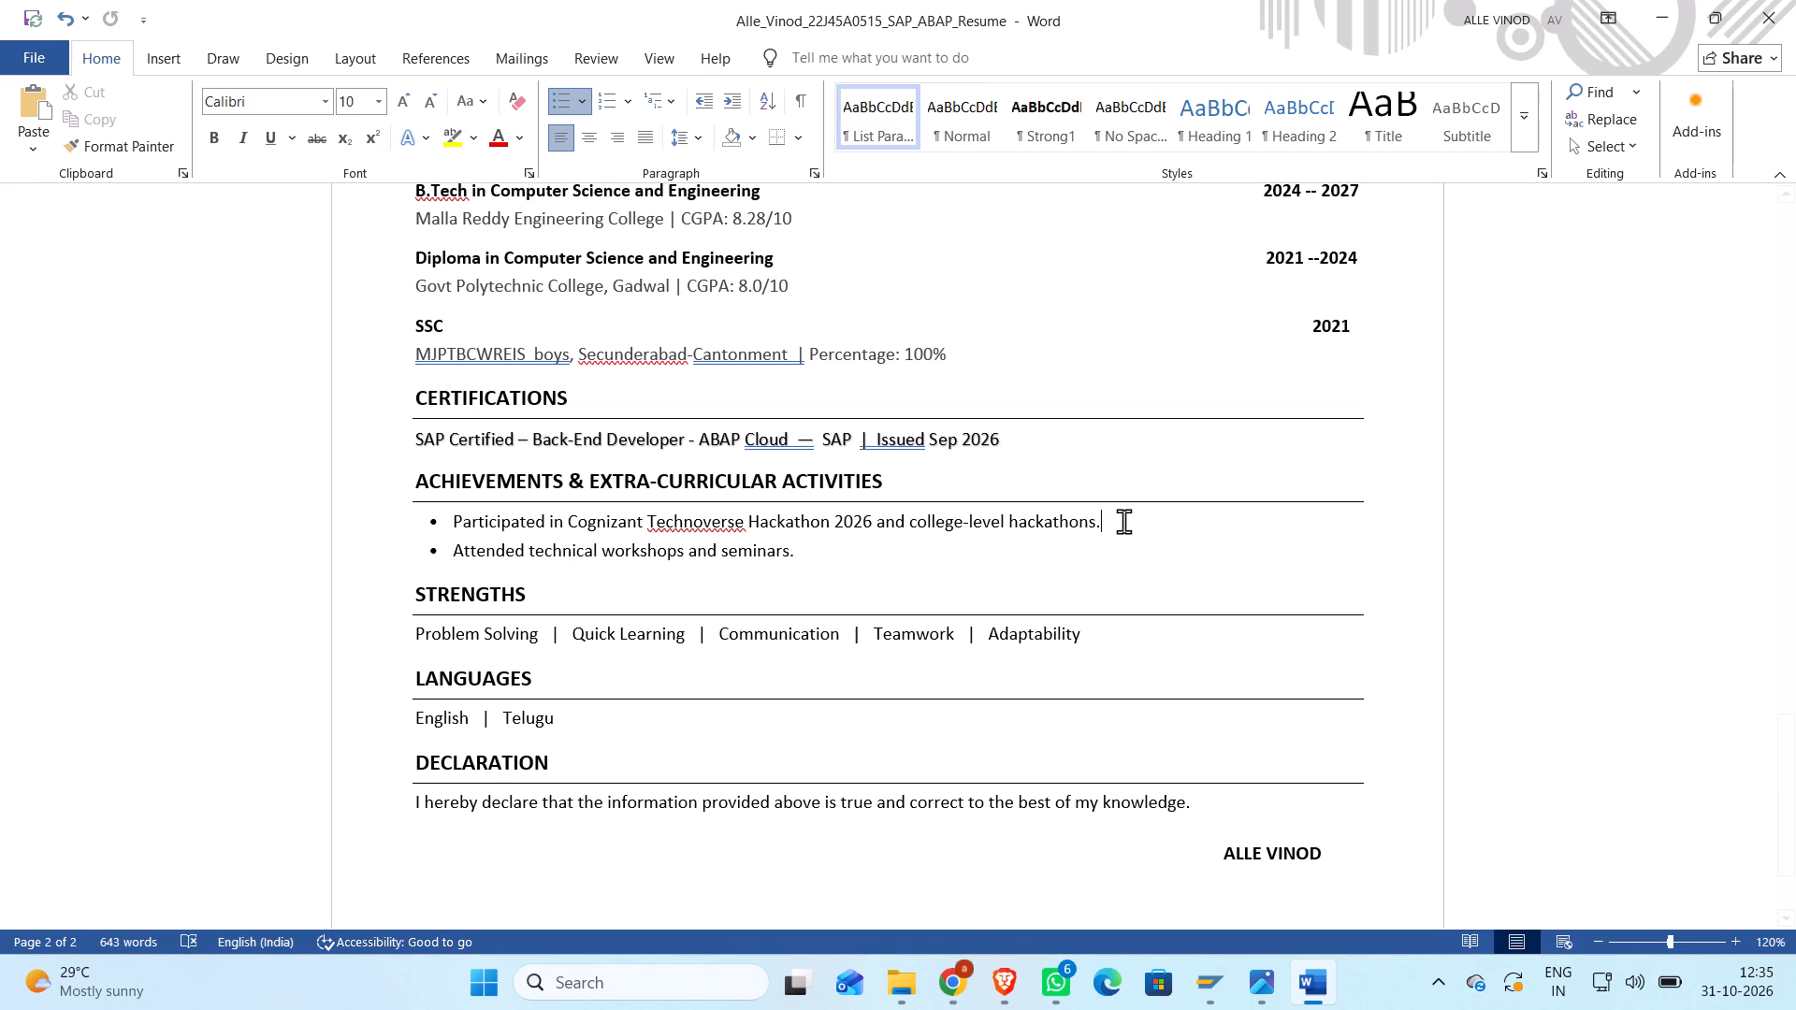
key(Left)
key(Left)
key(Left)
key(Left)
key(Left)
key(Left)
key(Left)
key(Left)
key(Left)
key(Left)
key(Left)
key(Left)
key(Left)
key(Left)
key(Left)
key(Left)
key(Left)
key(Left)
key(Left)
key(Left)
key(BackSpace)
key(BackSpace)
key(BackSpace)
key(BackSpace)
key(BackSpace)
key(BackSpace)
key(BackSpace)
key(BackSpace)
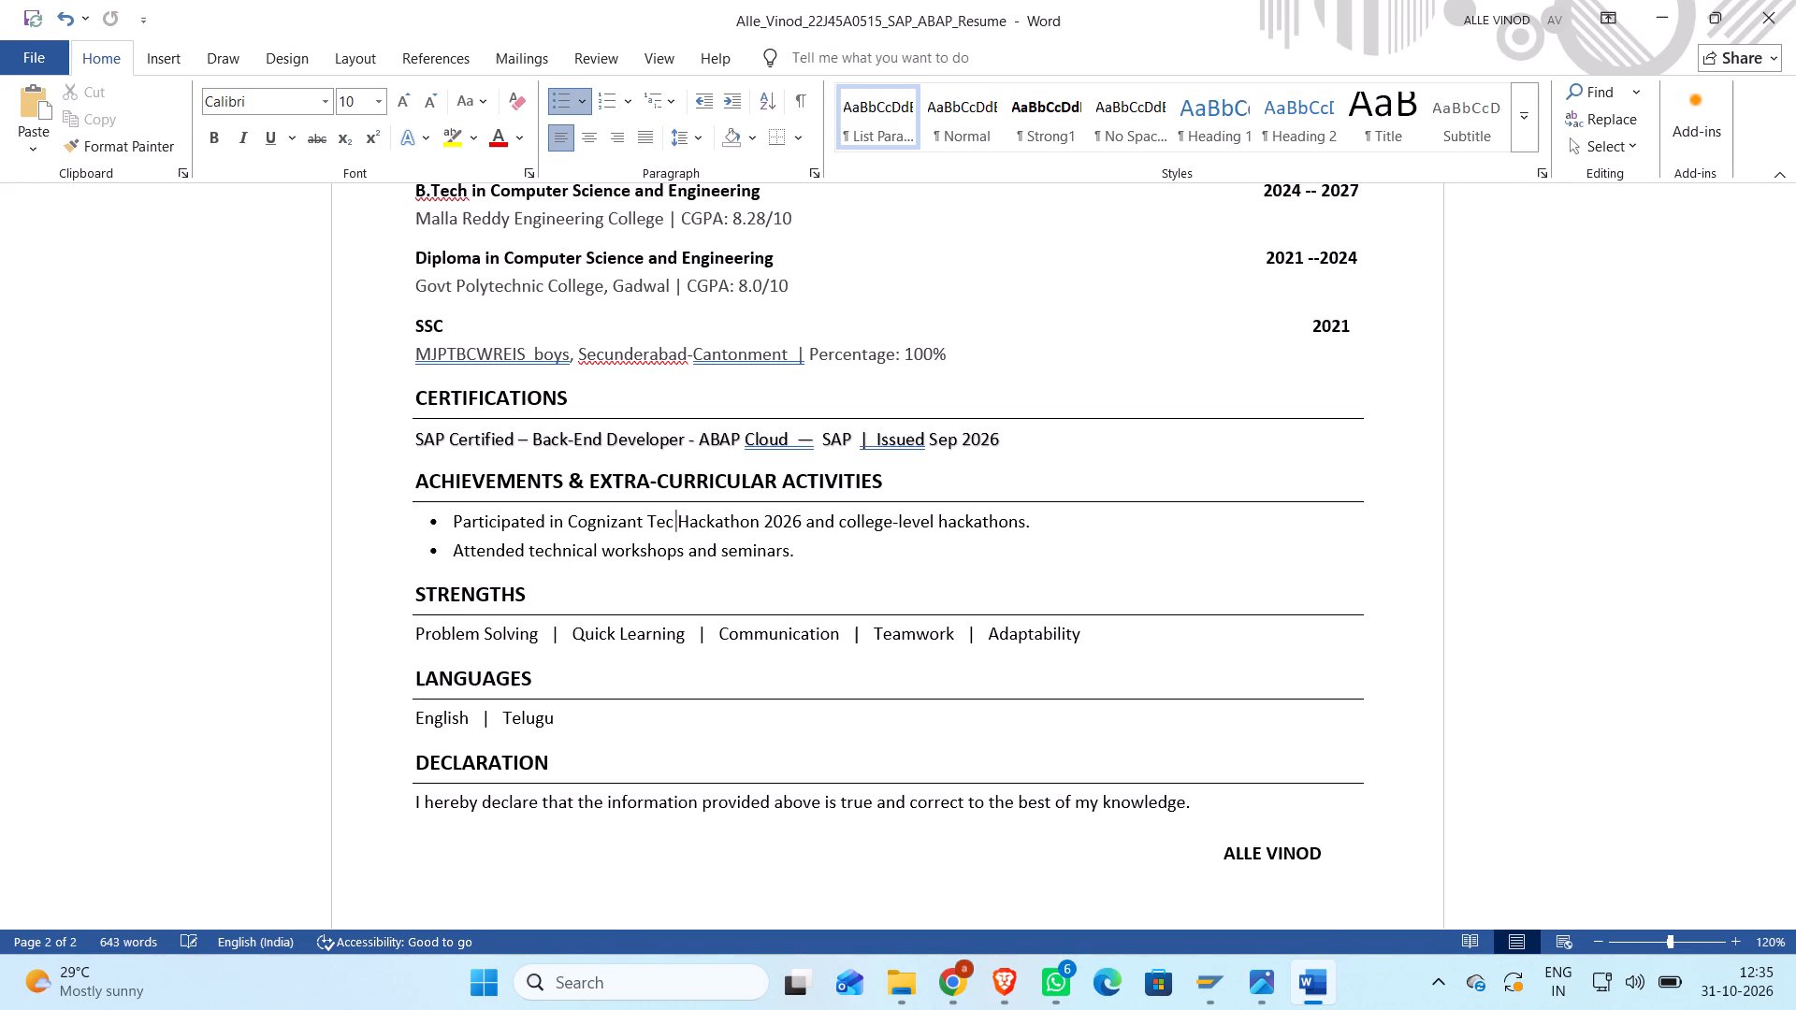
key(BackSpace)
key(BackSpace)
key(BackSpace)
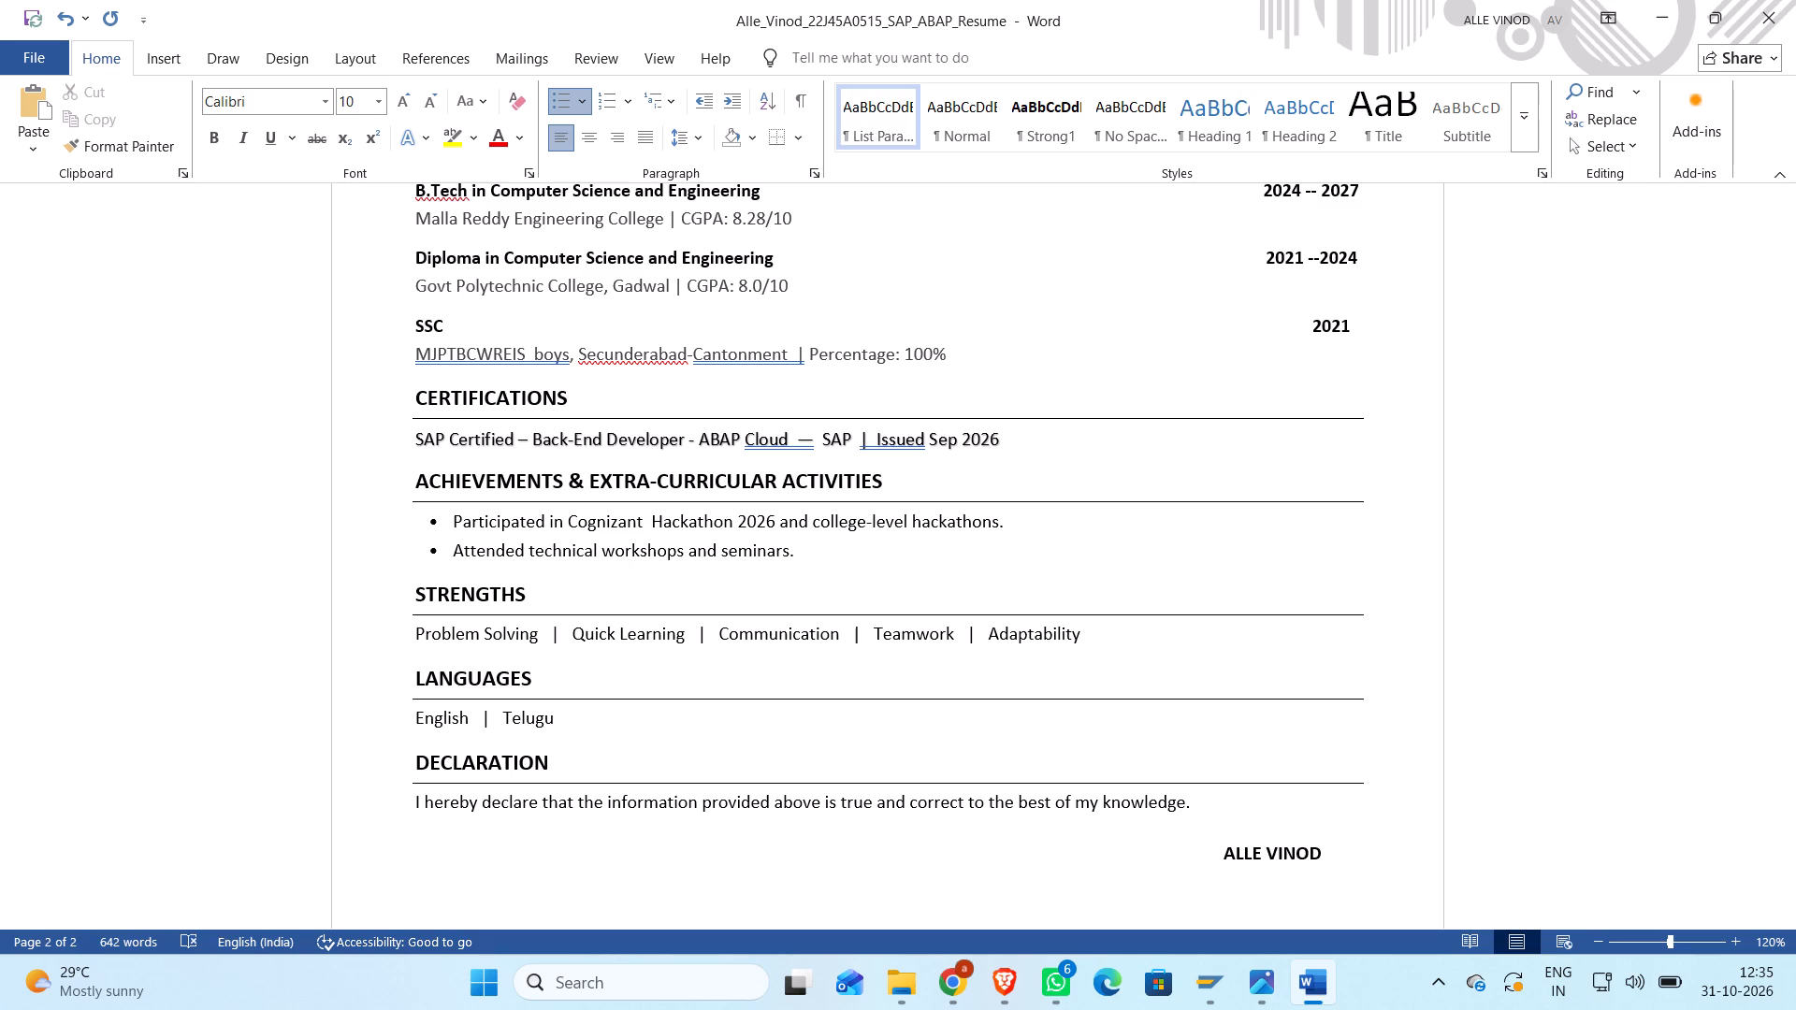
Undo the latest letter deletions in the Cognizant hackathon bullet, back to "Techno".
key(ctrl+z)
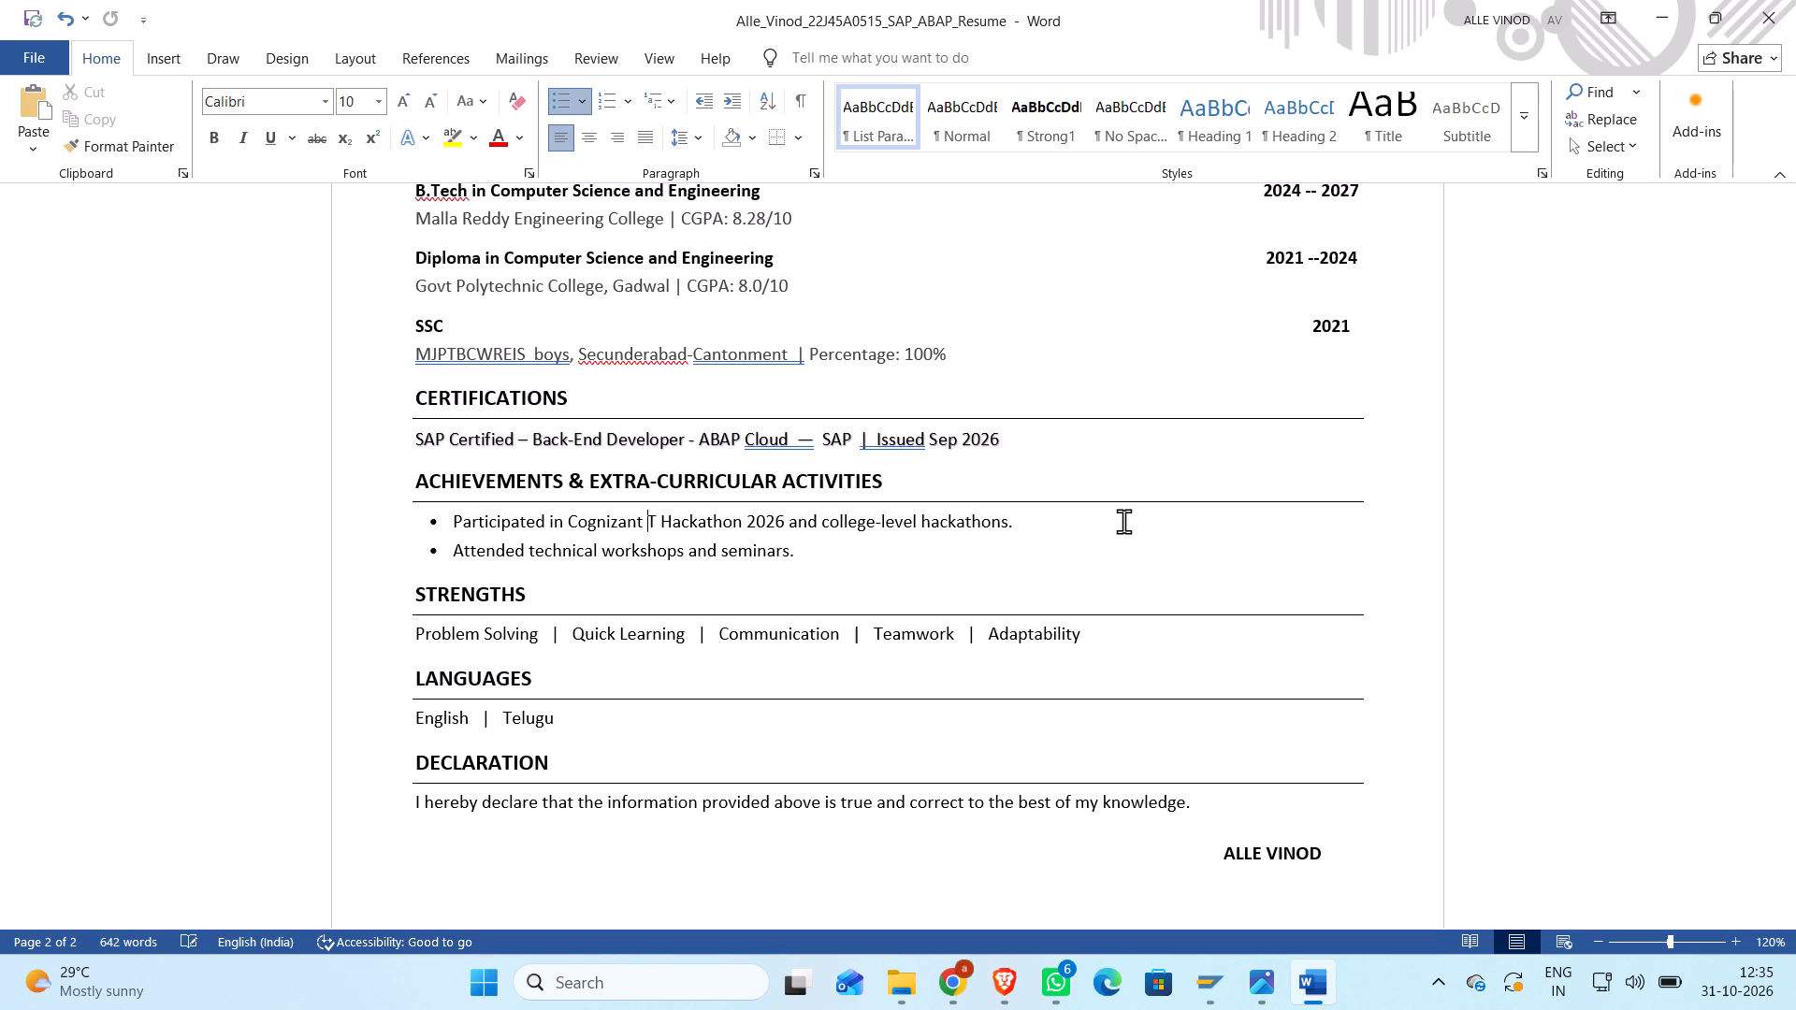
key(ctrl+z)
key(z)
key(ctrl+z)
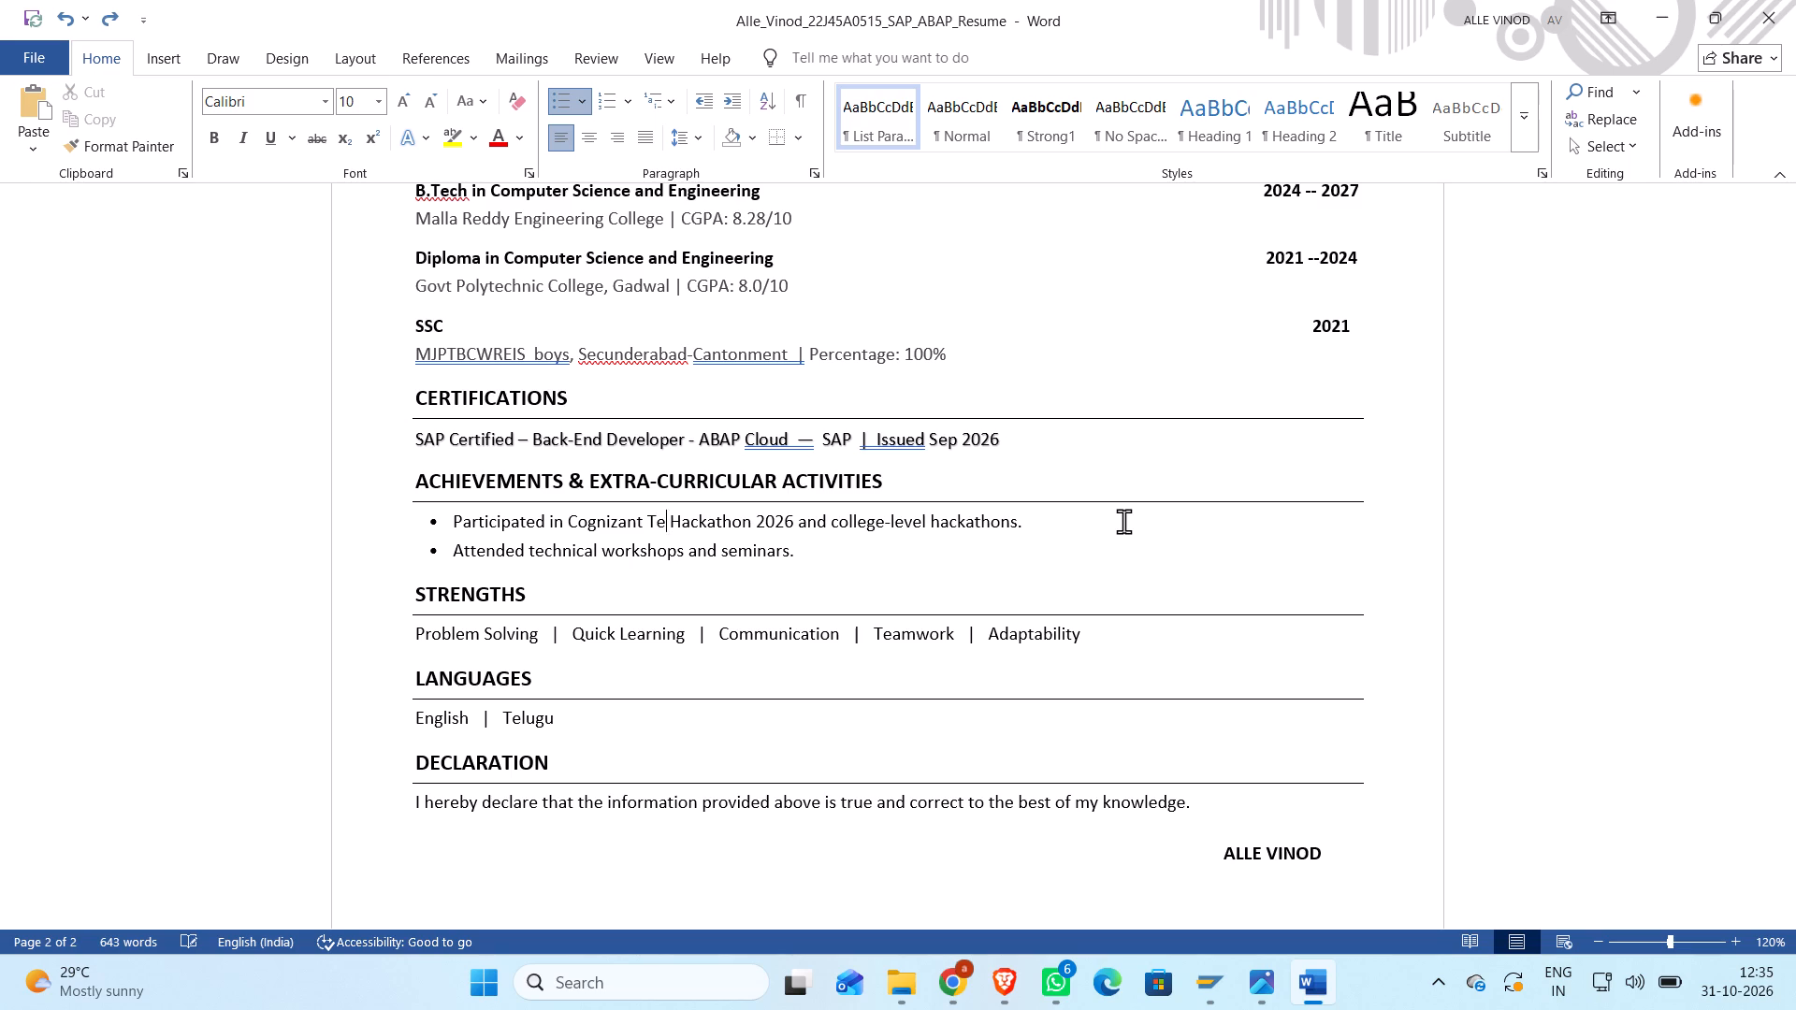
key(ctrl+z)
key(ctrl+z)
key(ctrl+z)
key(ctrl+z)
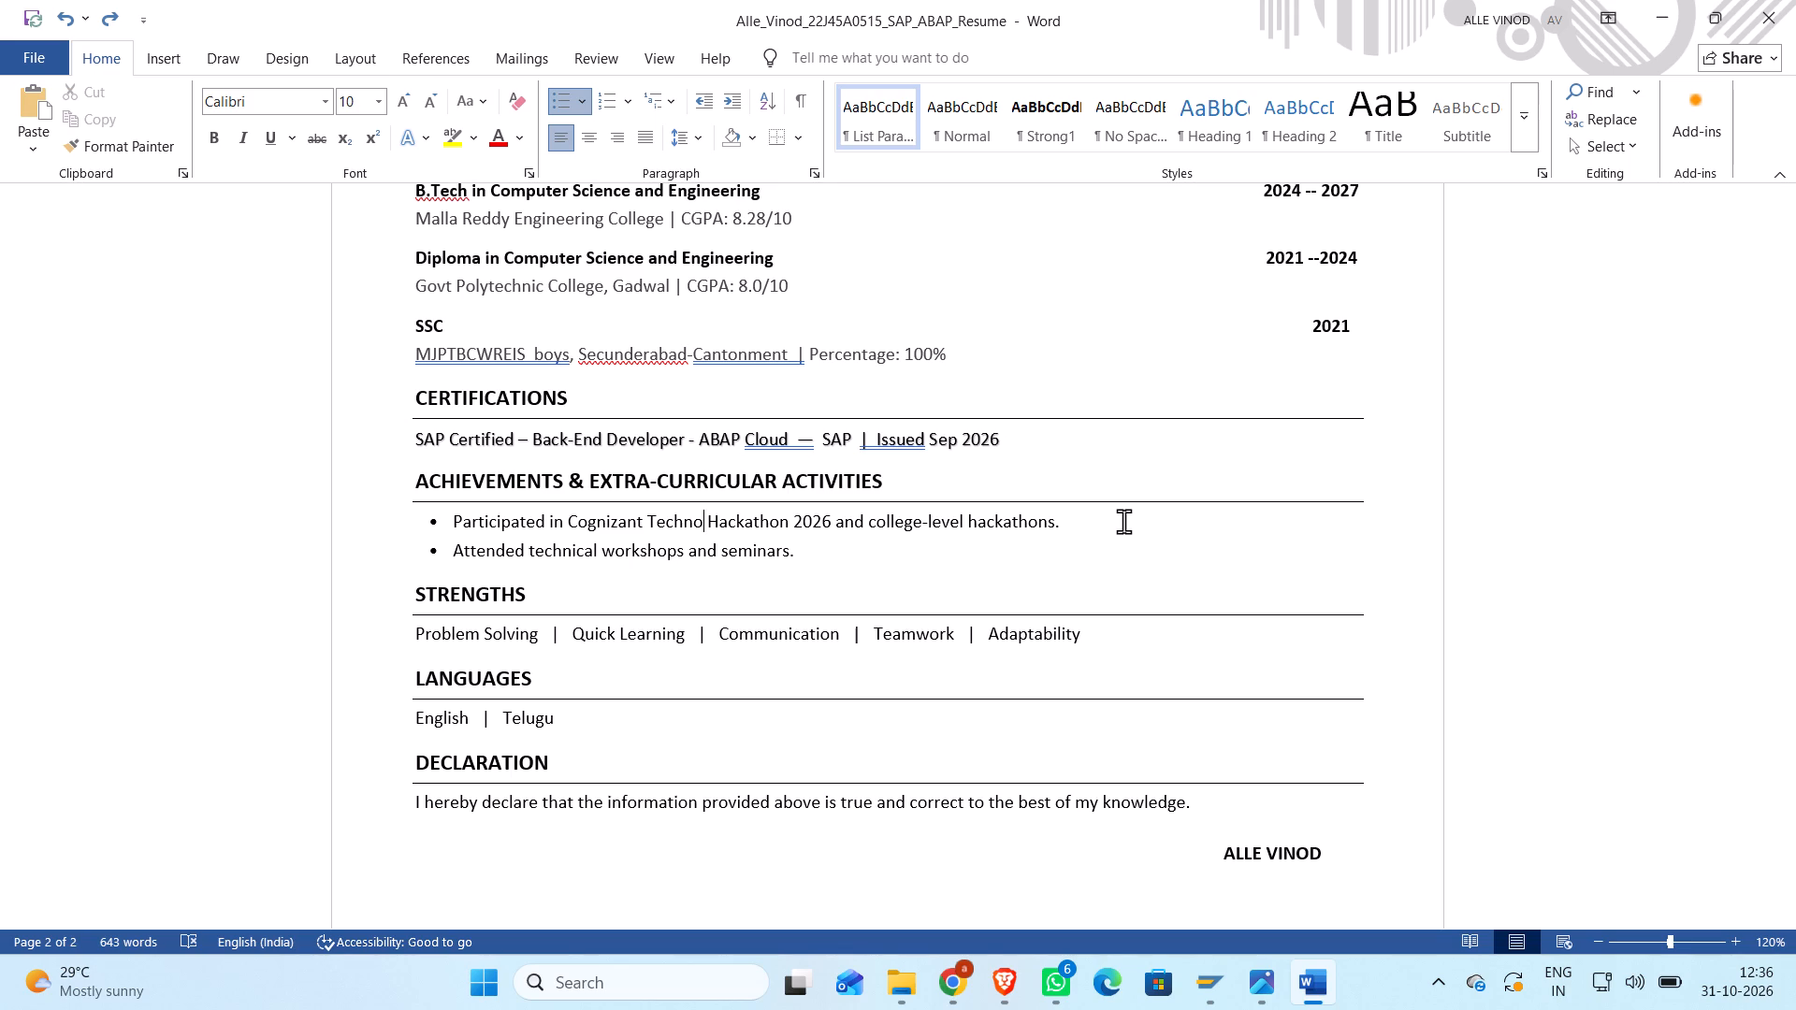
Delete the remaining "Techno" before "Hackathon 2026" in the Cognizant hackathon bullet.
key(BackSpace)
key(BackSpace)
key(BackSpace)
key(BackSpace)
key(BackSpace)
key(BackSpace)
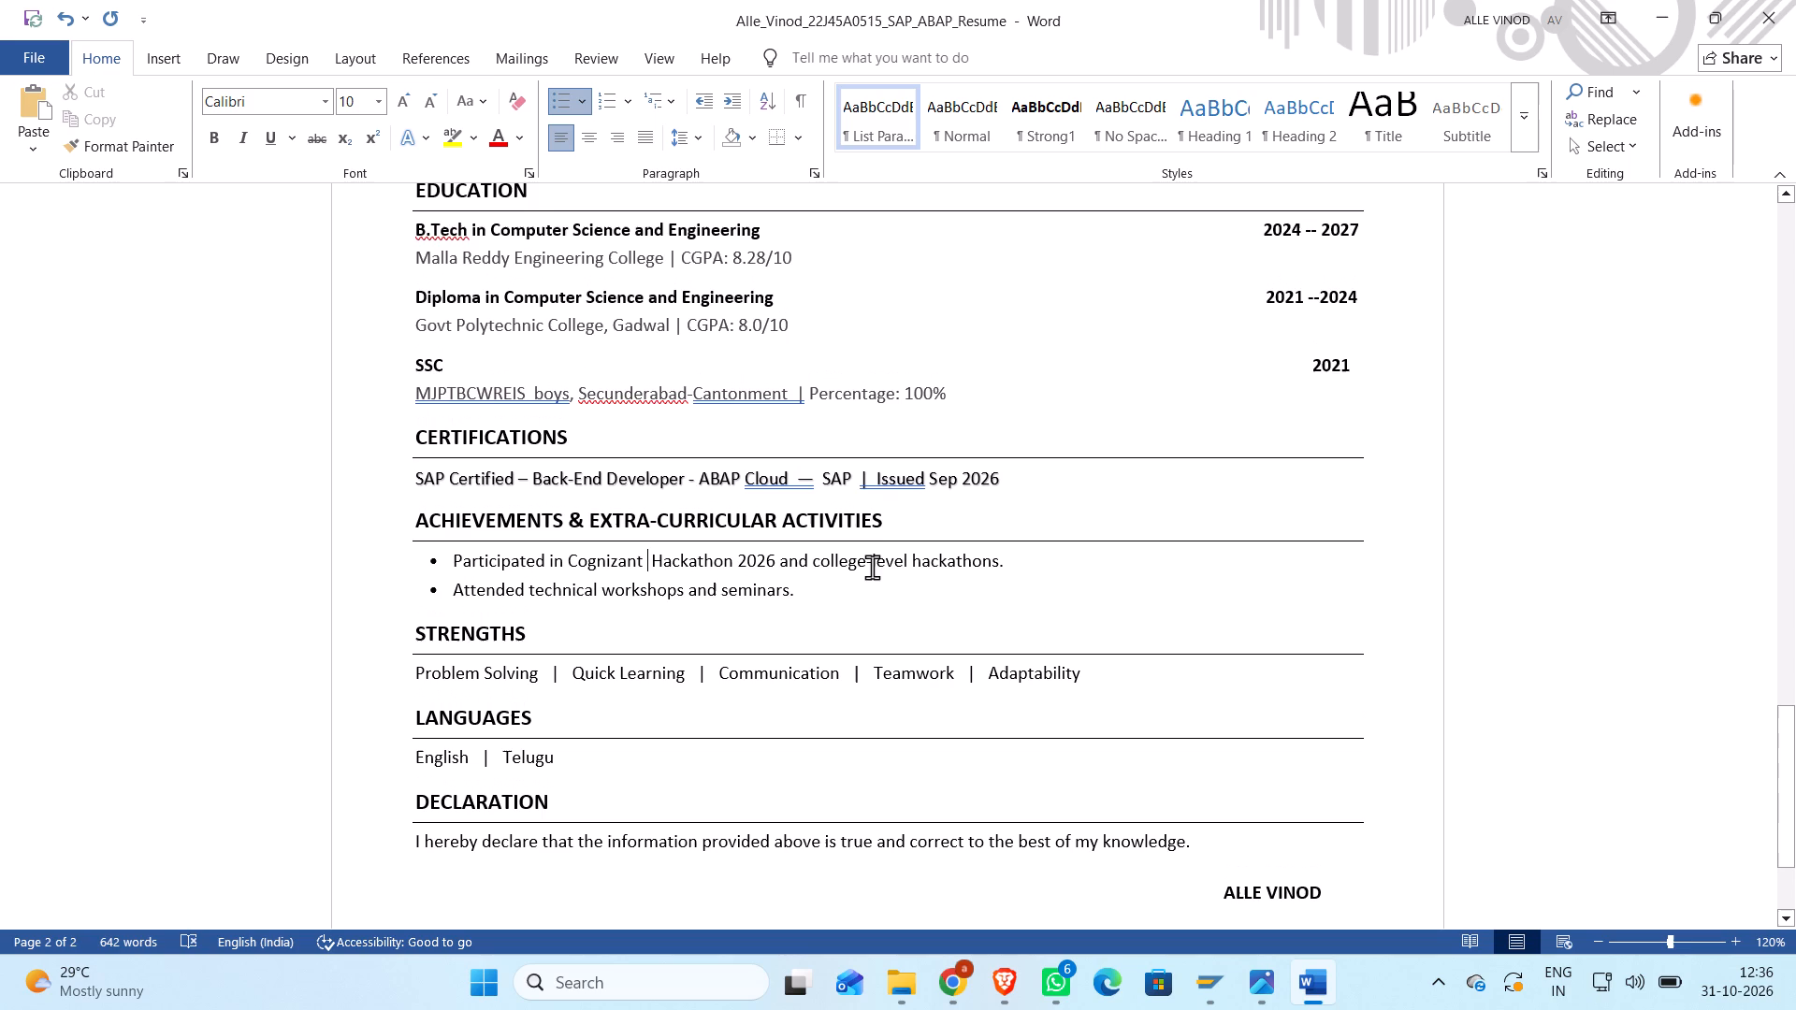
Examine the content and layout of the two project entries and the internship, education and certification sections.
scroll(882, 478, up, 3)
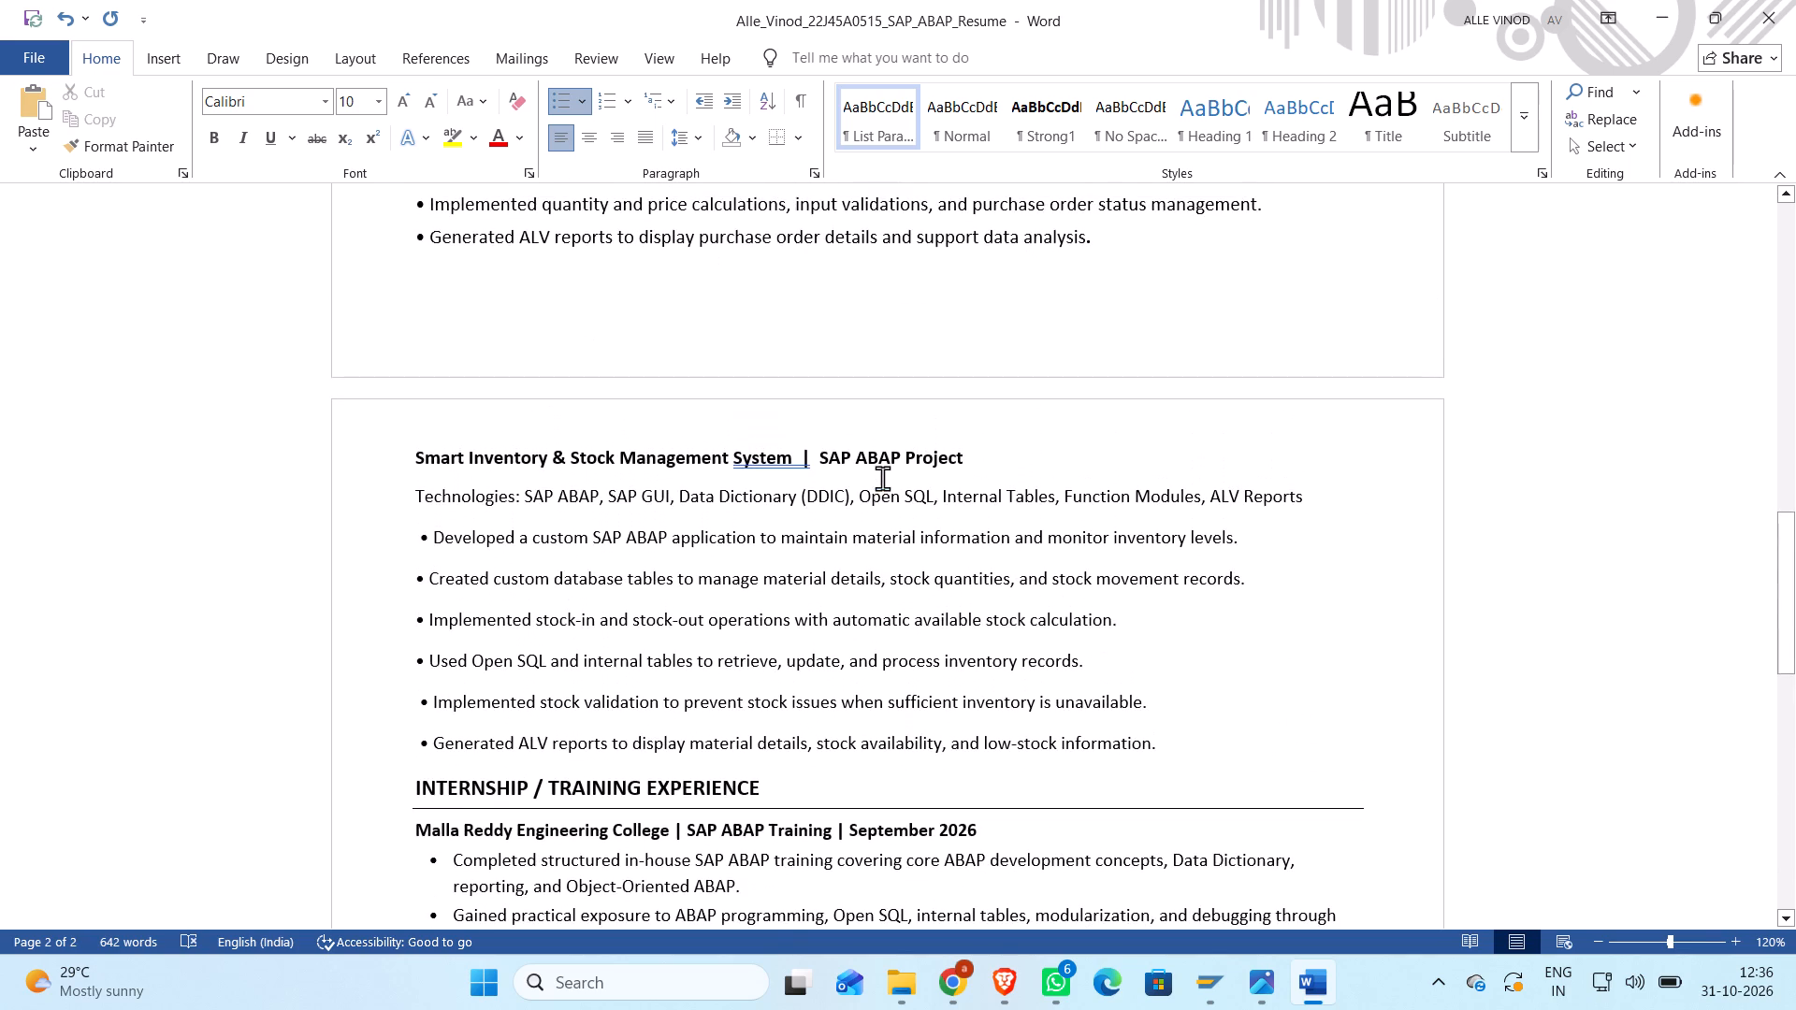
scroll(882, 478, down, 3)
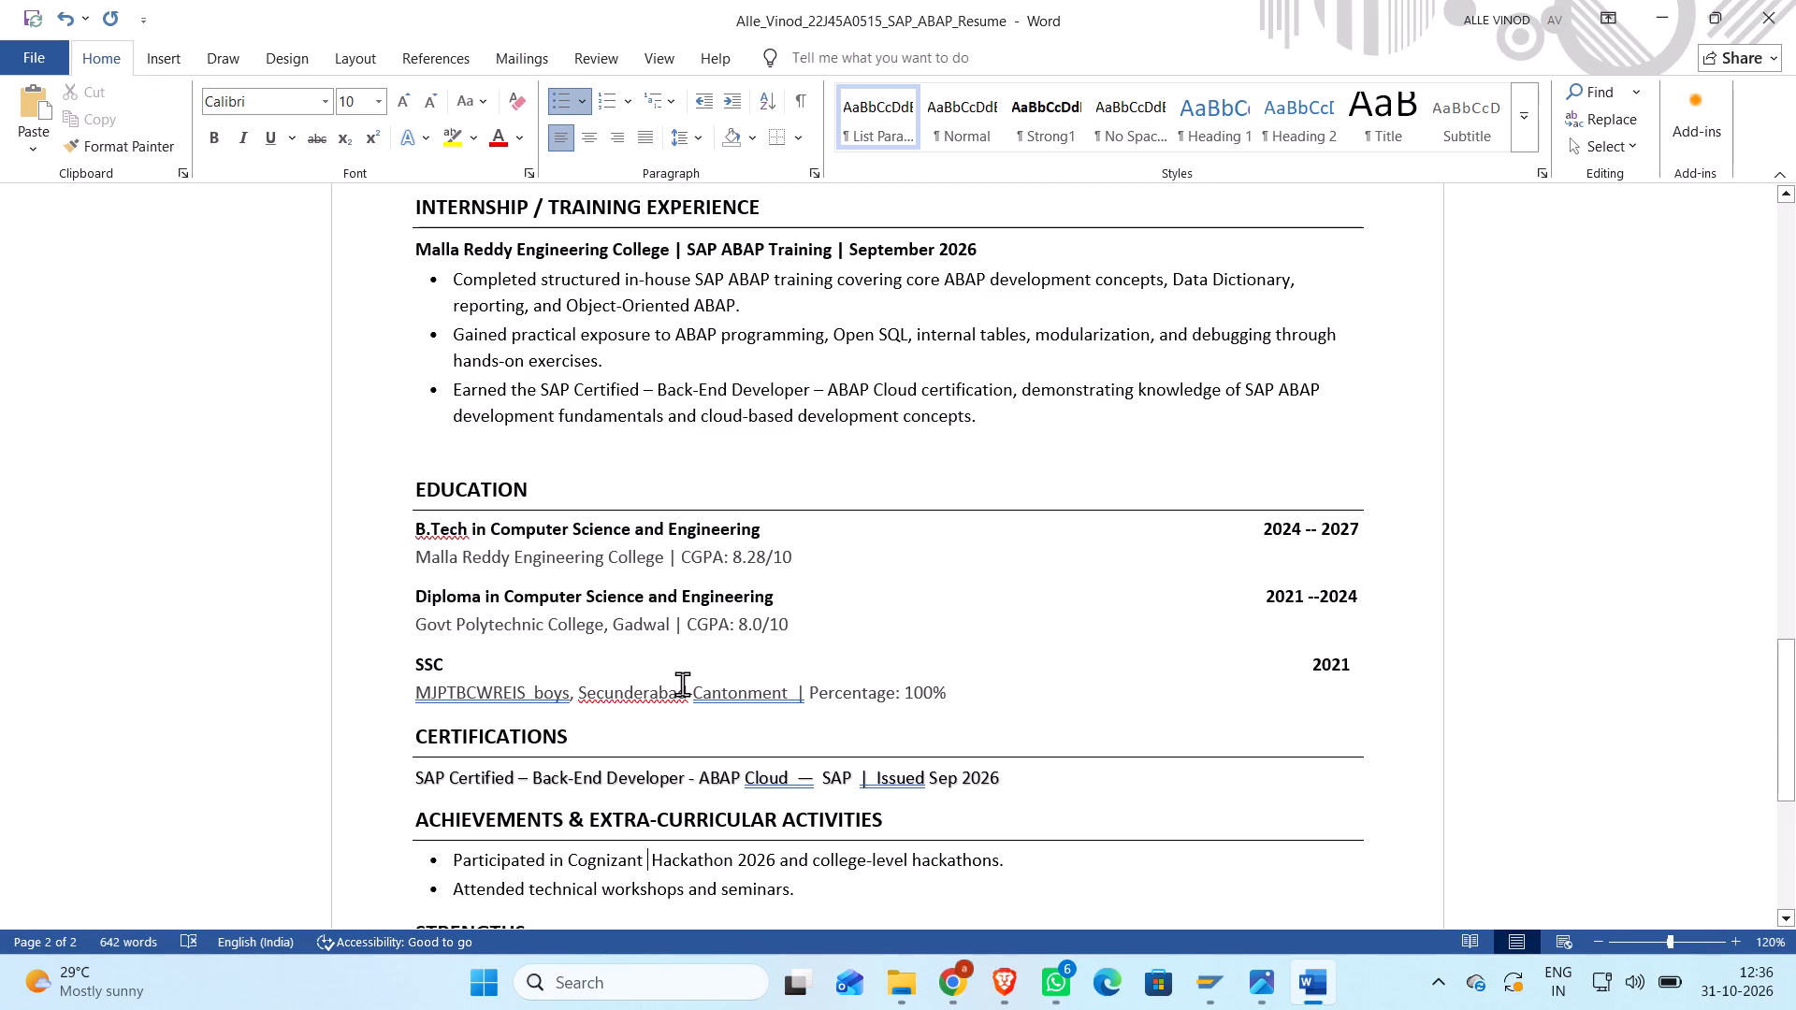
scroll(682, 684, up, 2)
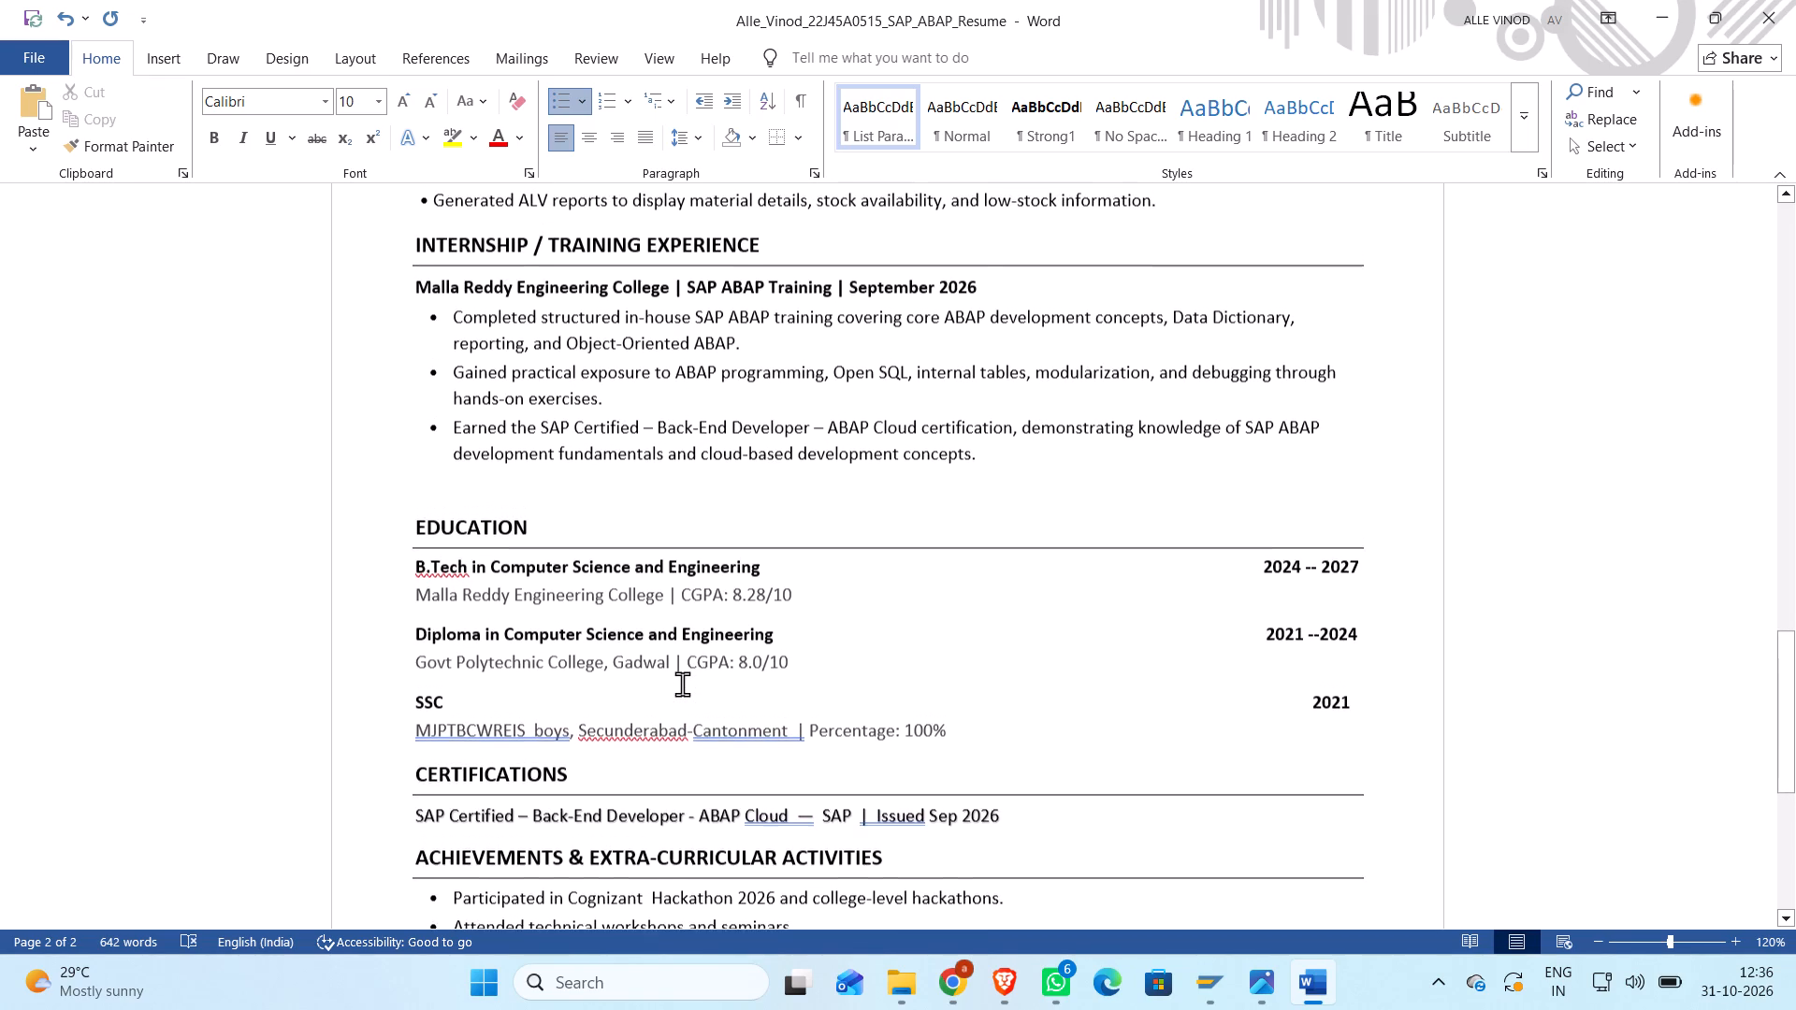
scroll(682, 684, up, 3)
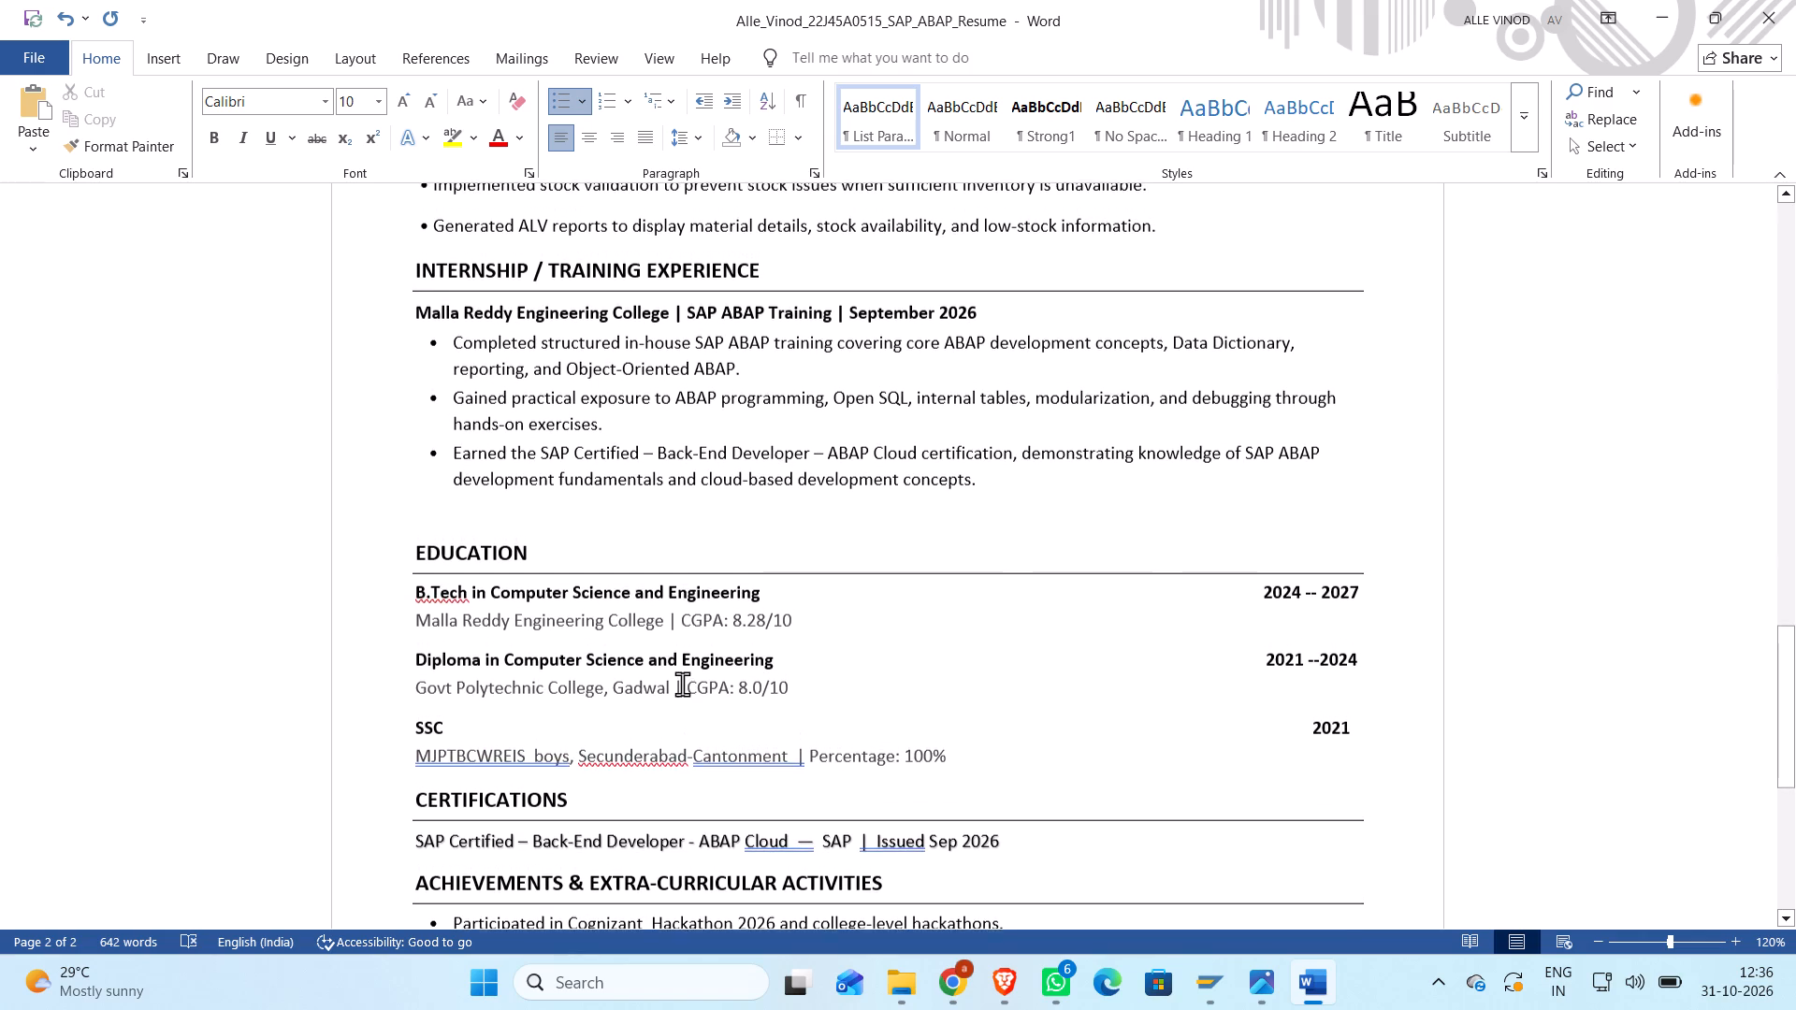
scroll(682, 684, up, 3)
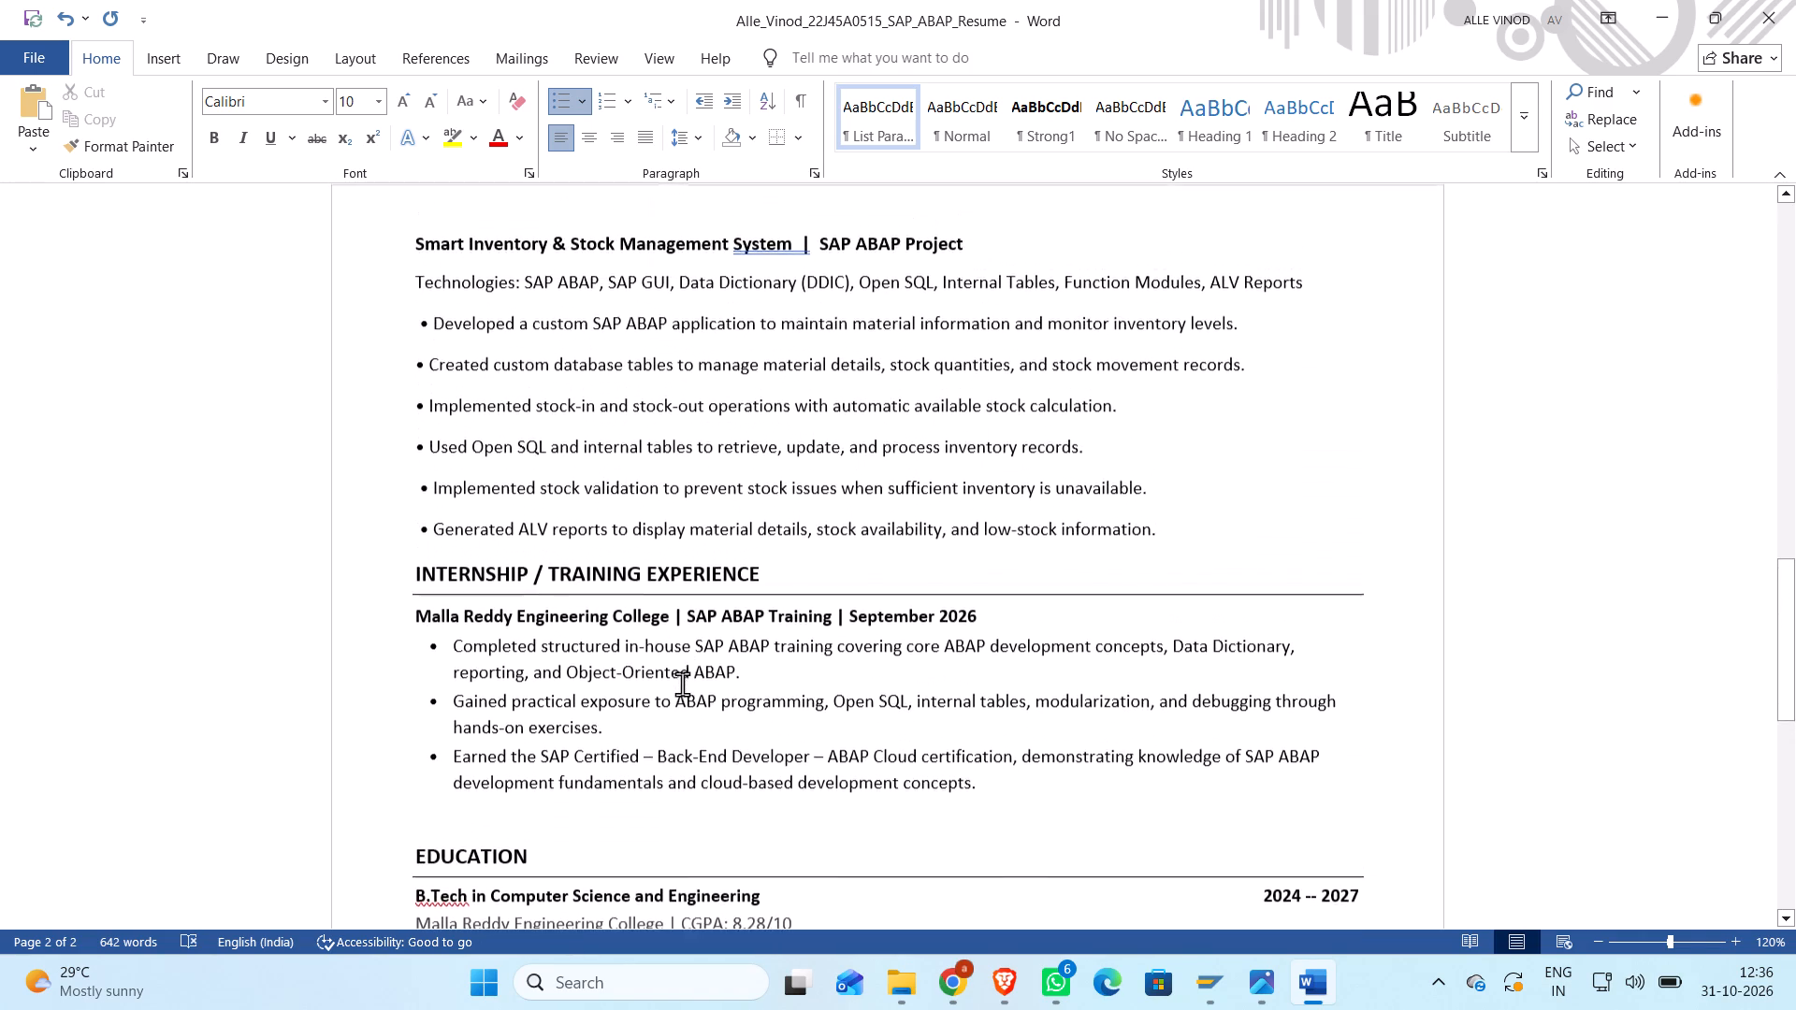
scroll(682, 684, up, 2)
scroll(682, 684, down, 1)
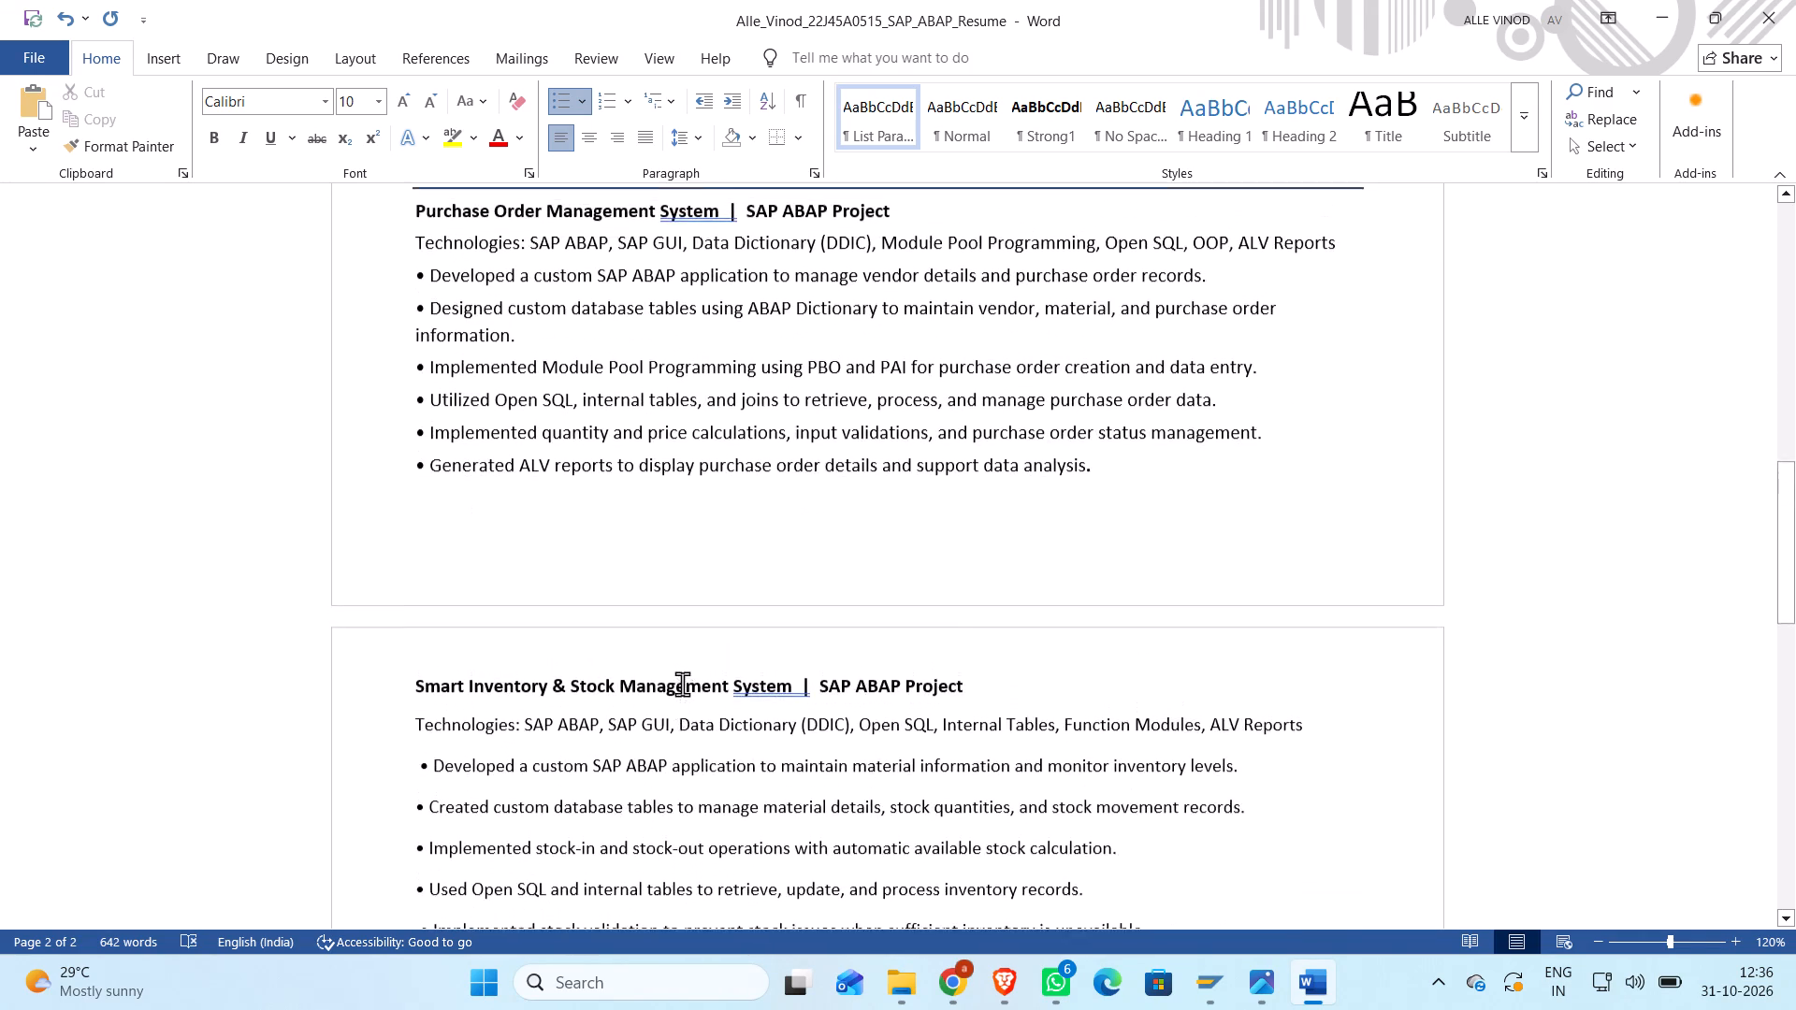
scroll(682, 684, down, 1)
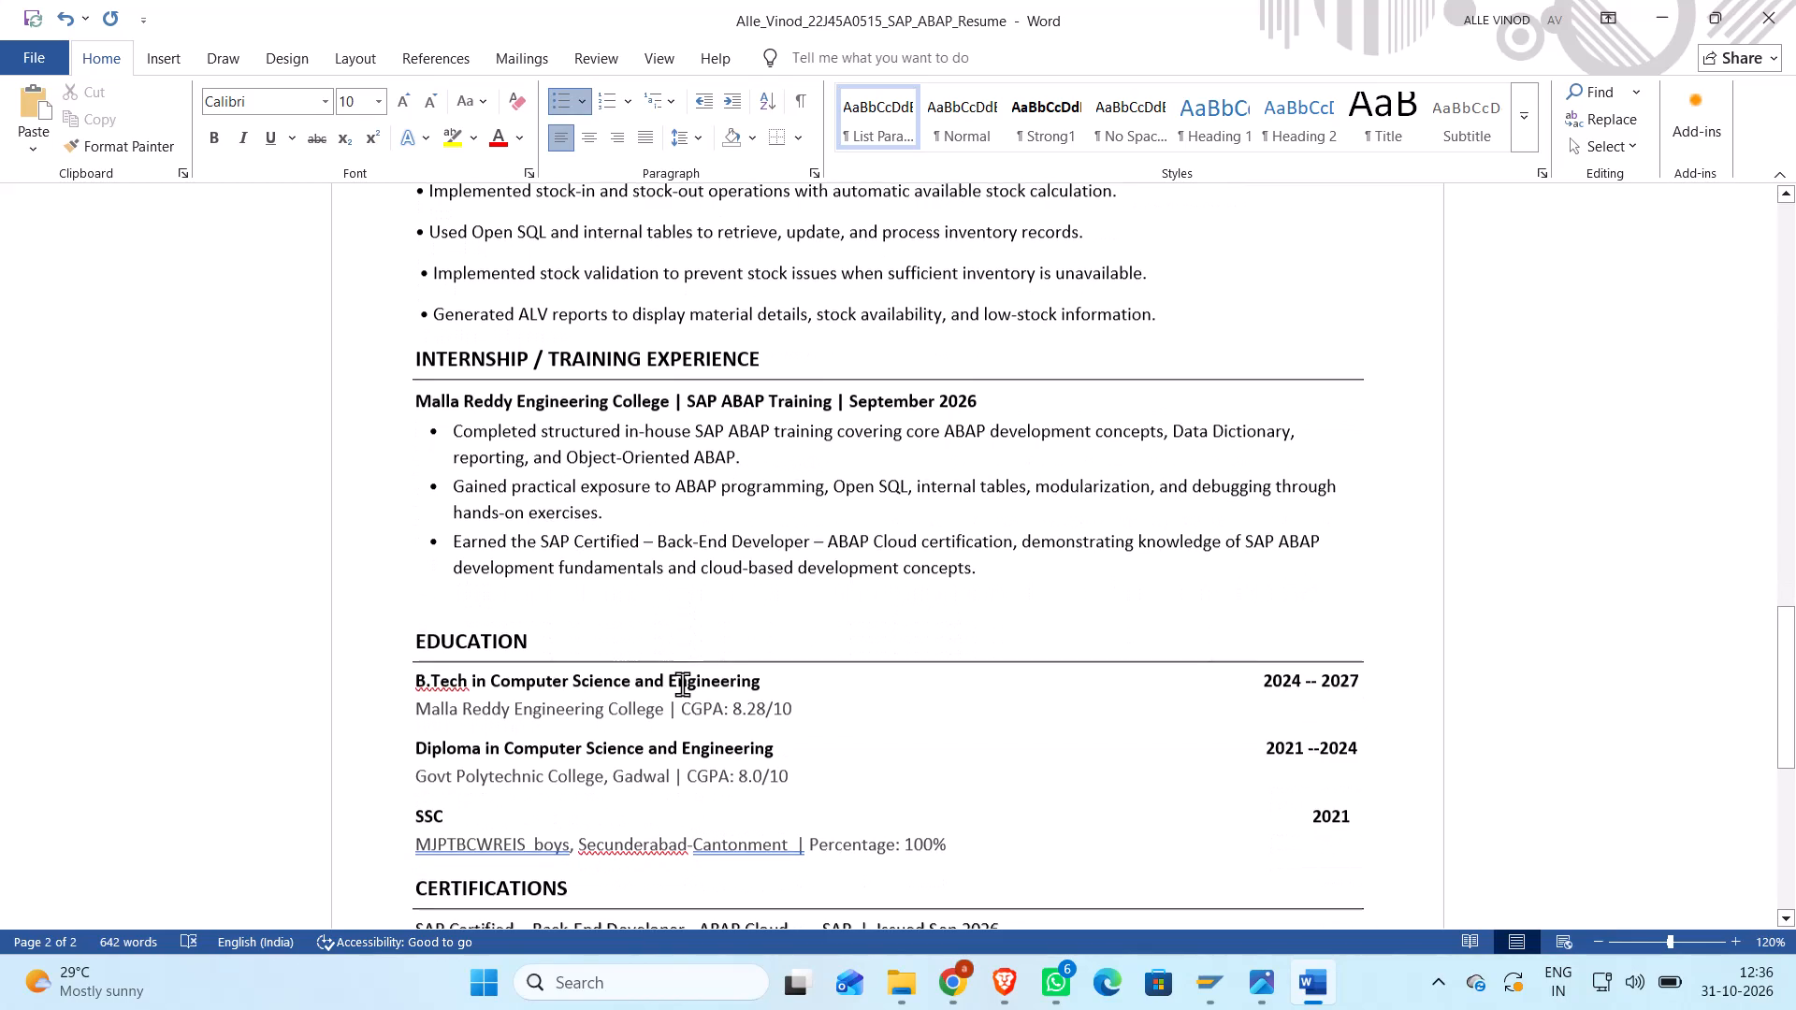
Remove the blank line between the contact details and the CAREER OBJECTIVE heading on the first page.
scroll(682, 684, up, 1)
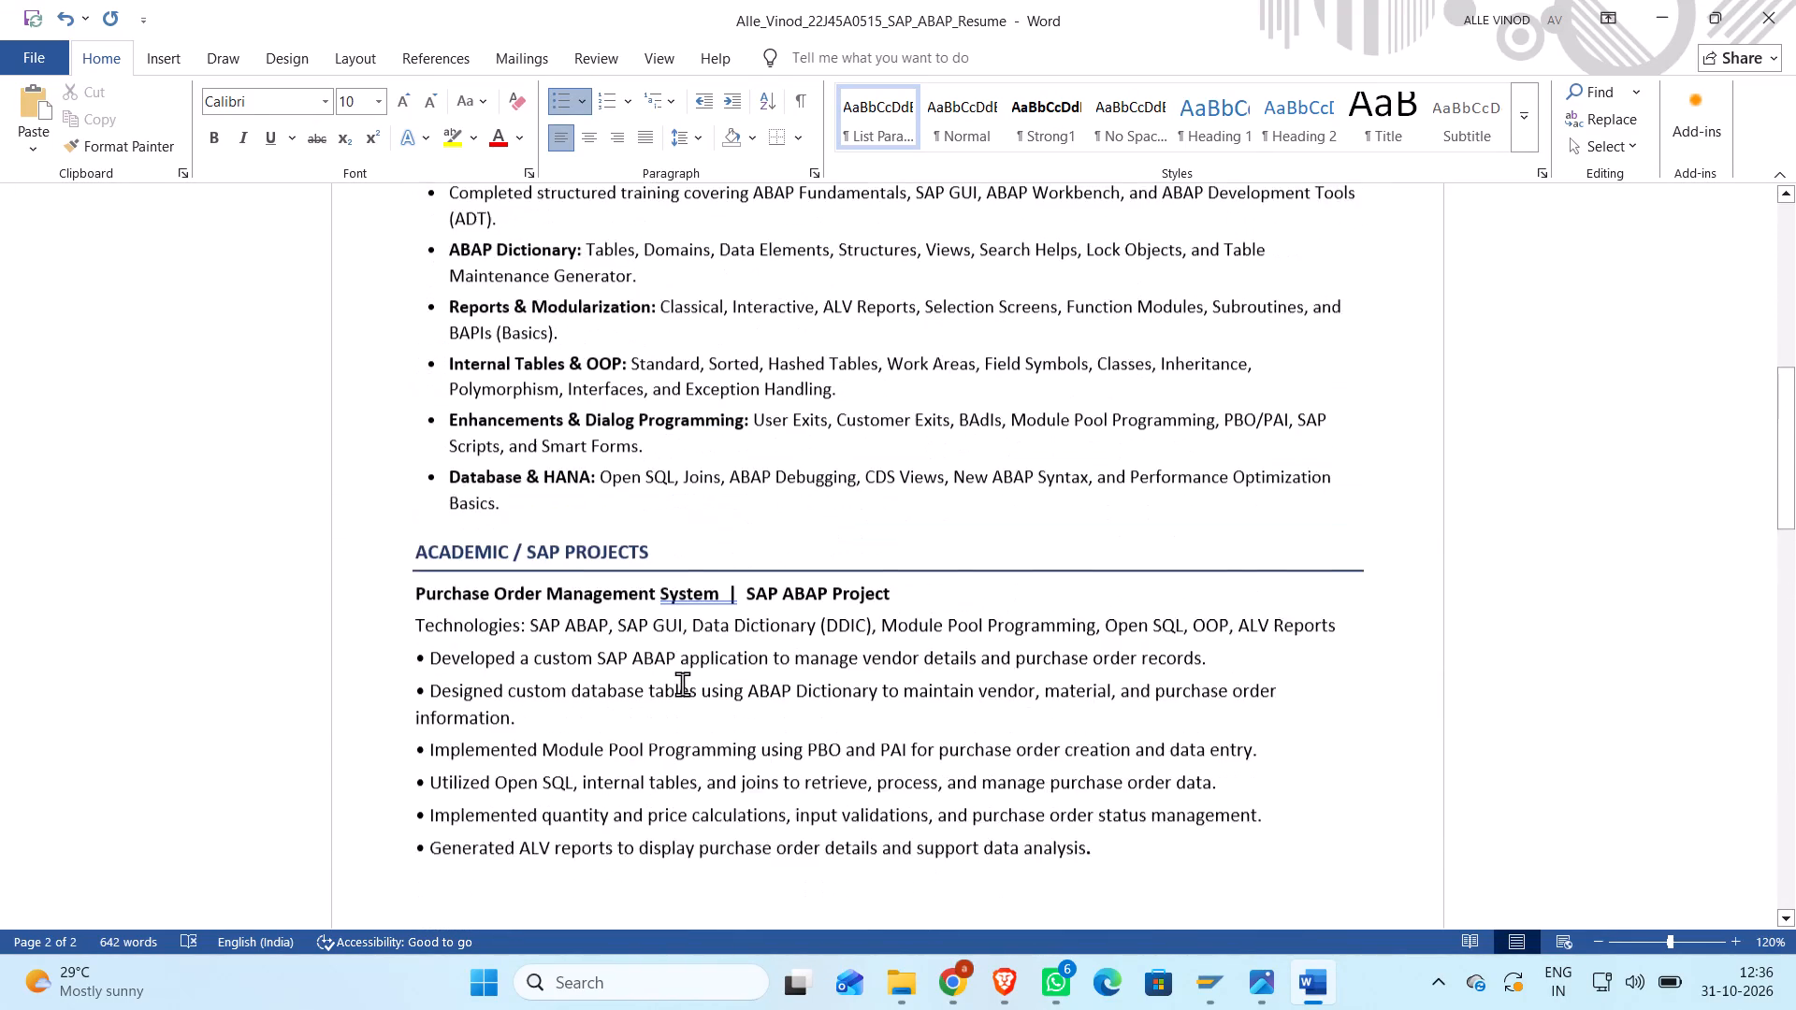
scroll(682, 684, up, 1)
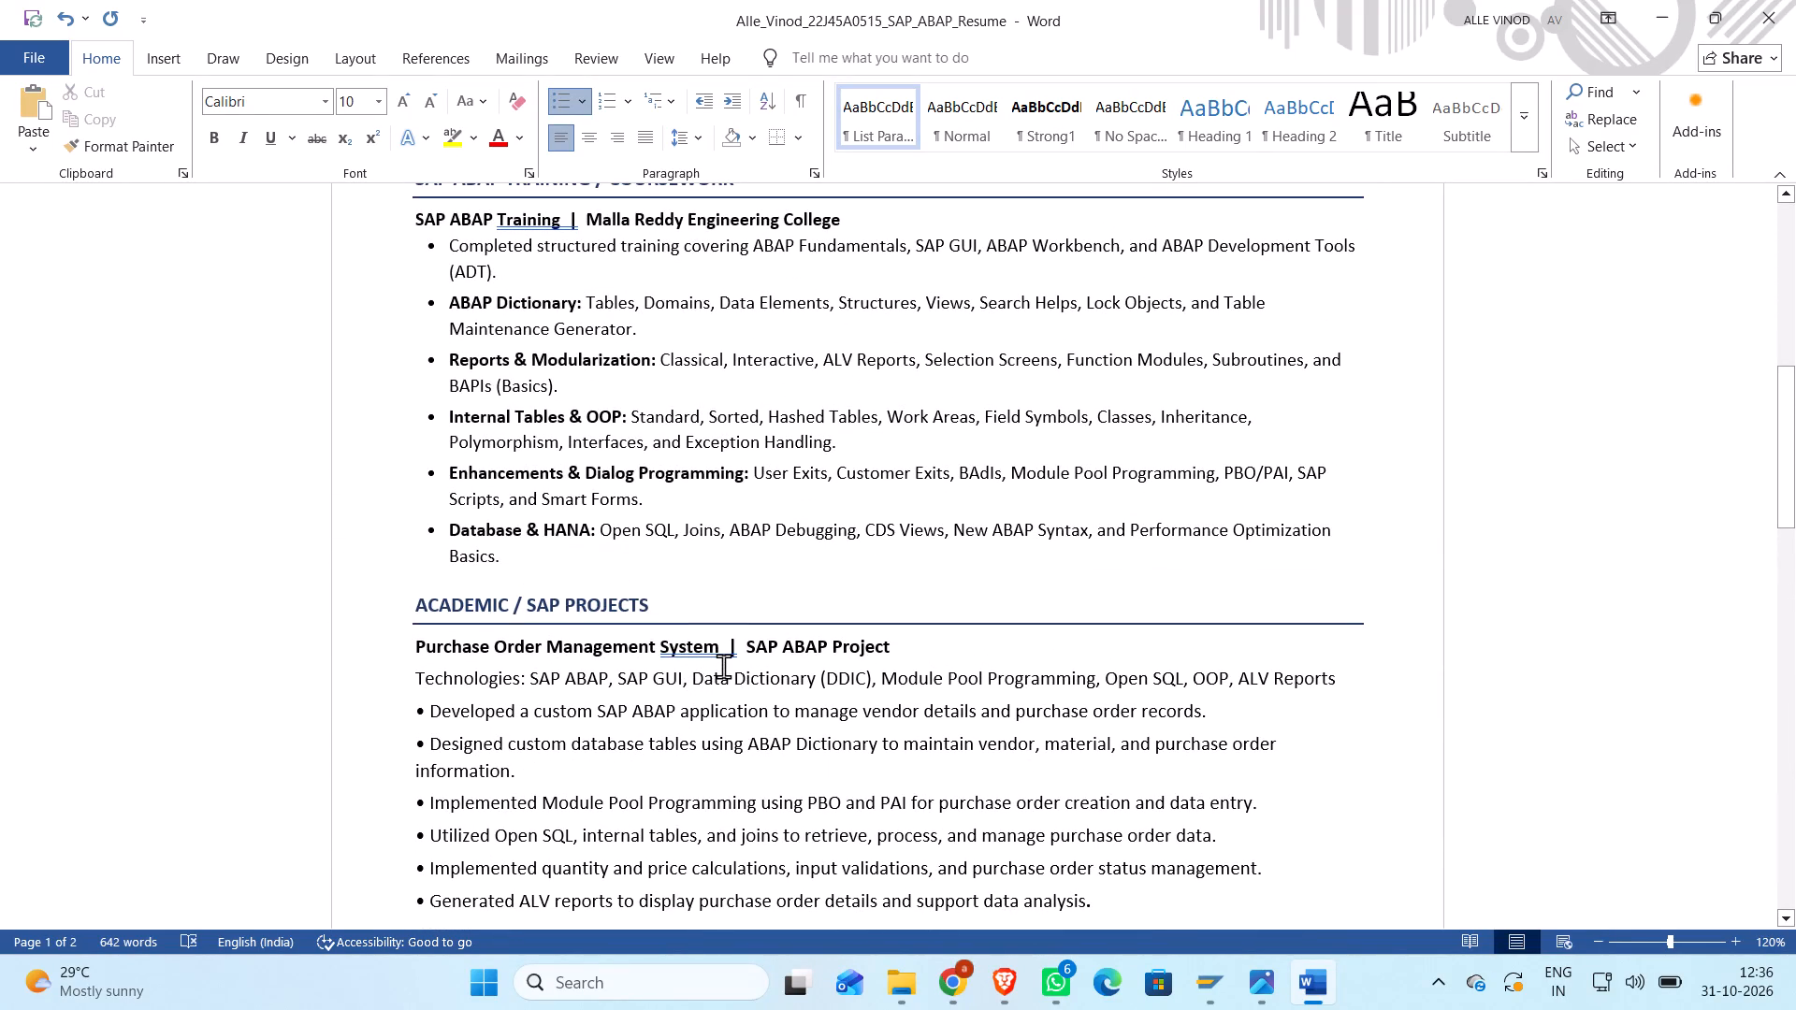
scroll(723, 666, up, 2)
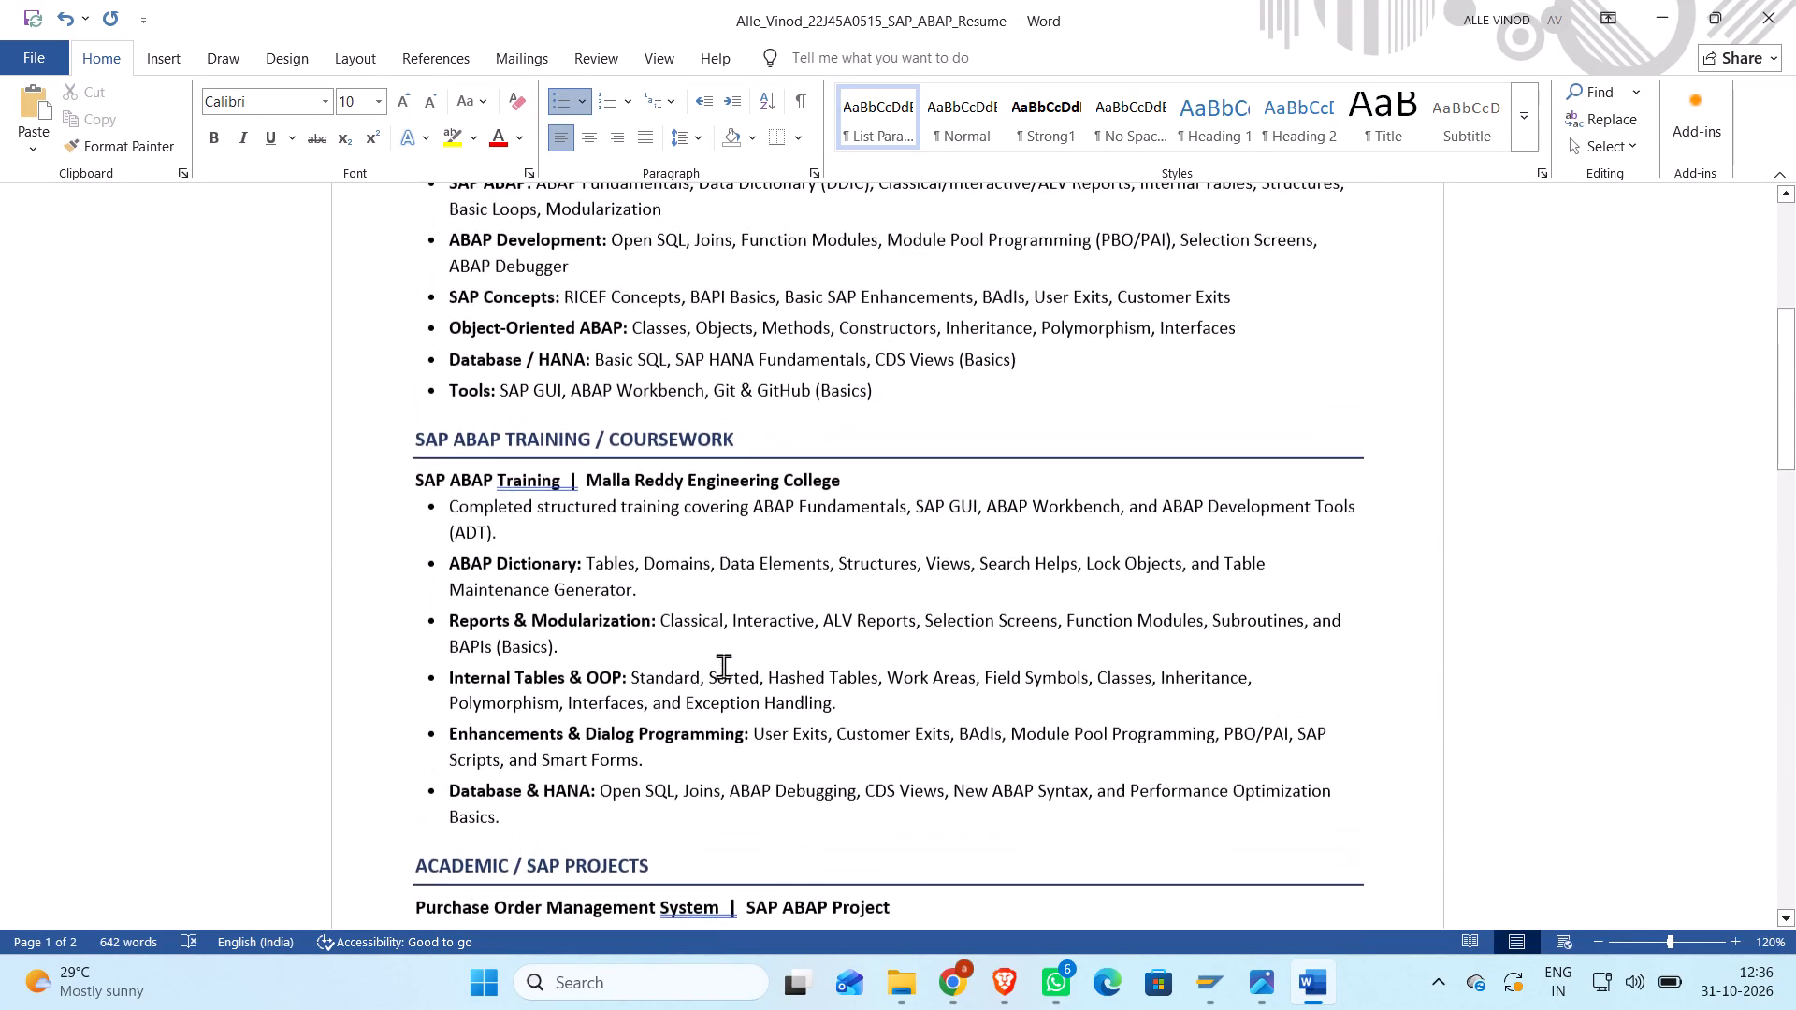
scroll(723, 666, up, 4)
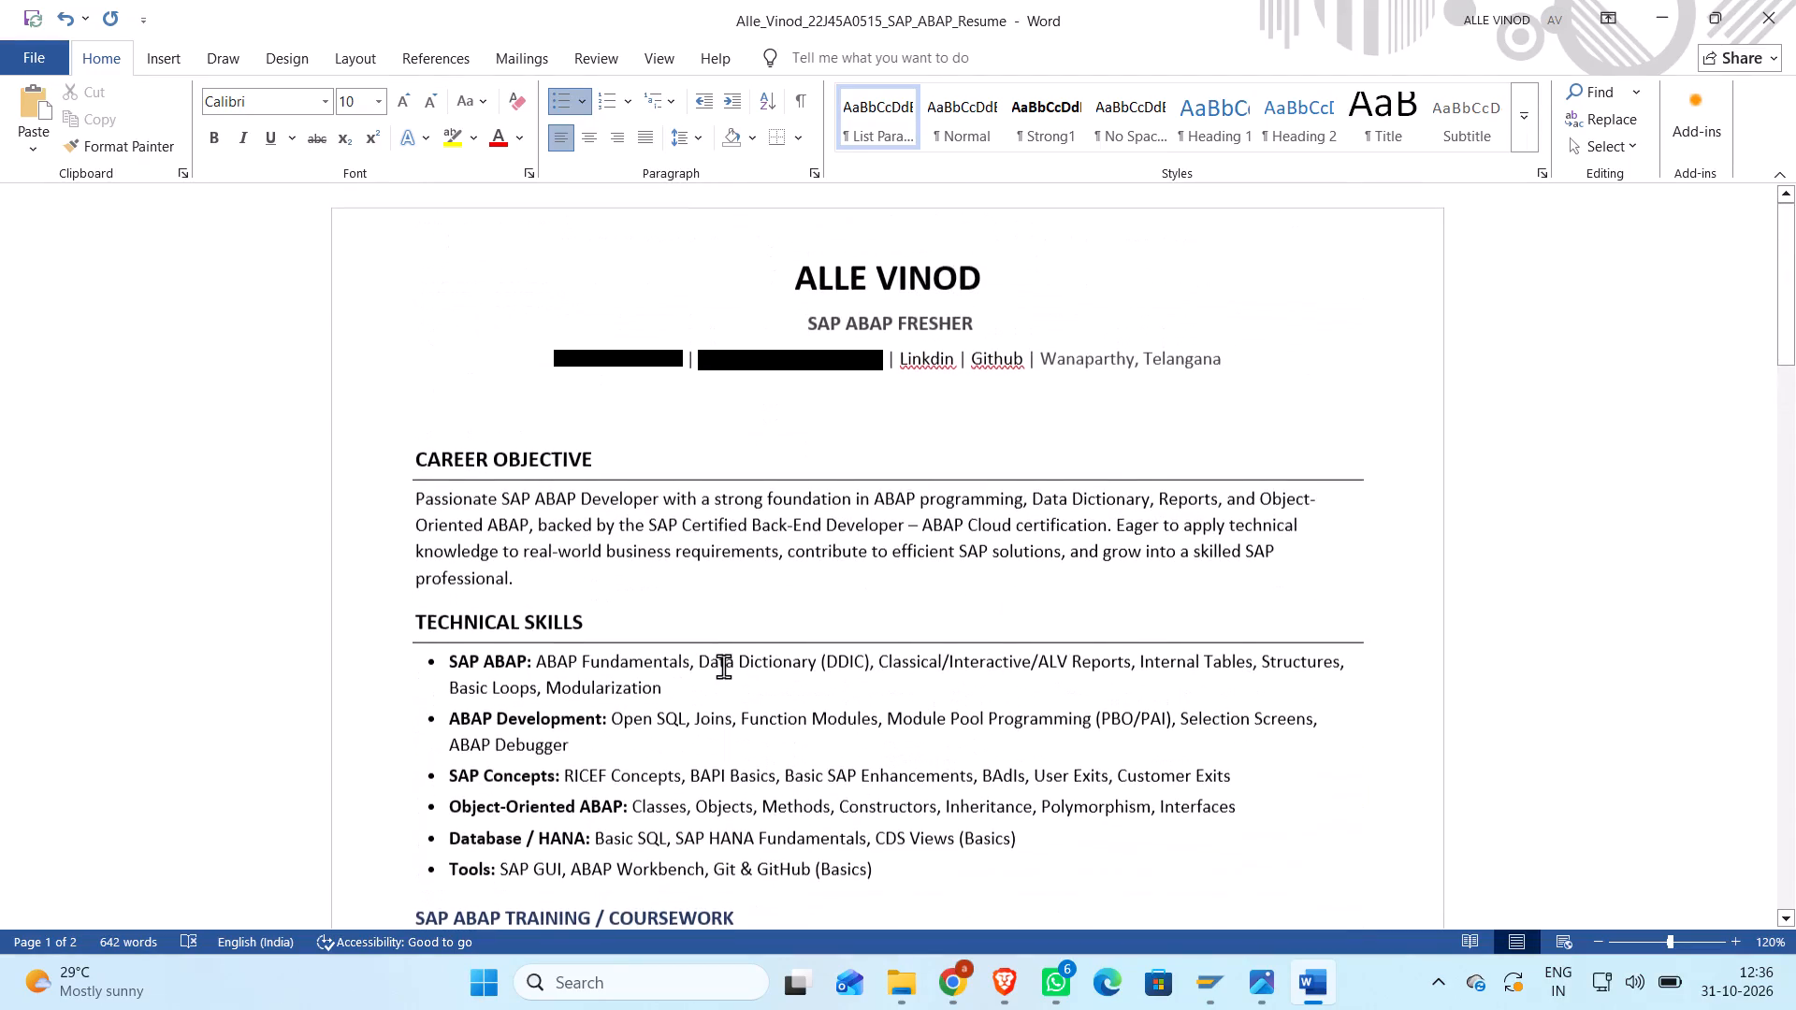
scroll(723, 666, up, 1)
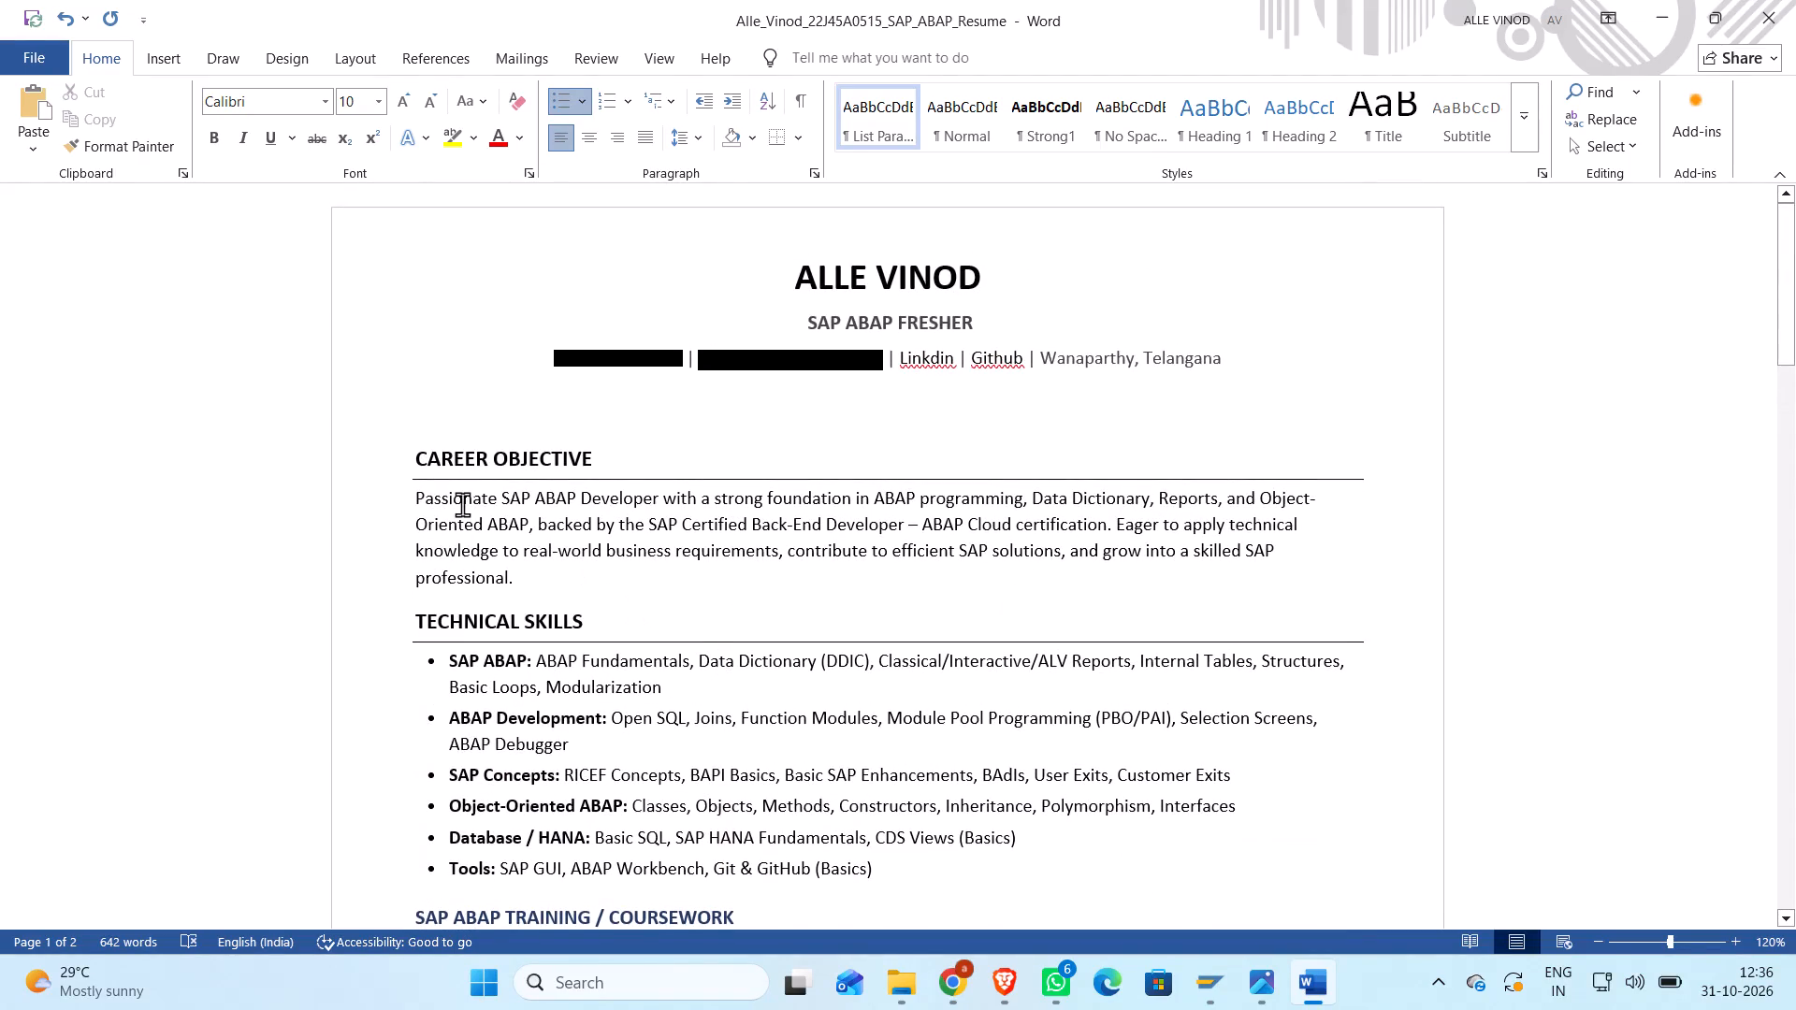
click(413, 460)
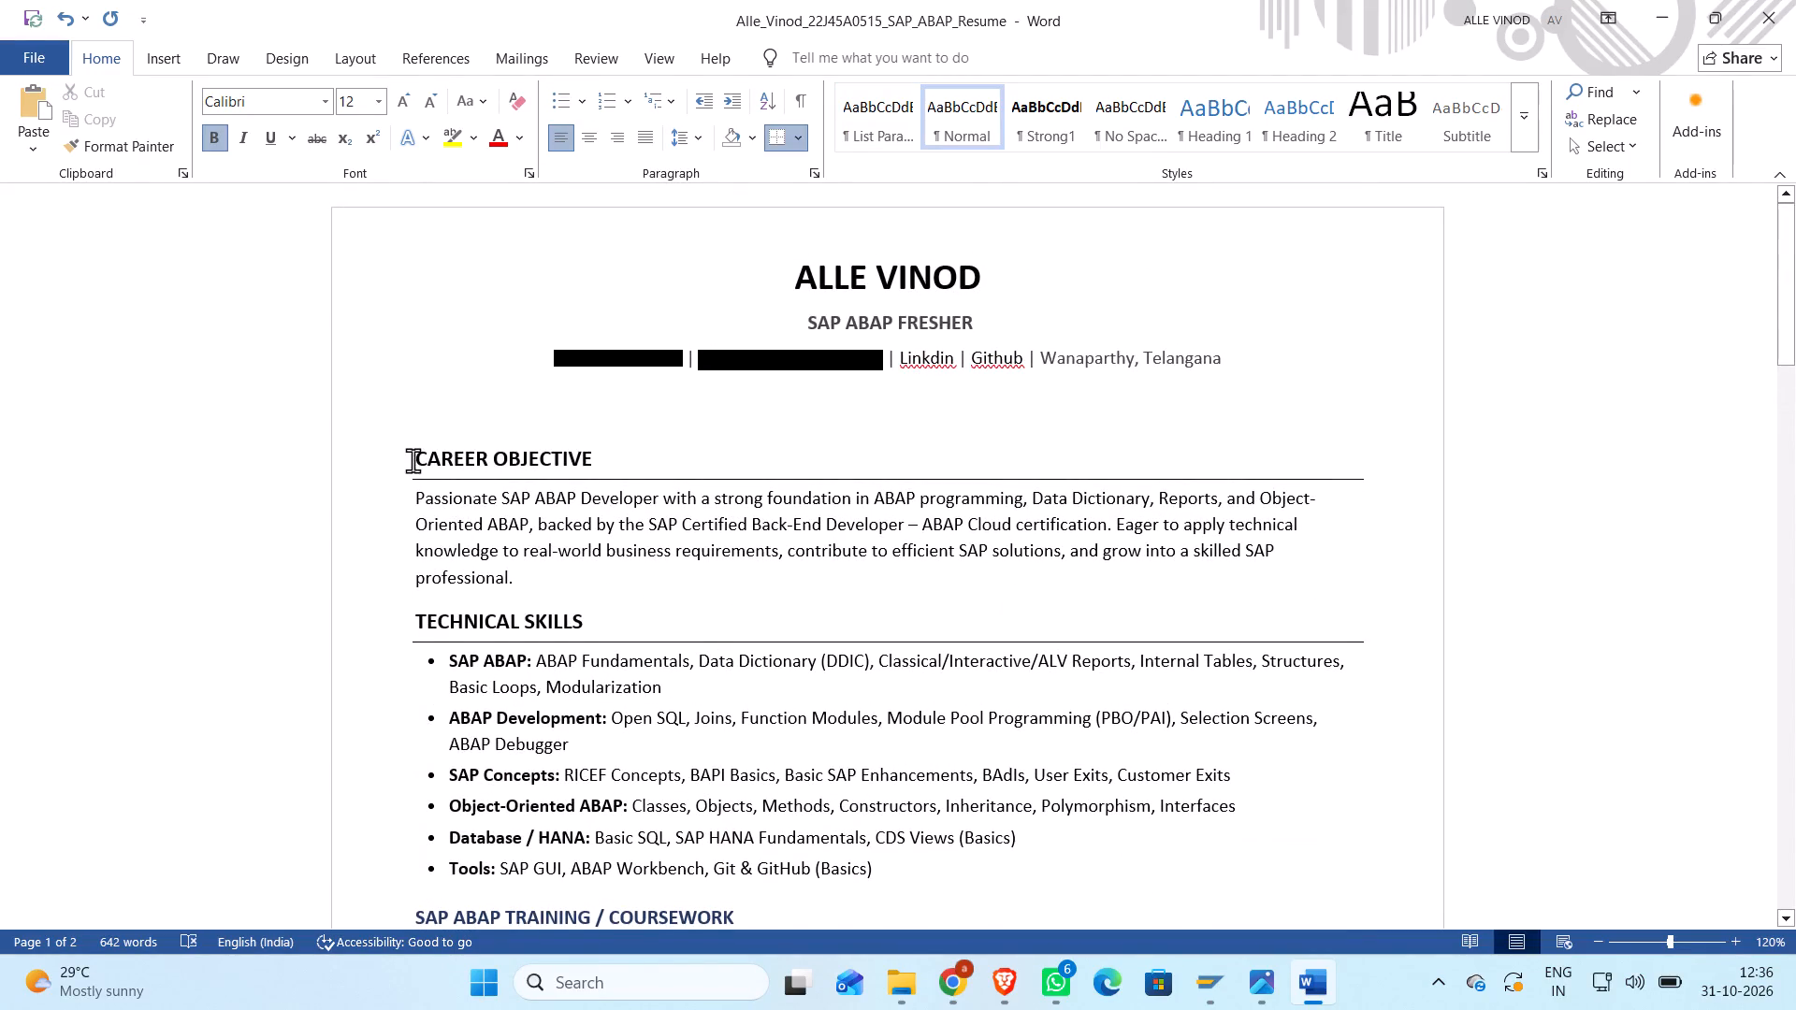
key(Return)
key(BackSpace)
key(BackSpace)
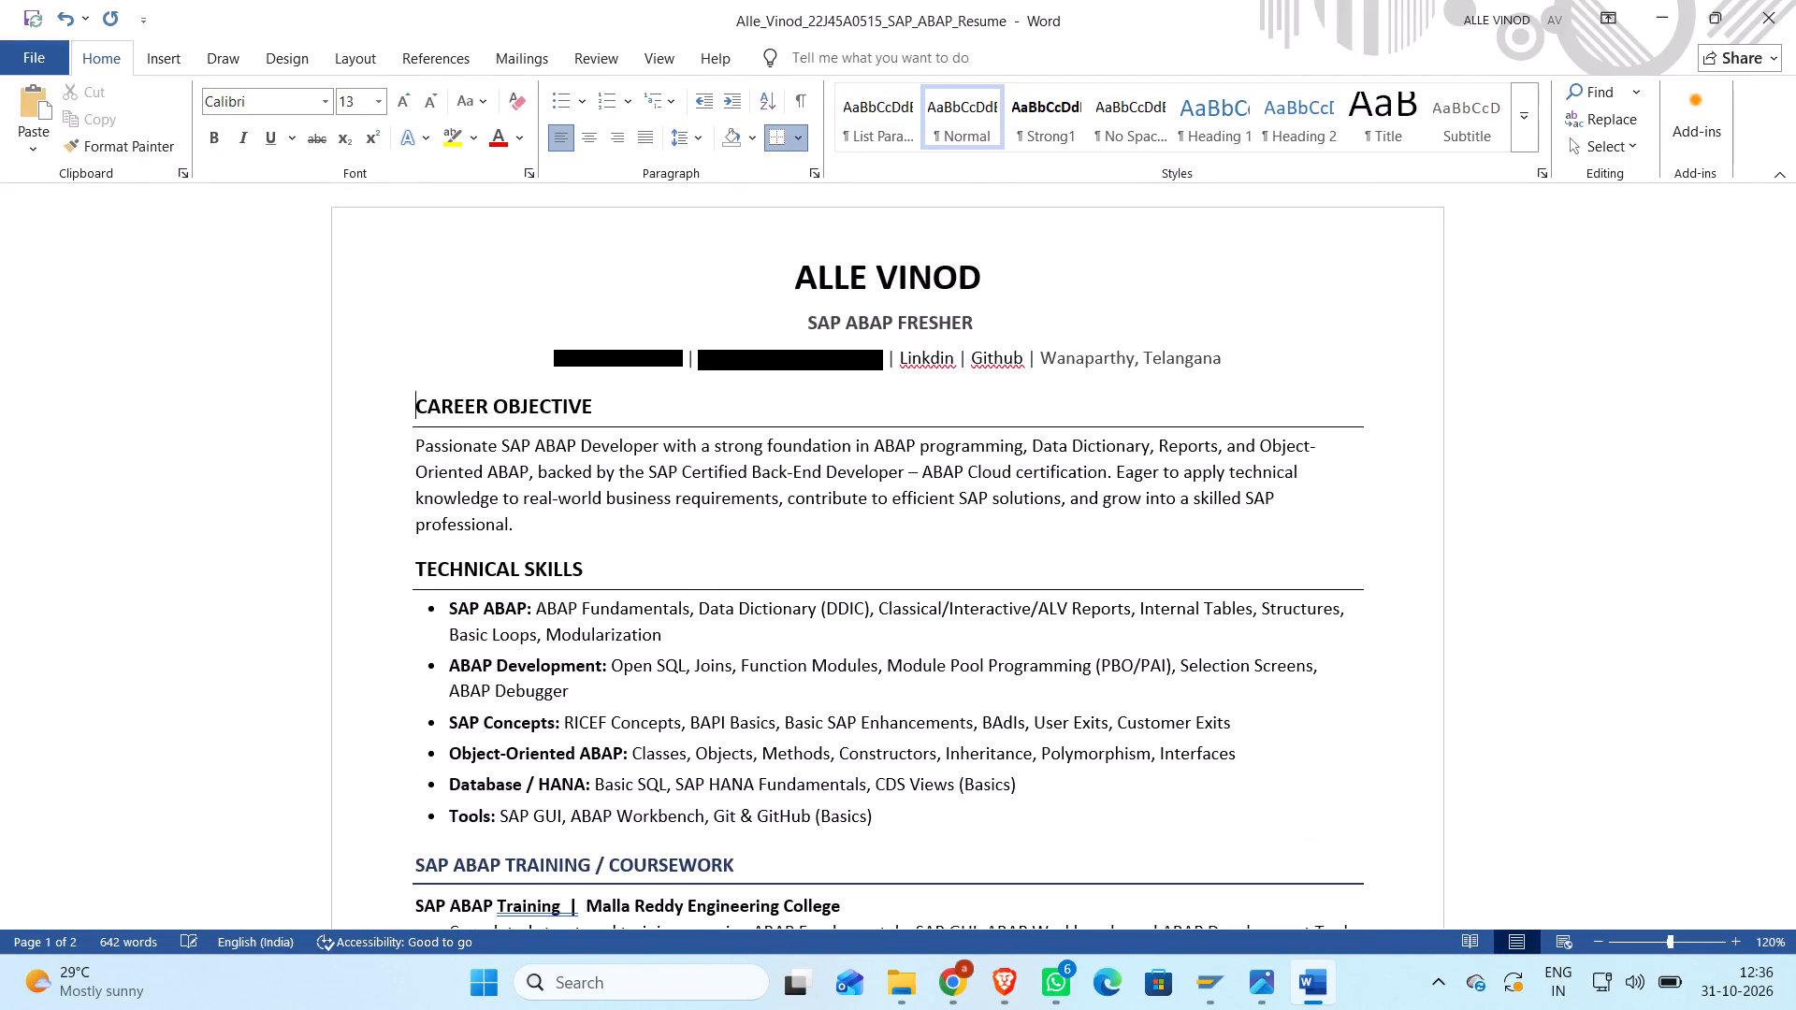
Review the layout of the sections from training and projects through to the end of the resume.
scroll(413, 460, down, 5)
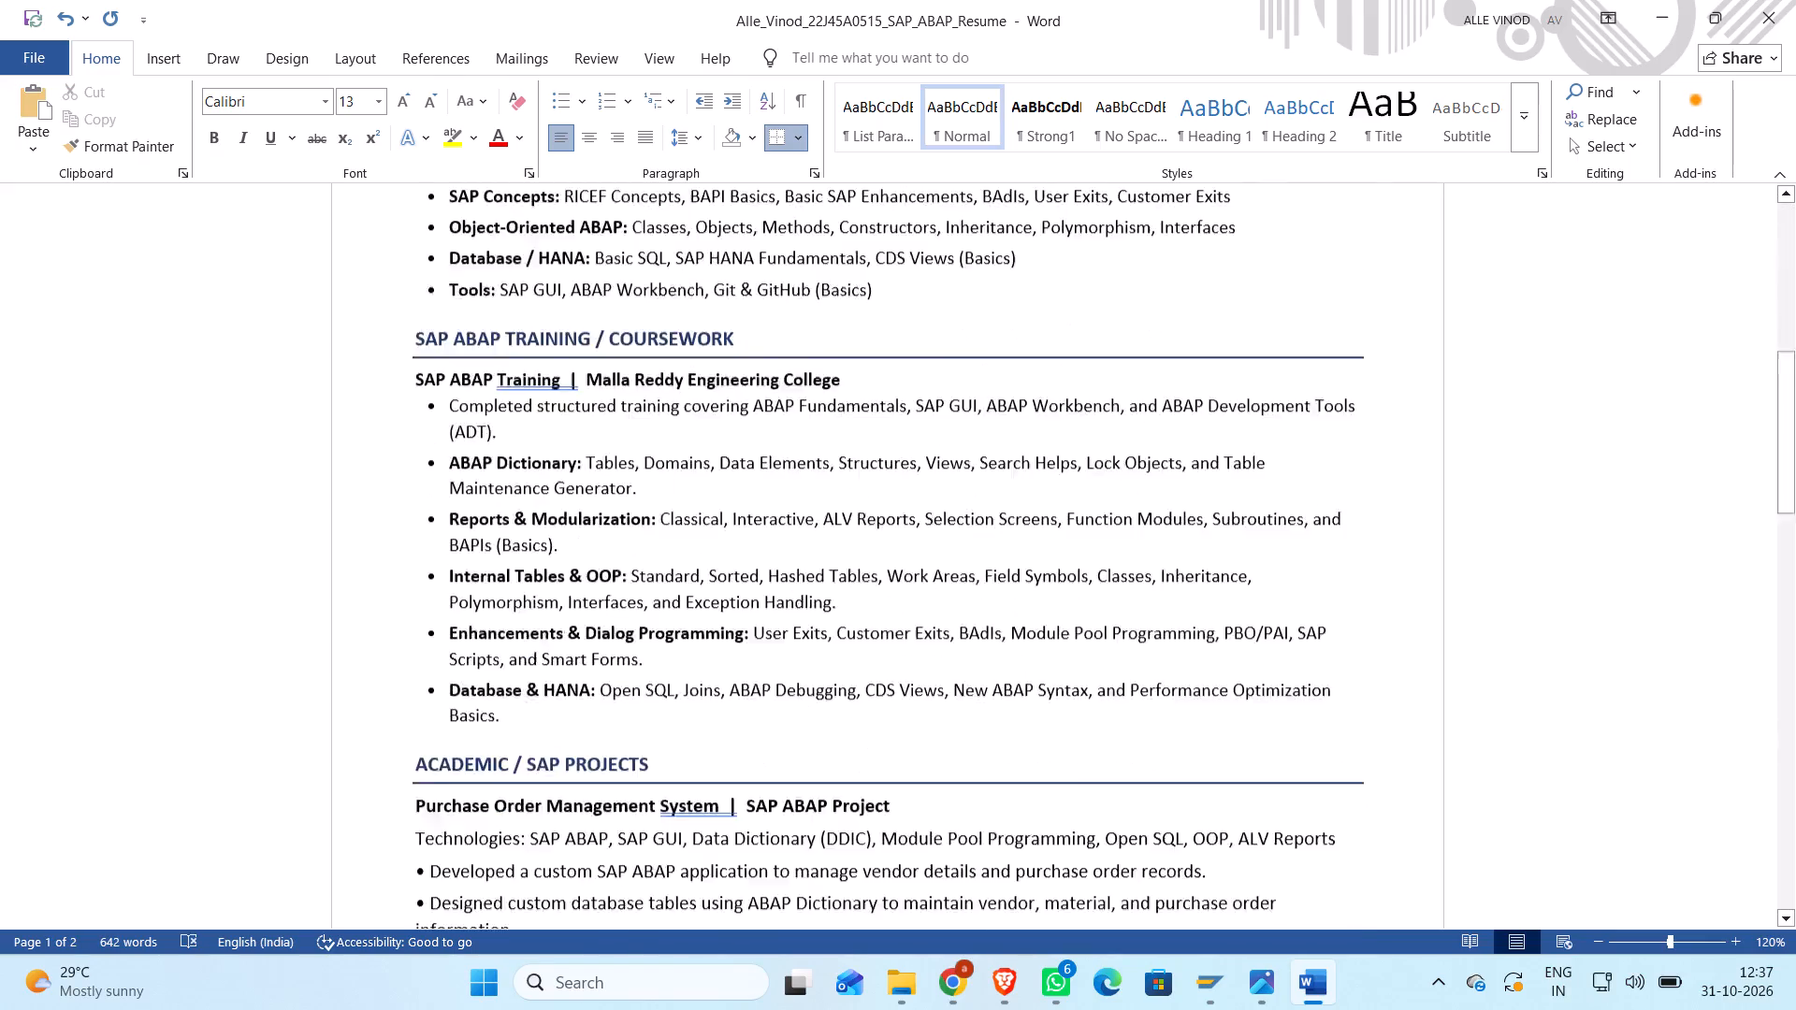
scroll(413, 460, down, 4)
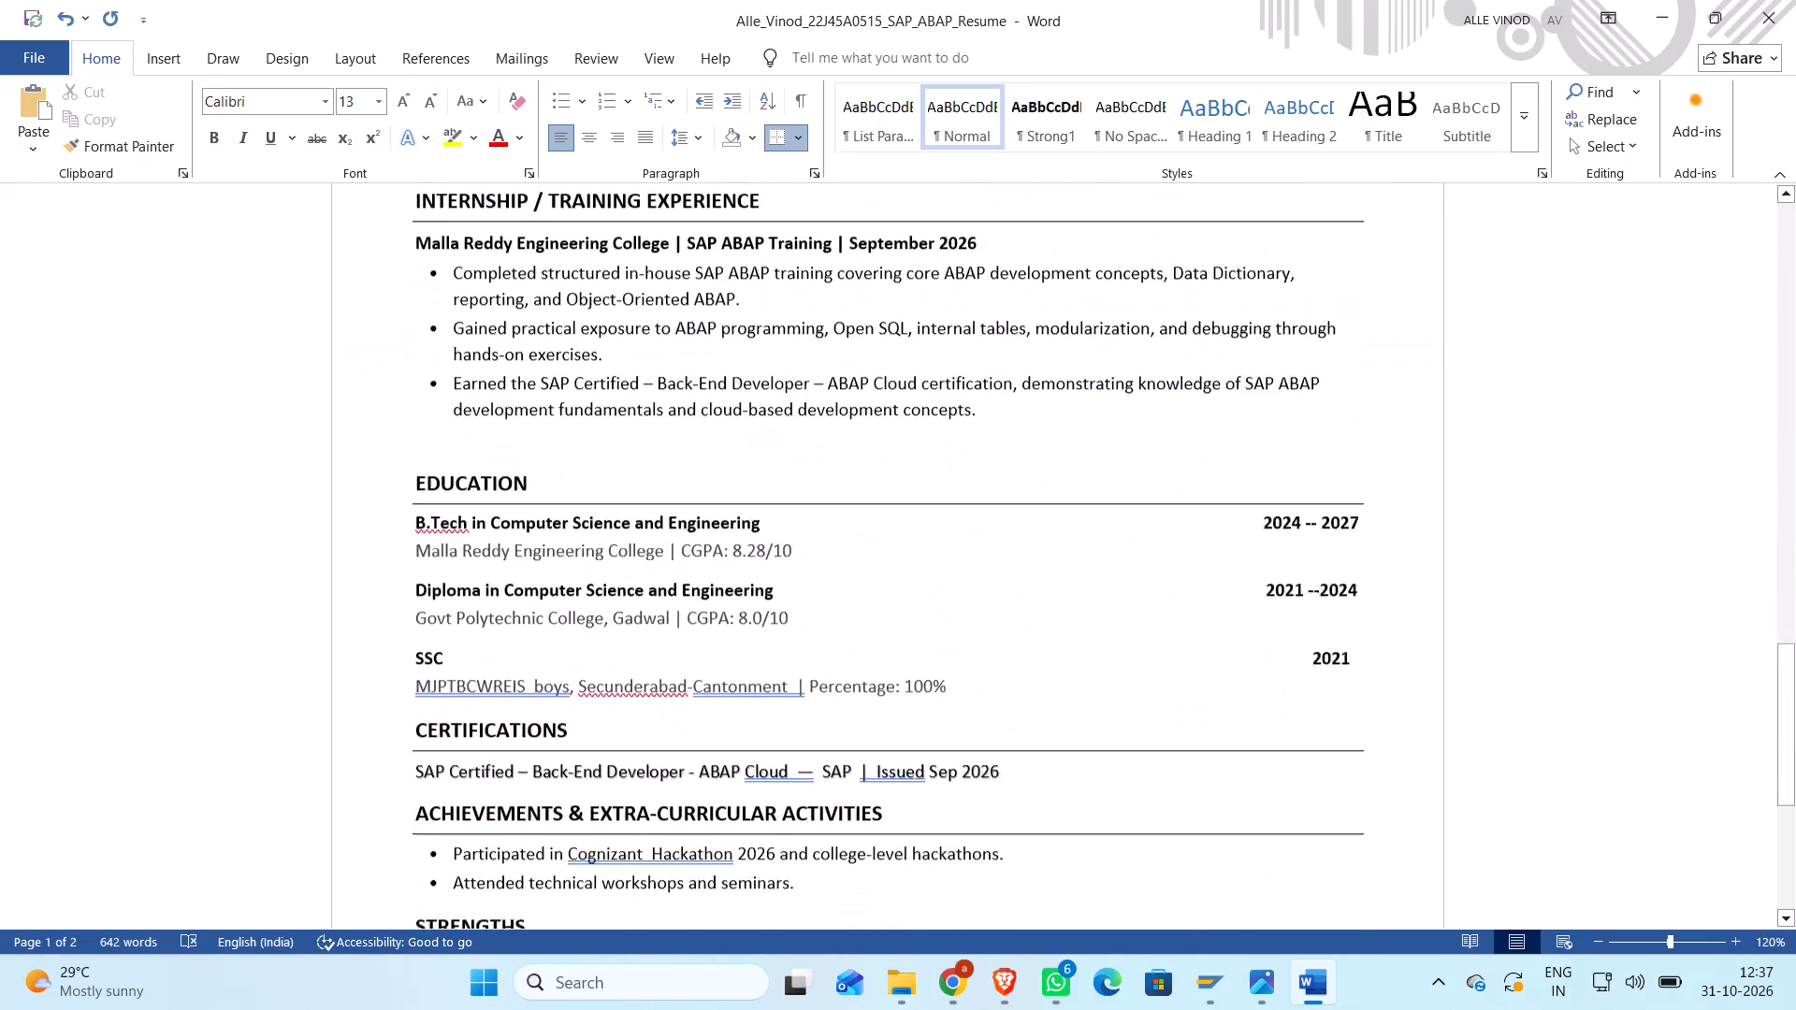
scroll(413, 460, down, 3)
scroll(413, 460, up, 4)
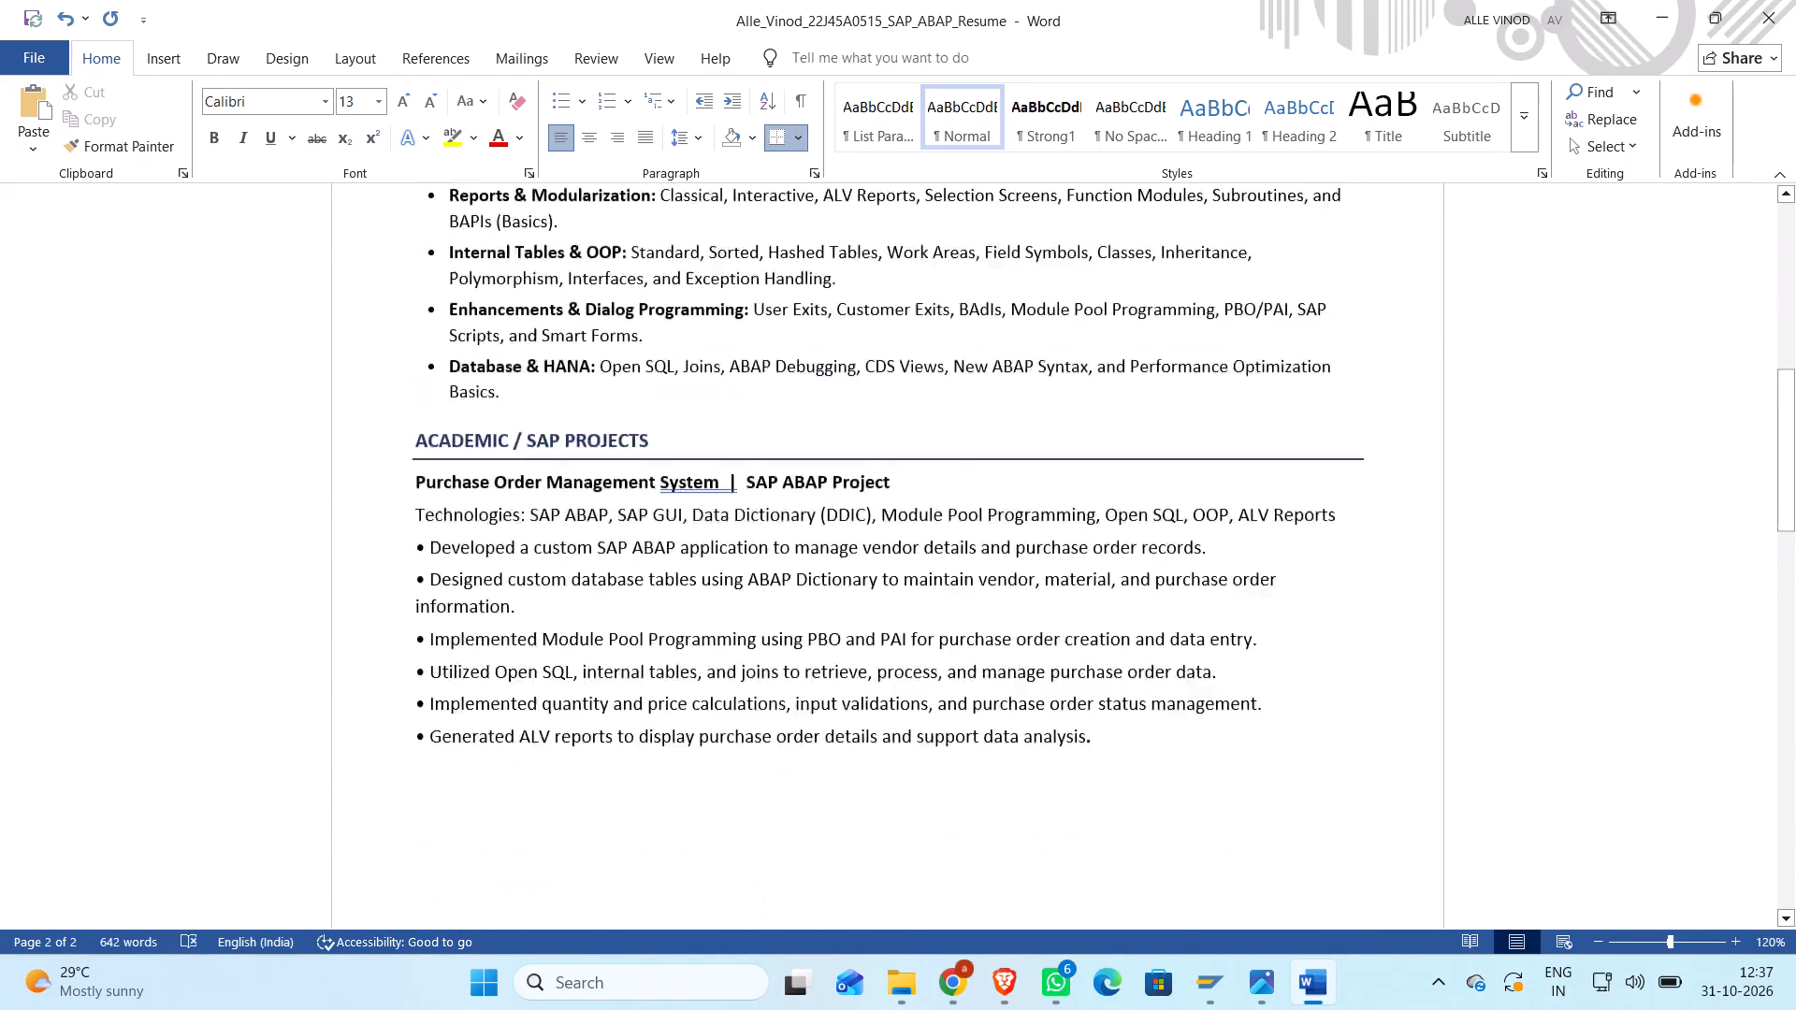
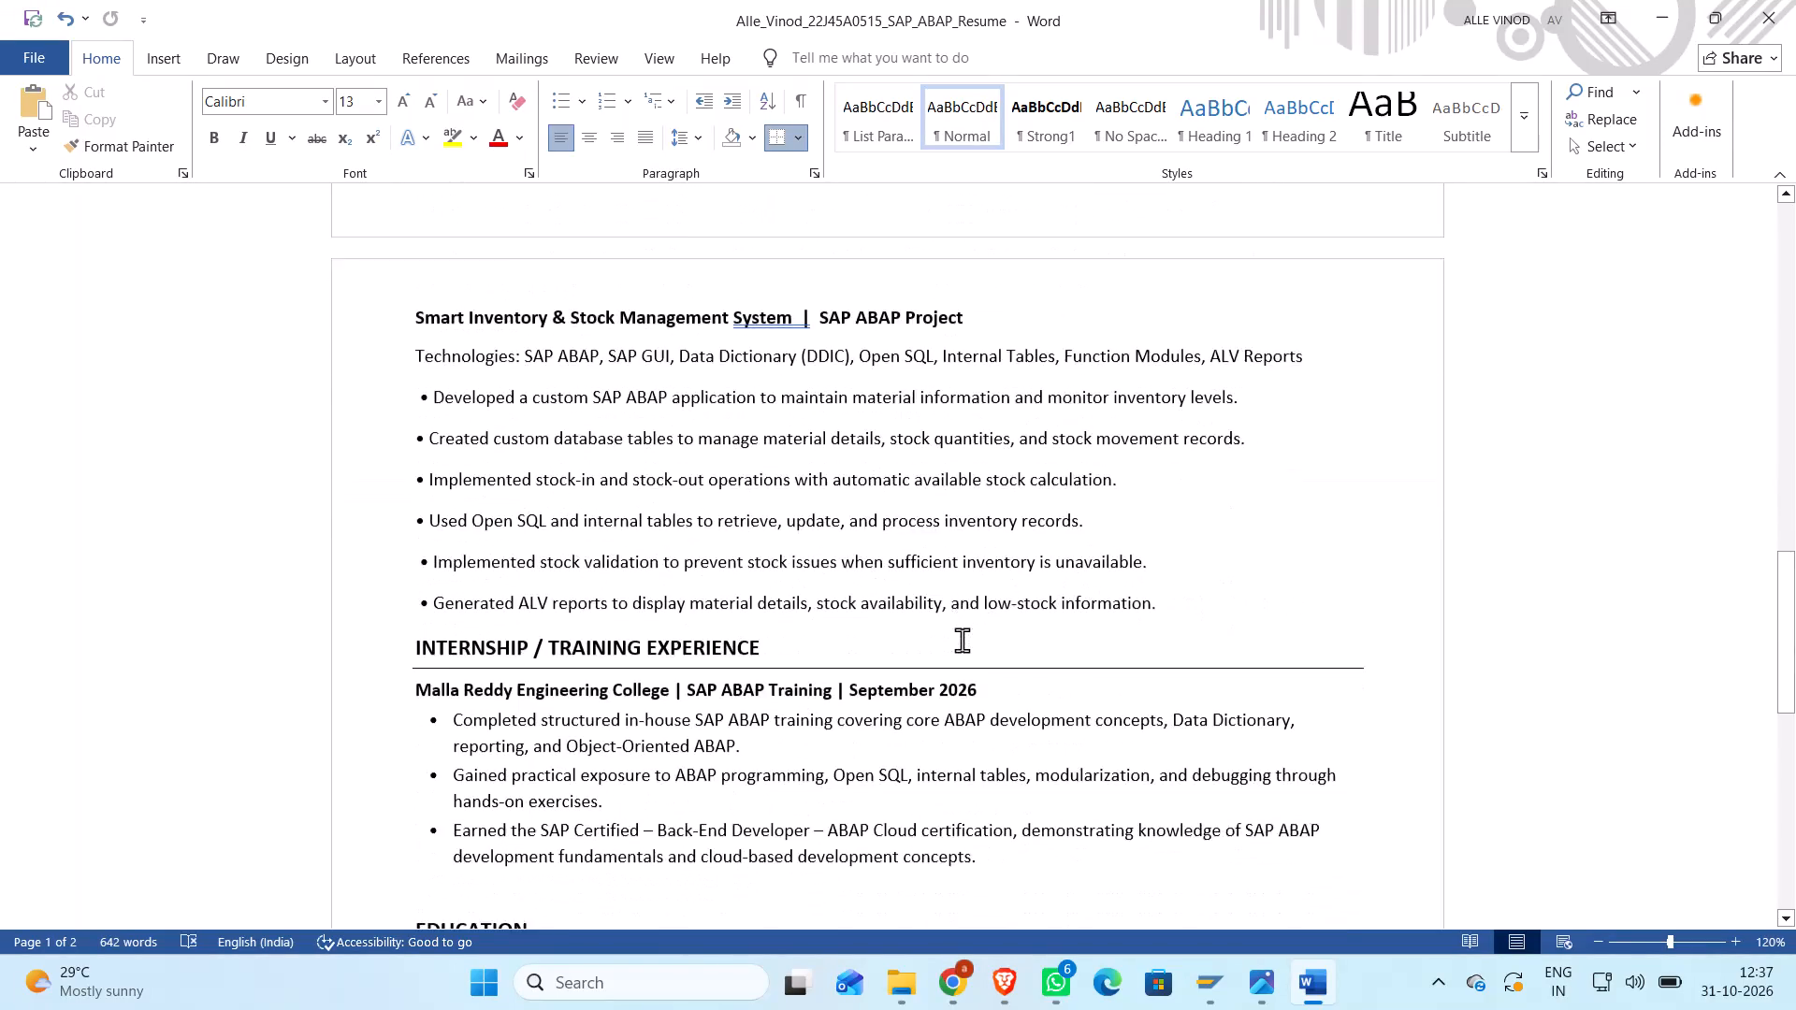
Remove "and college-level hackathons" from the Cognizant hackathon bullet under ACHIEVEMENTS & EXTRA-CURRICULAR ACTIVITIES, ending it with a period after "2026".
scroll(962, 640, up, 1)
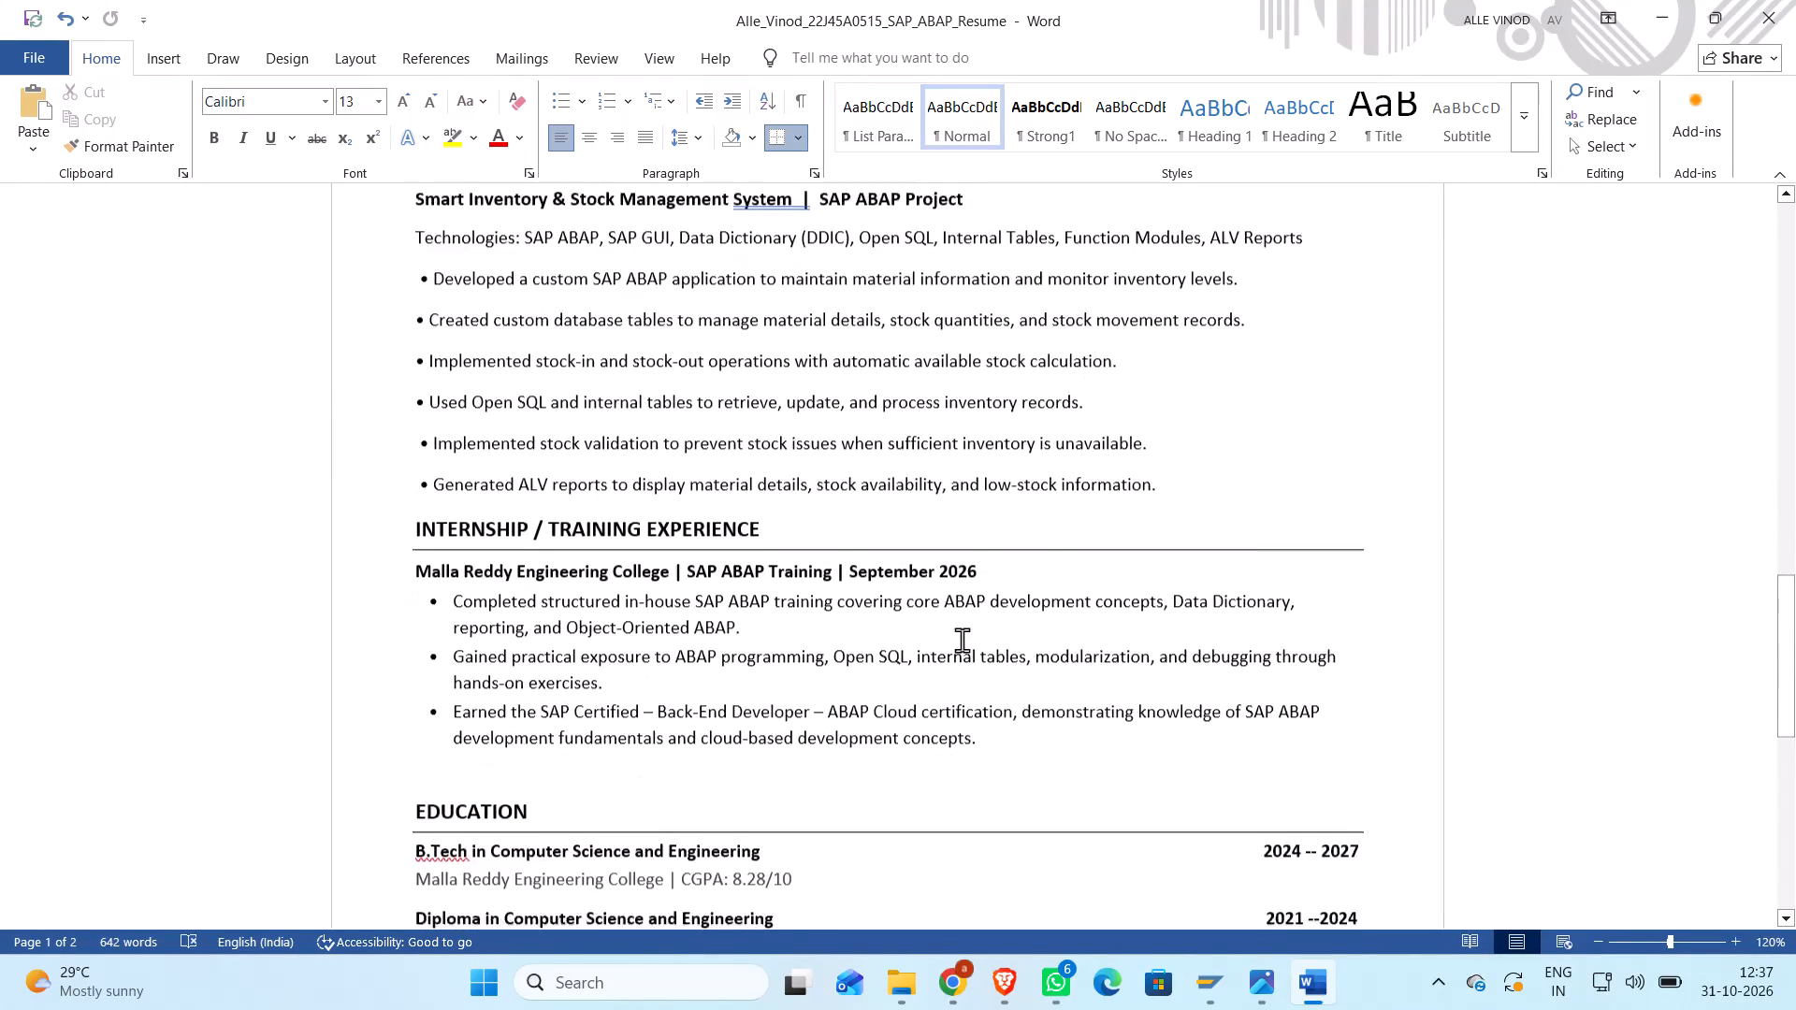
scroll(962, 640, up, 1)
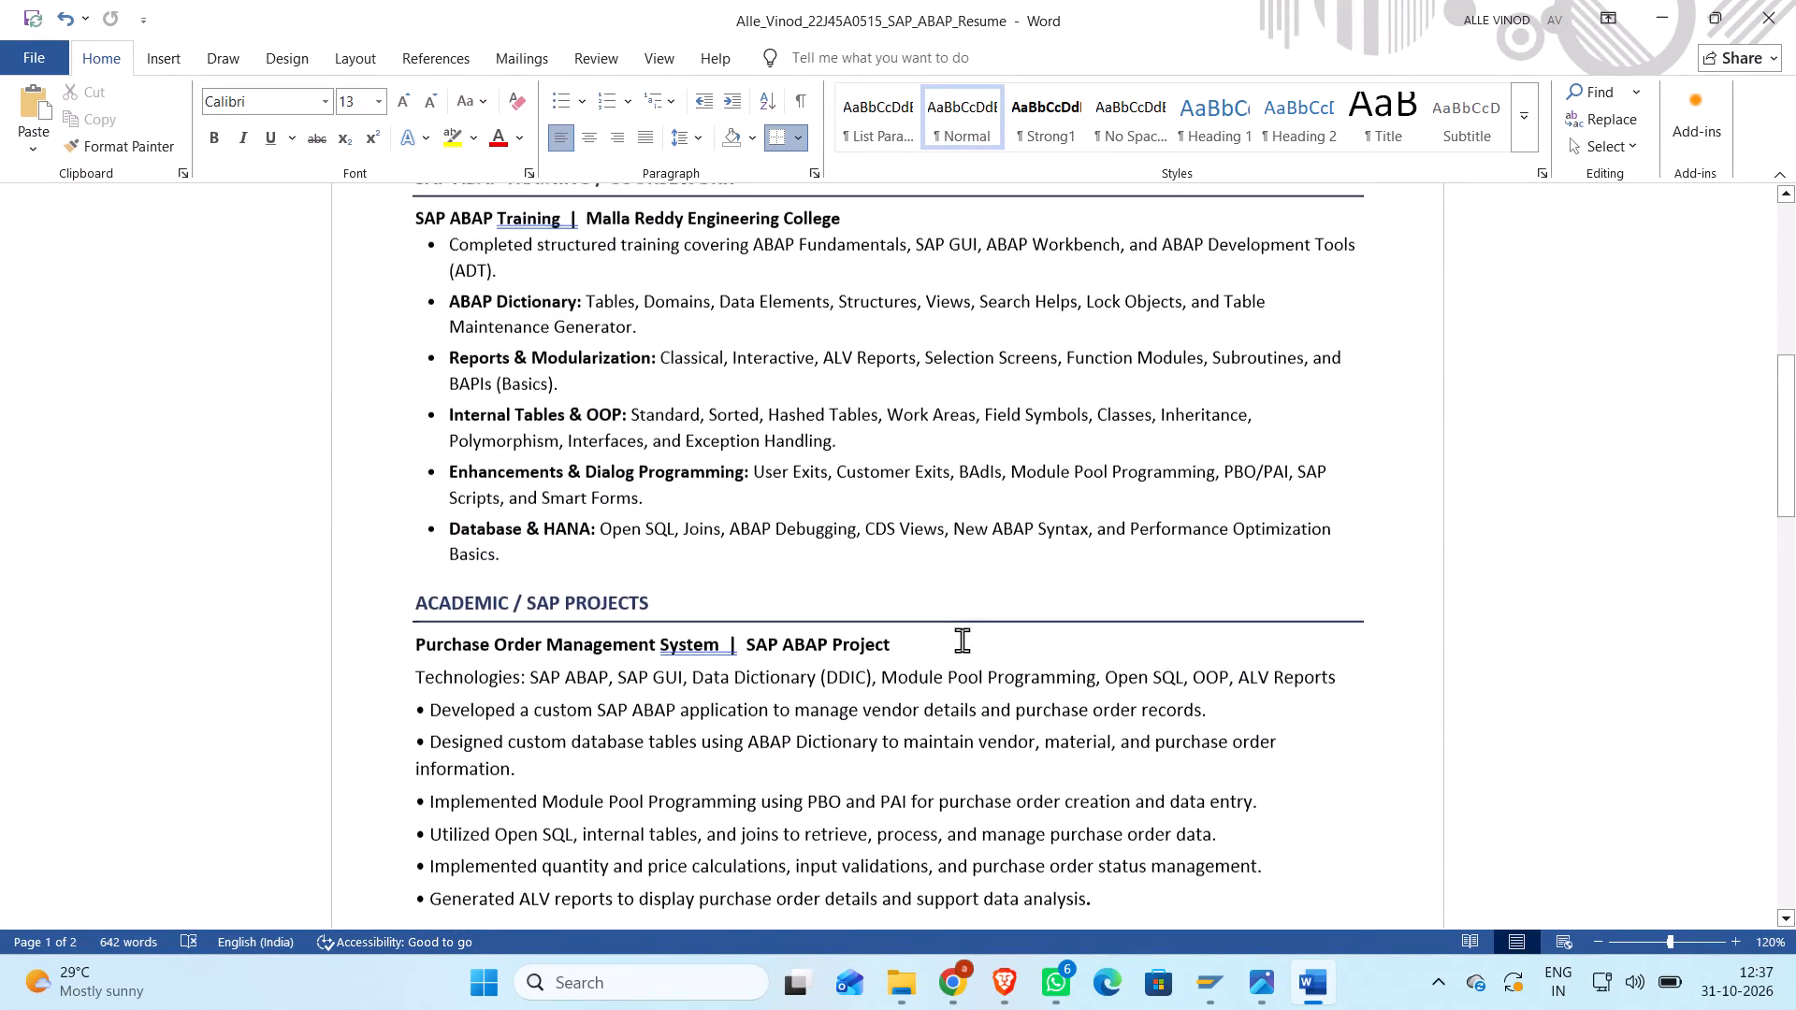
scroll(962, 640, down, 2)
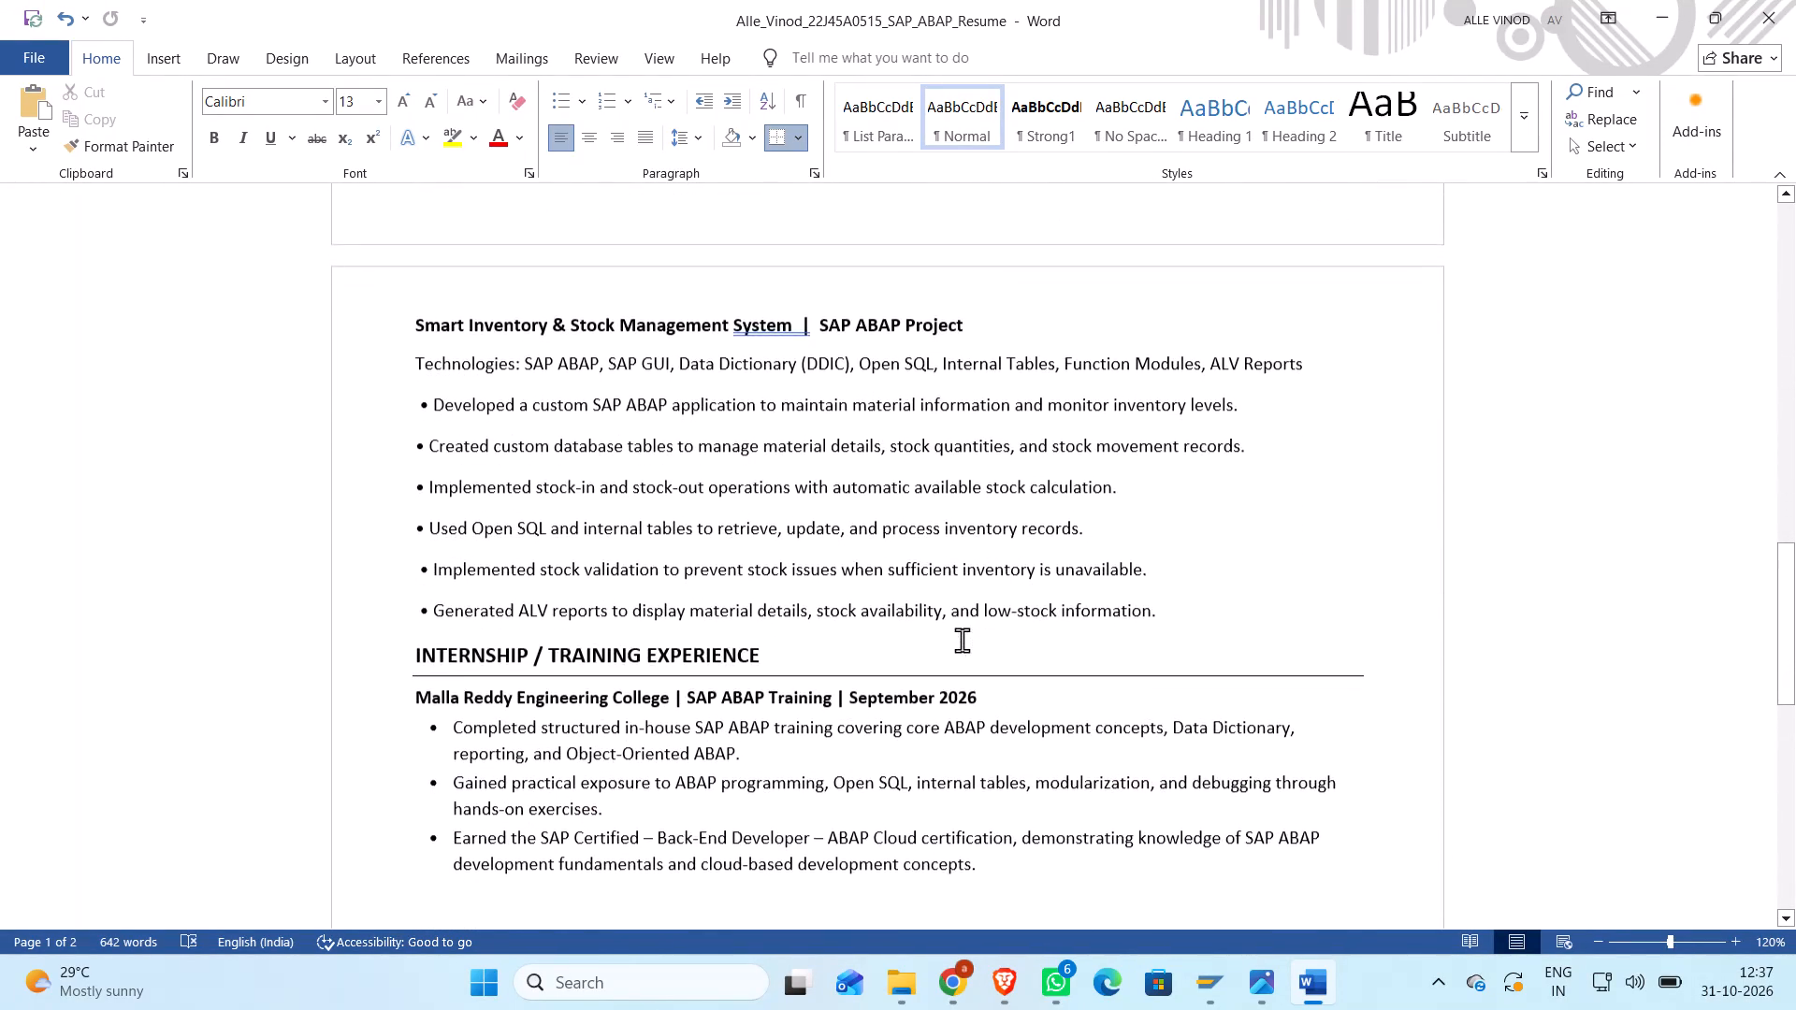
scroll(962, 640, down, 3)
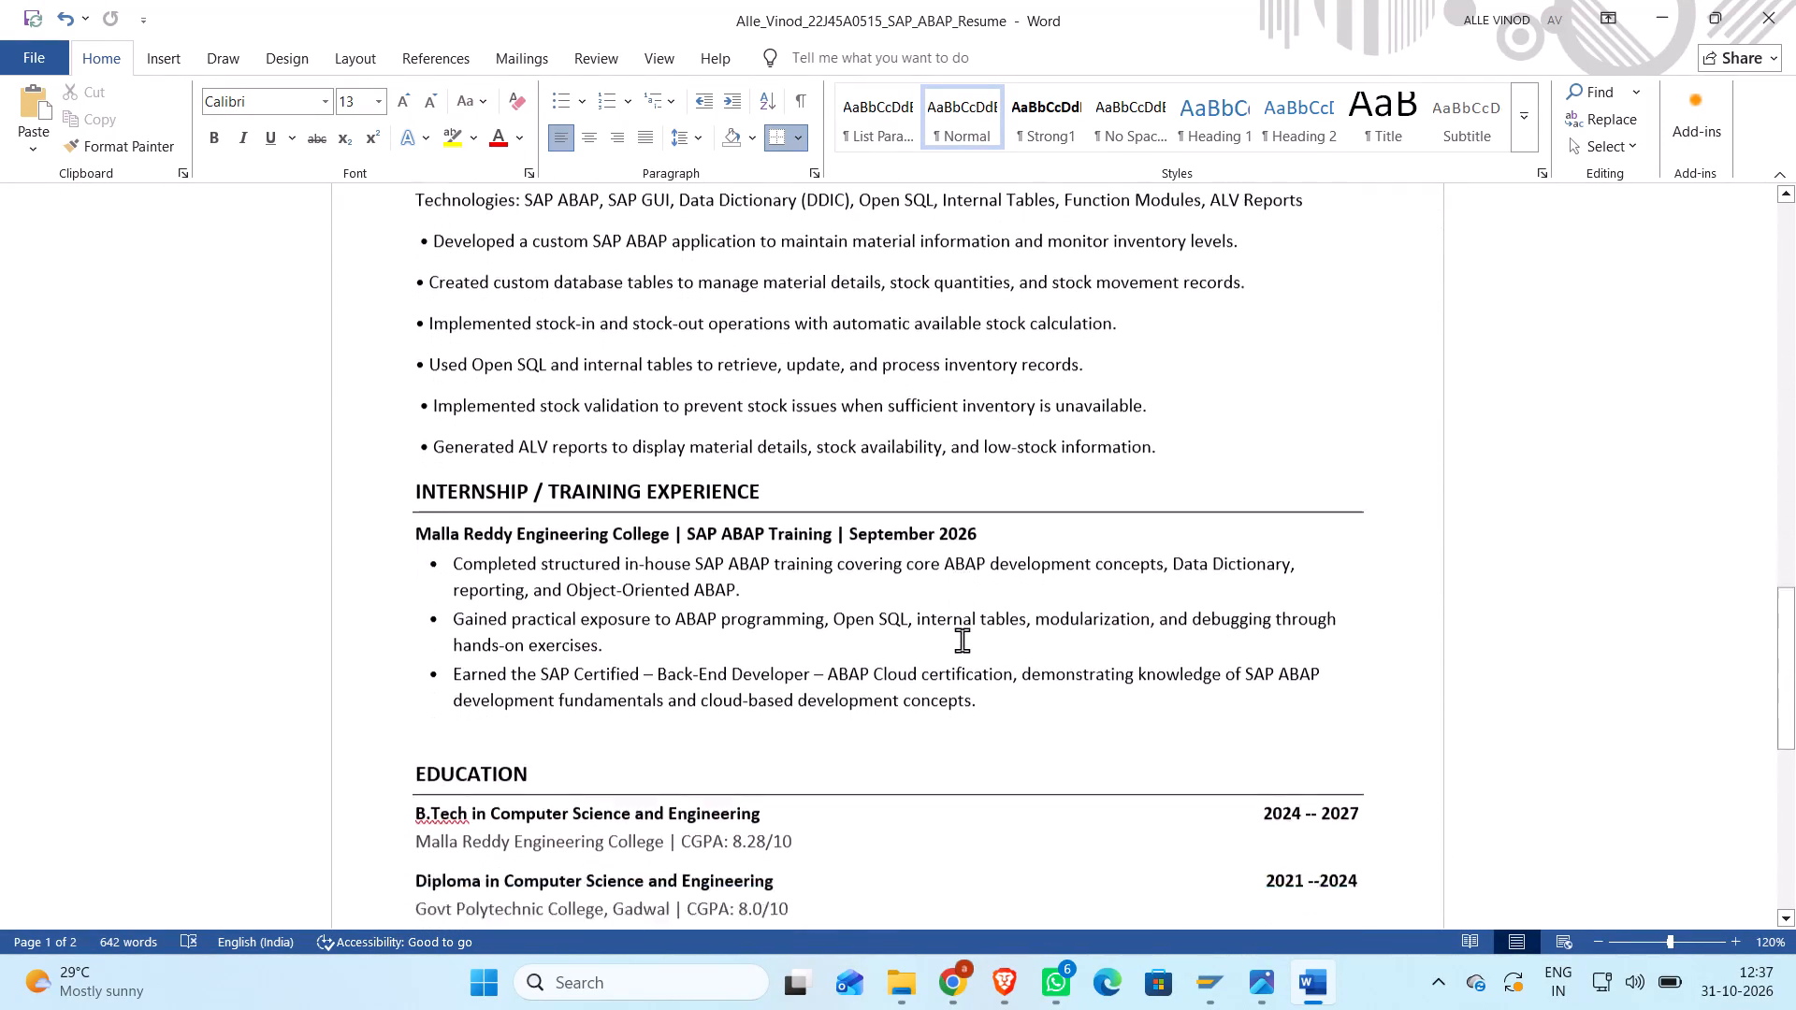
scroll(962, 640, down, 2)
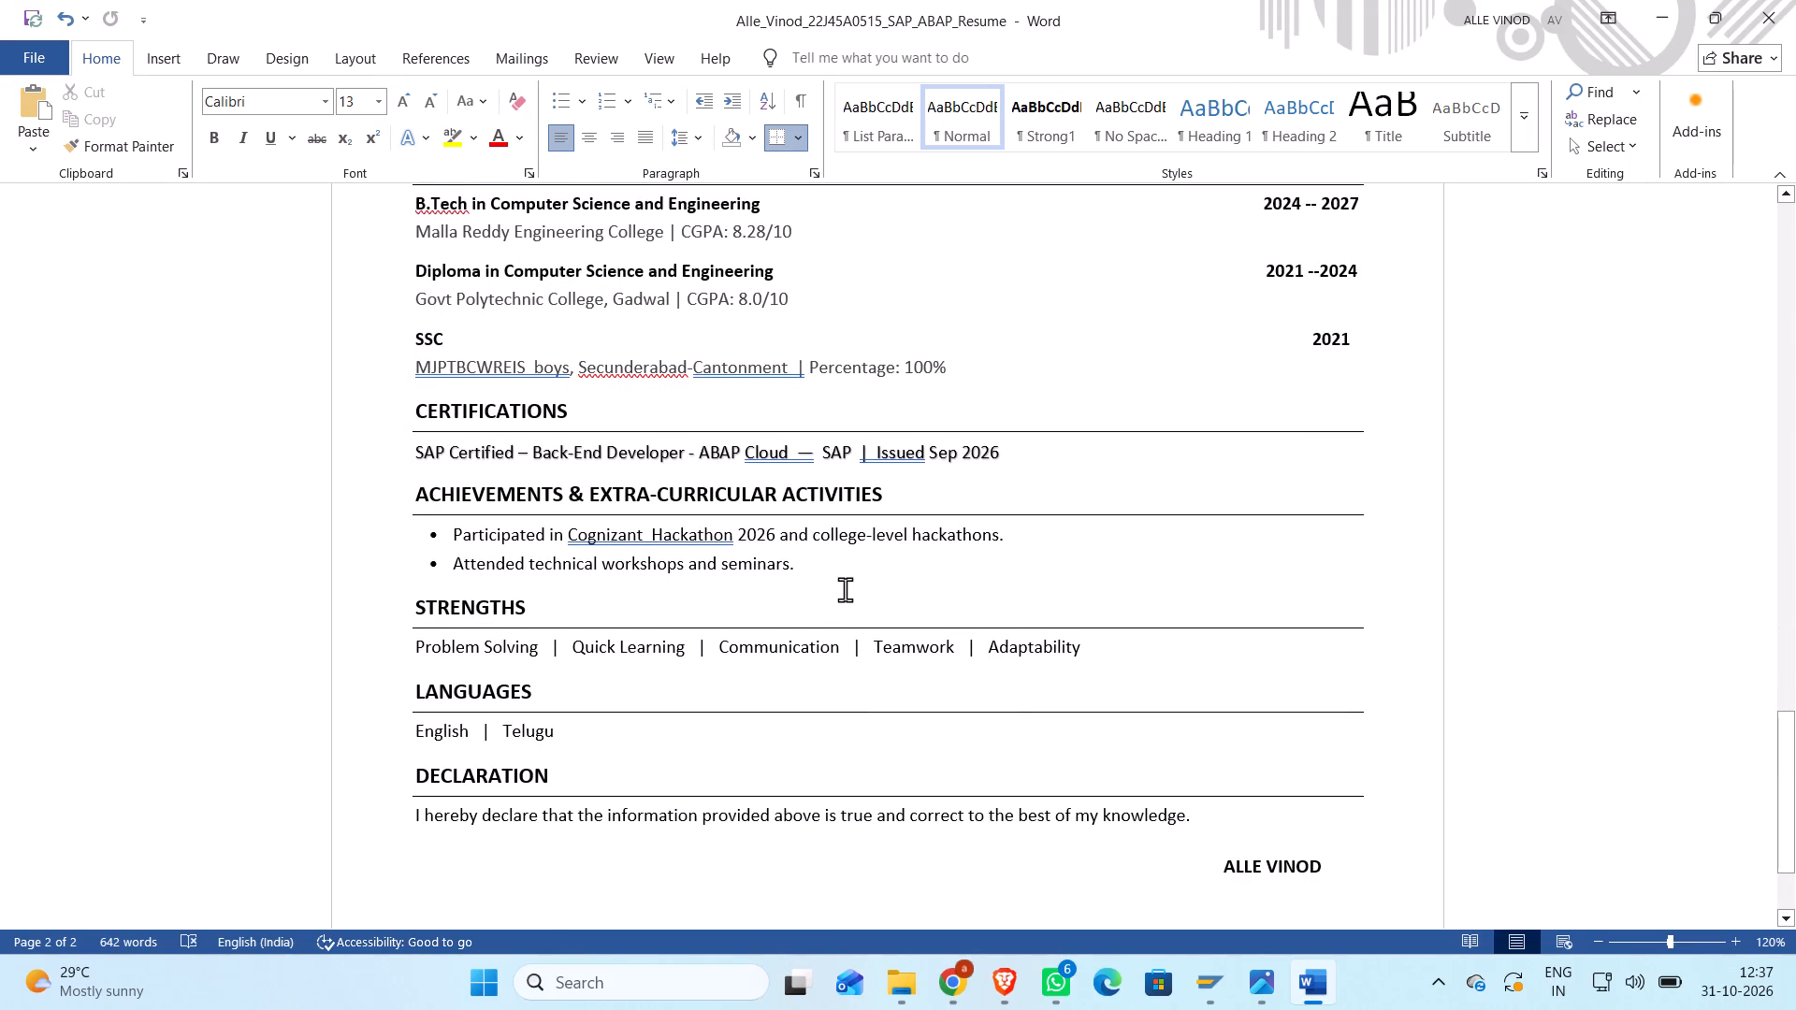
click(1005, 535)
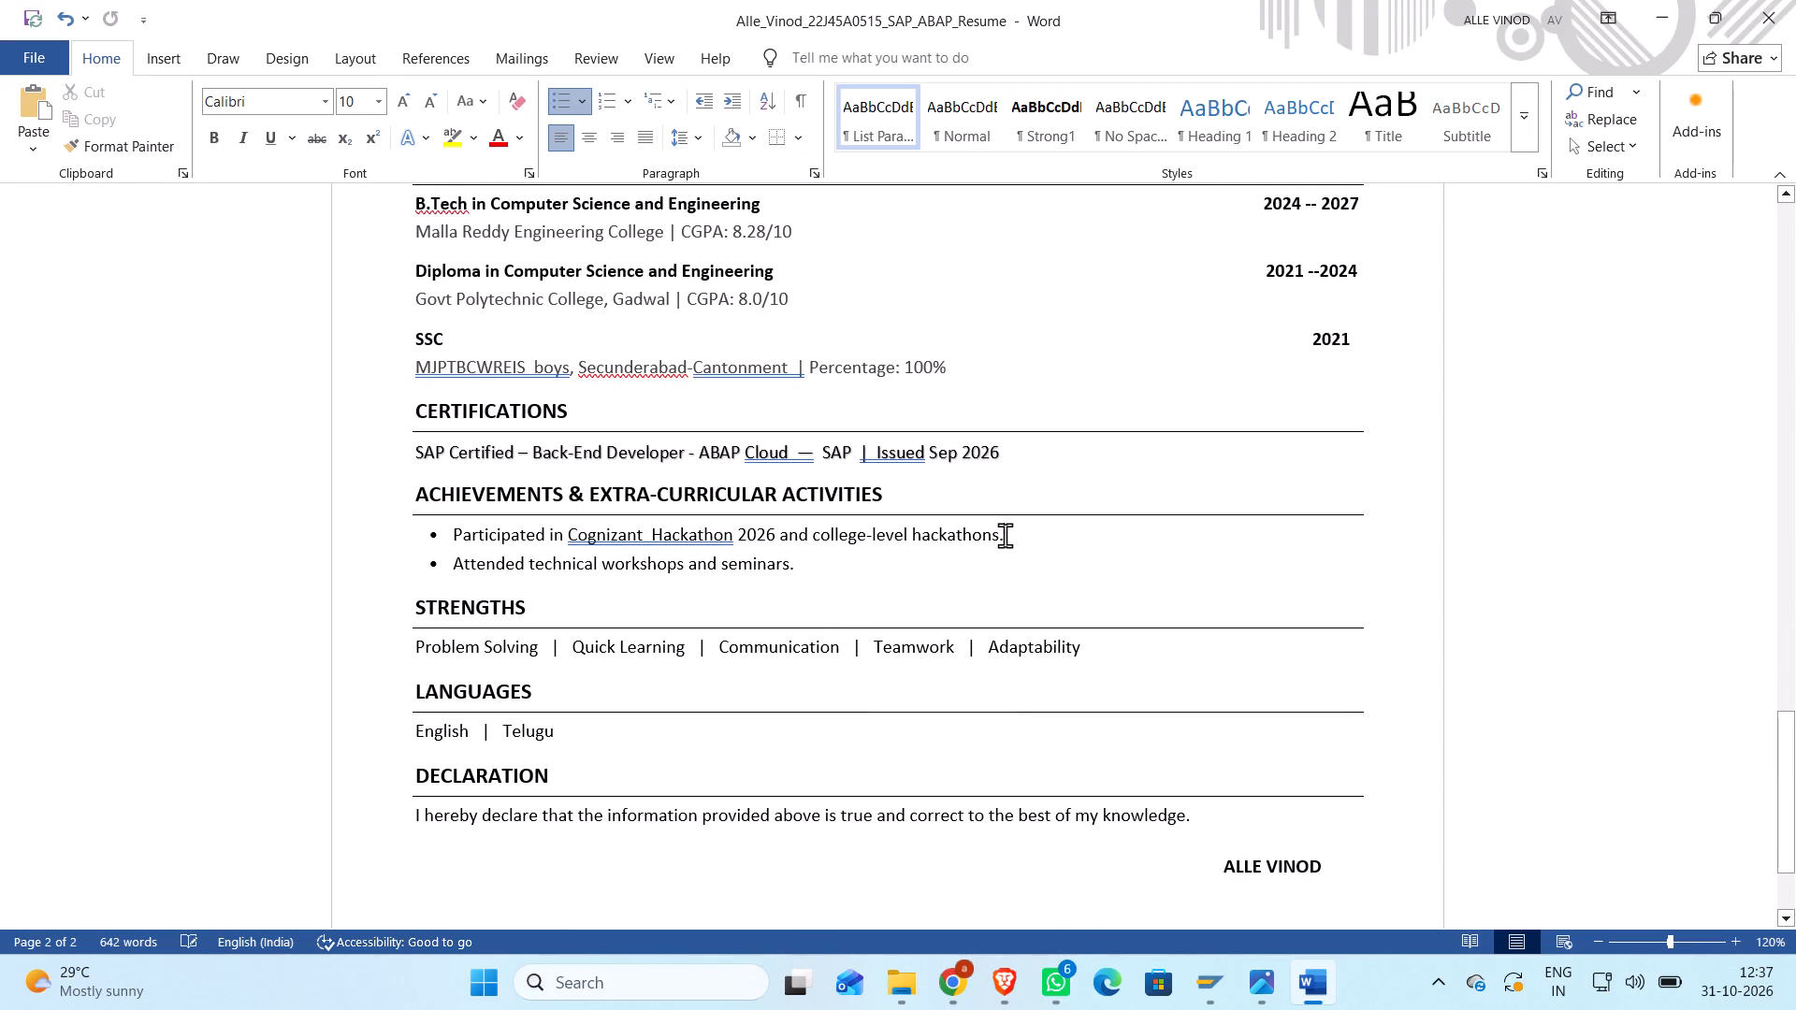
key(BackSpace)
key(BackSpace)
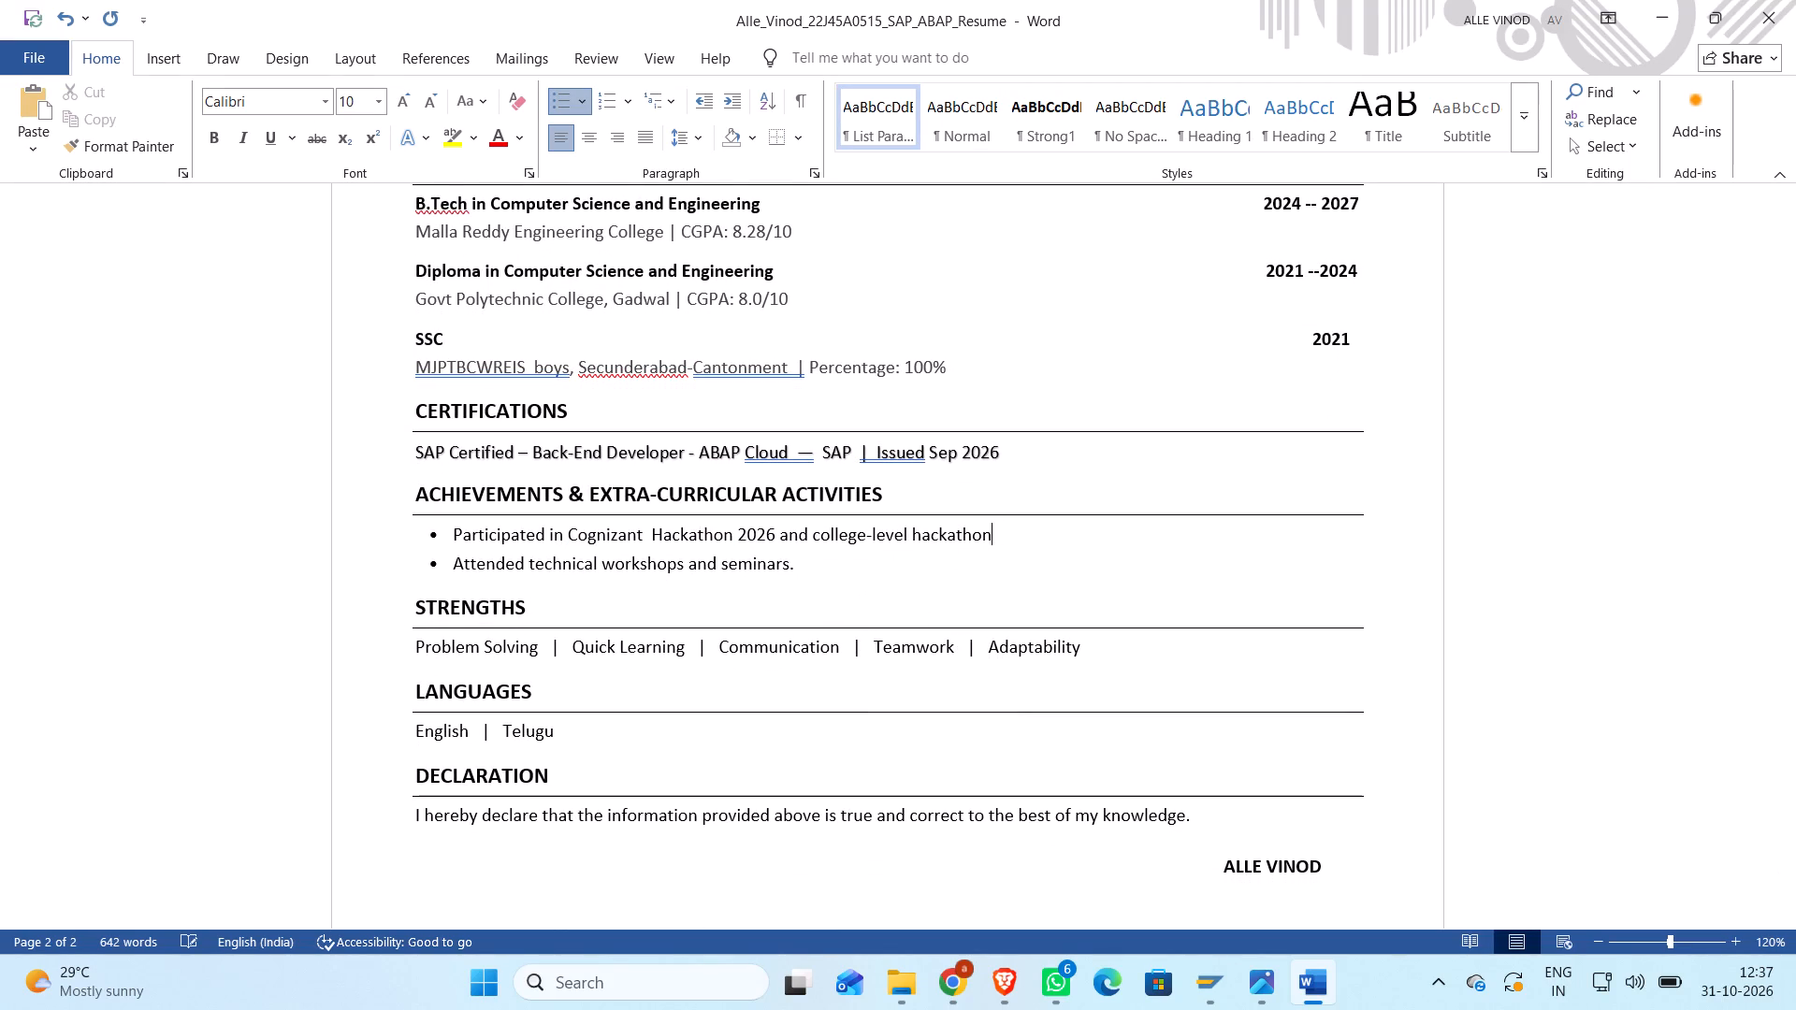
key(BackSpace)
key(BackSpace)
key(BackSpace)
key(BackSpace)
key(BackSpace)
key(BackSpace)
key(BackSpace)
key(BackSpace)
key(BackSpace)
key(BackSpace)
key(BackSpace)
key(BackSpace)
key(BackSpace)
key(BackSpace)
key(BackSpace)
key(BackSpace)
key(BackSpace)
key(BackSpace)
key(BackSpace)
key(BackSpace)
key(BackSpace)
key(BackSpace)
key(BackSpace)
key(BackSpace)
key(BackSpace)
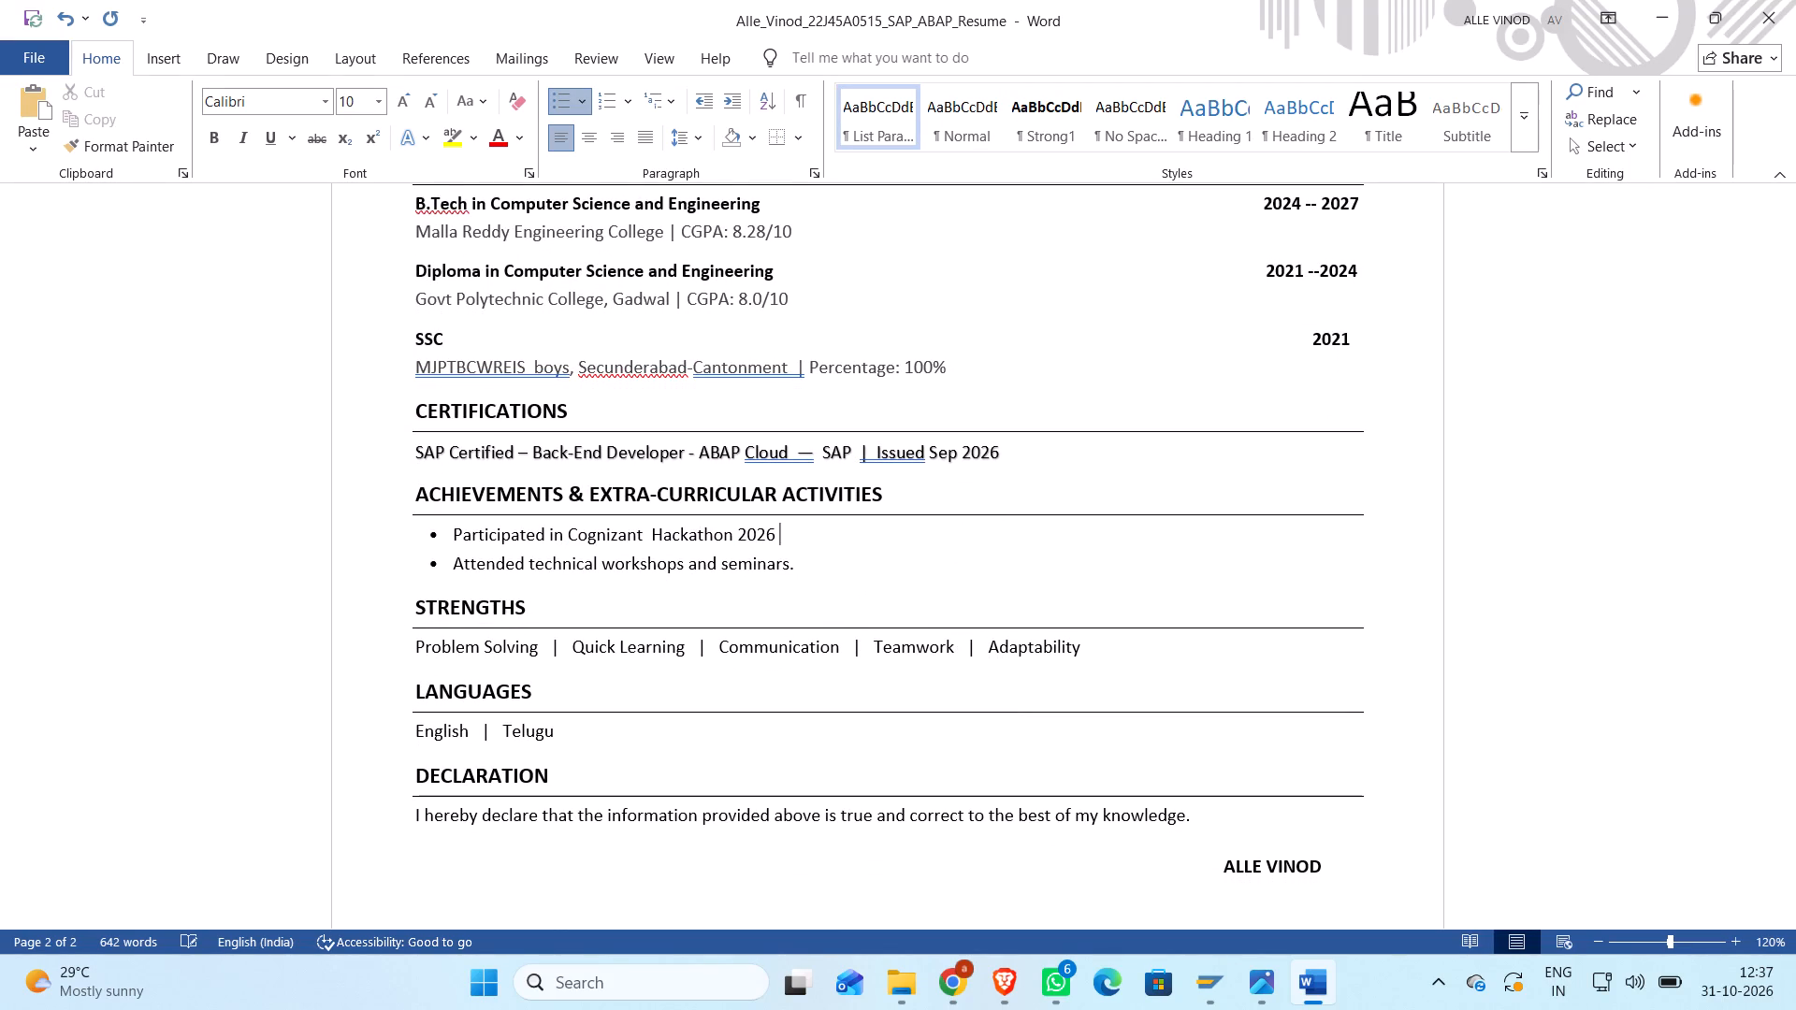
key(BackSpace)
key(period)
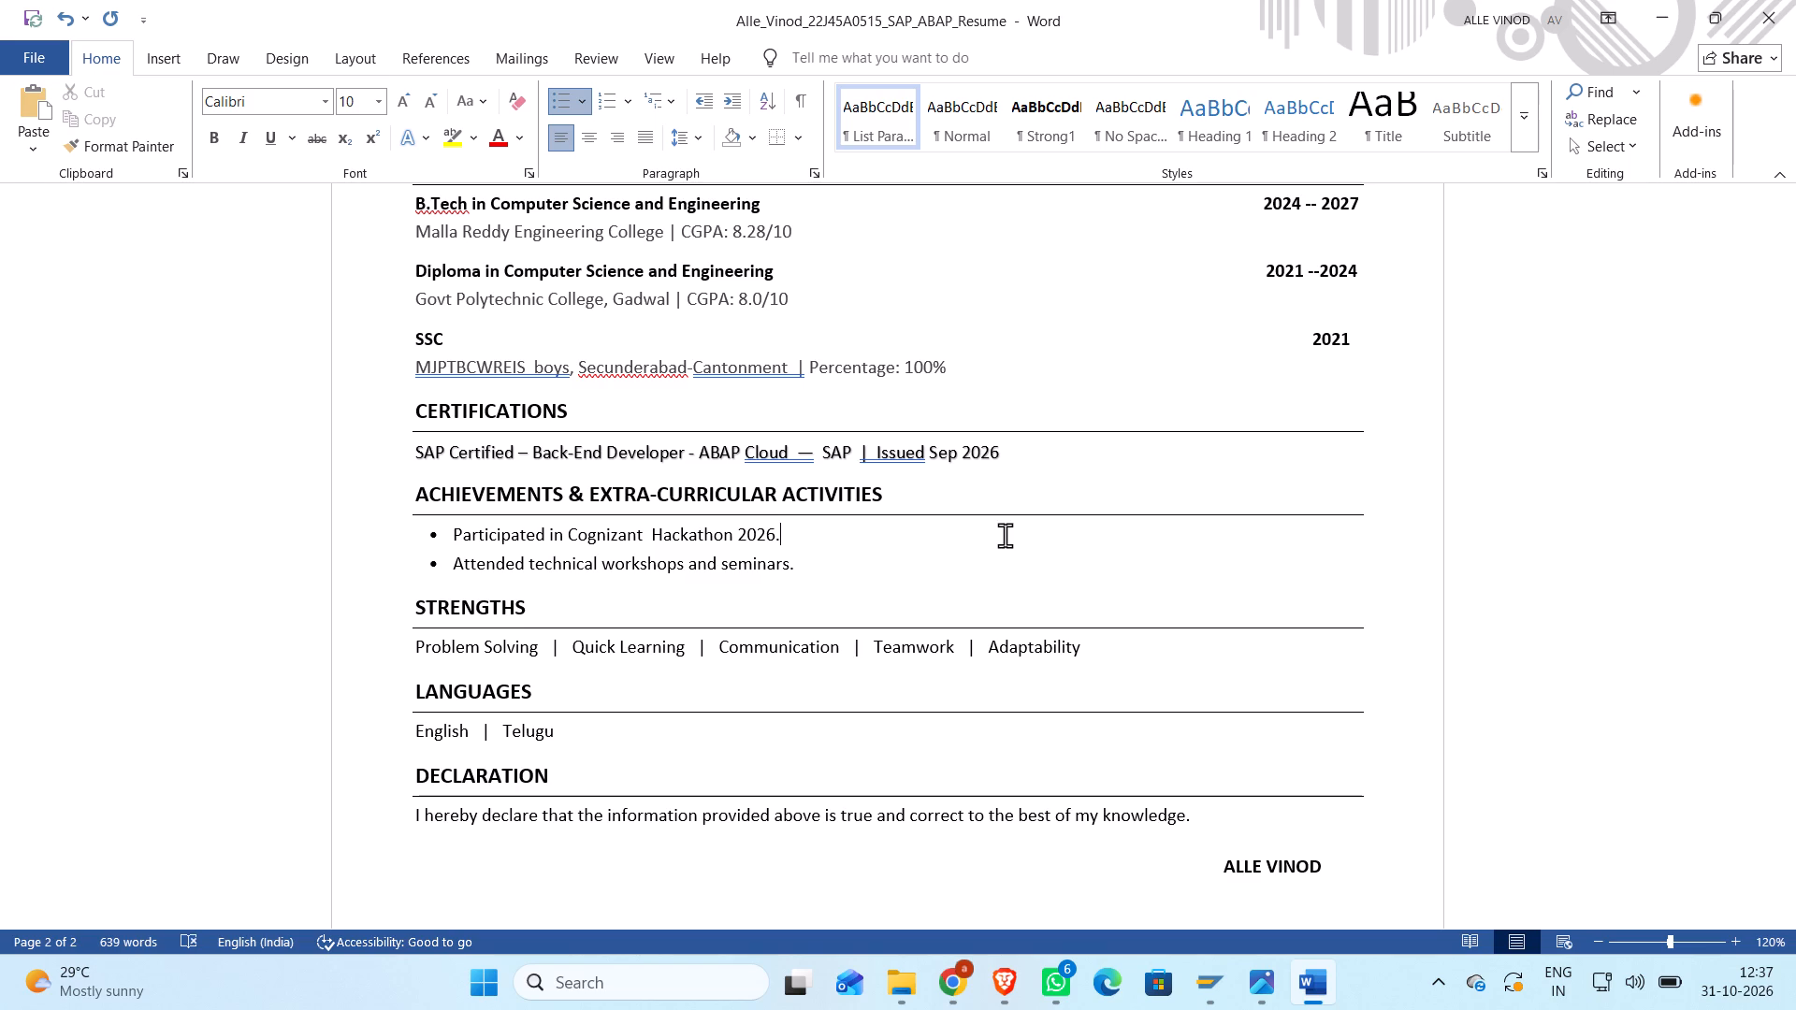
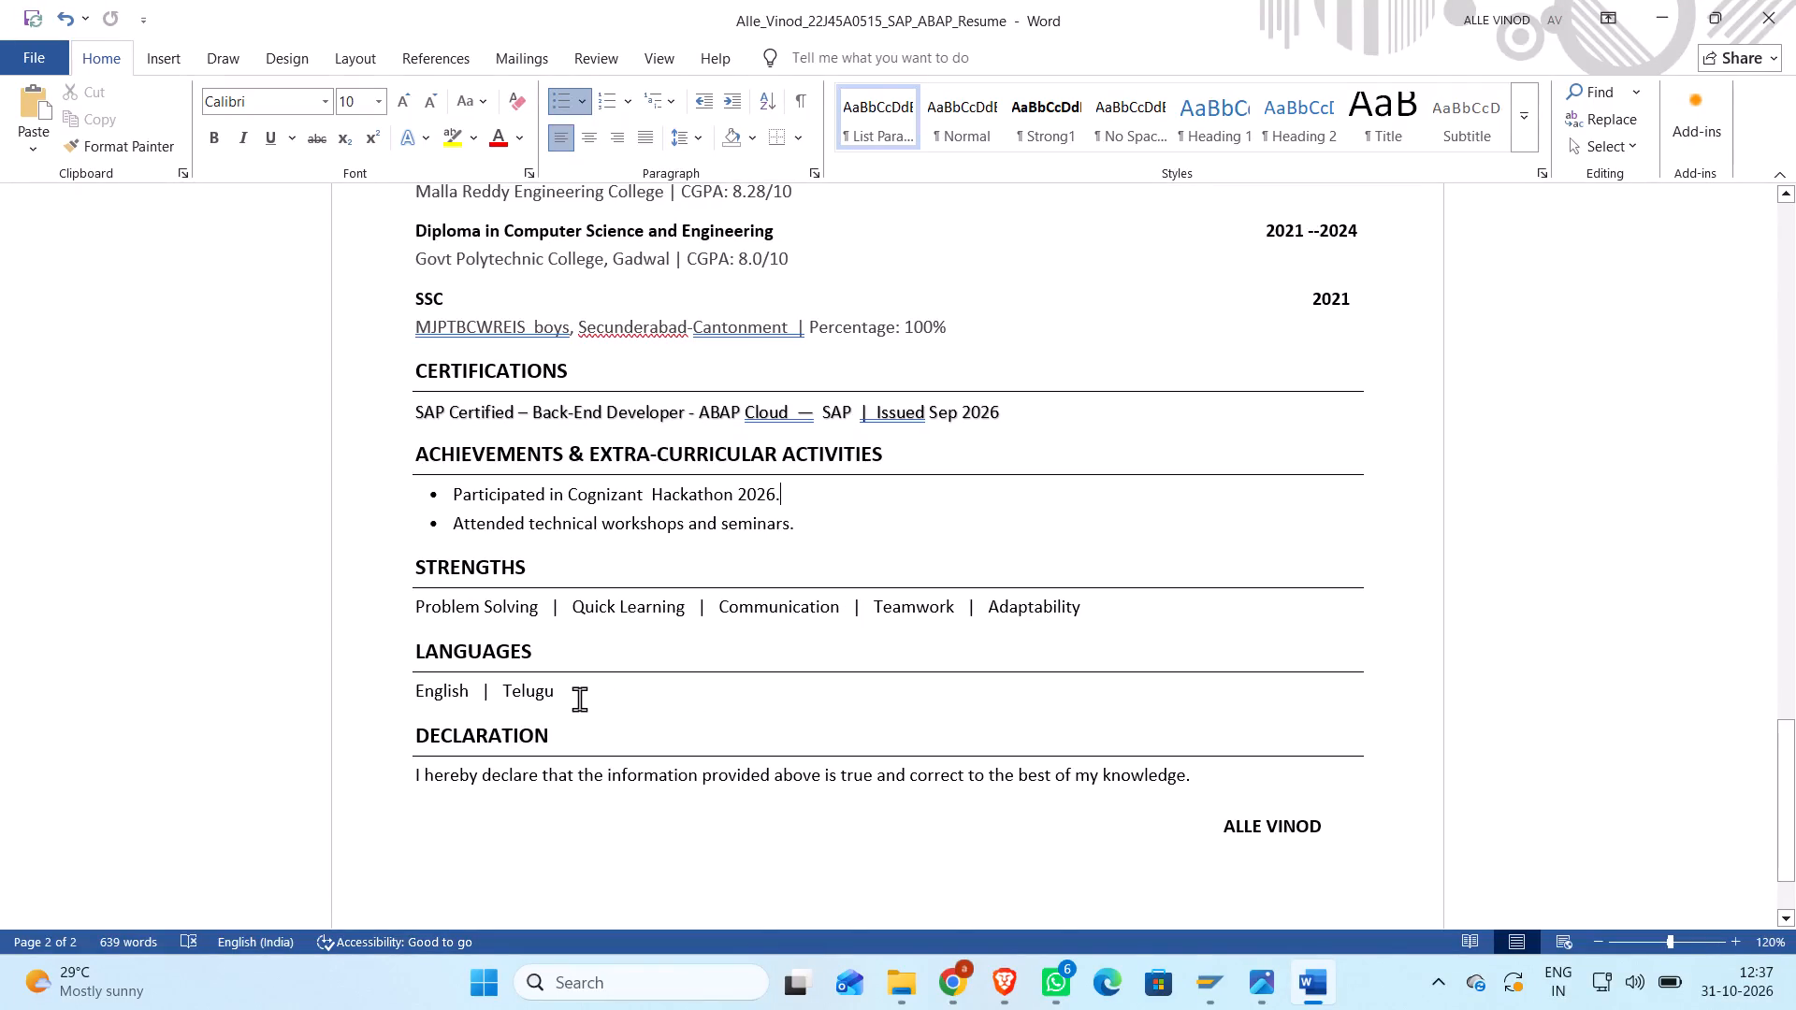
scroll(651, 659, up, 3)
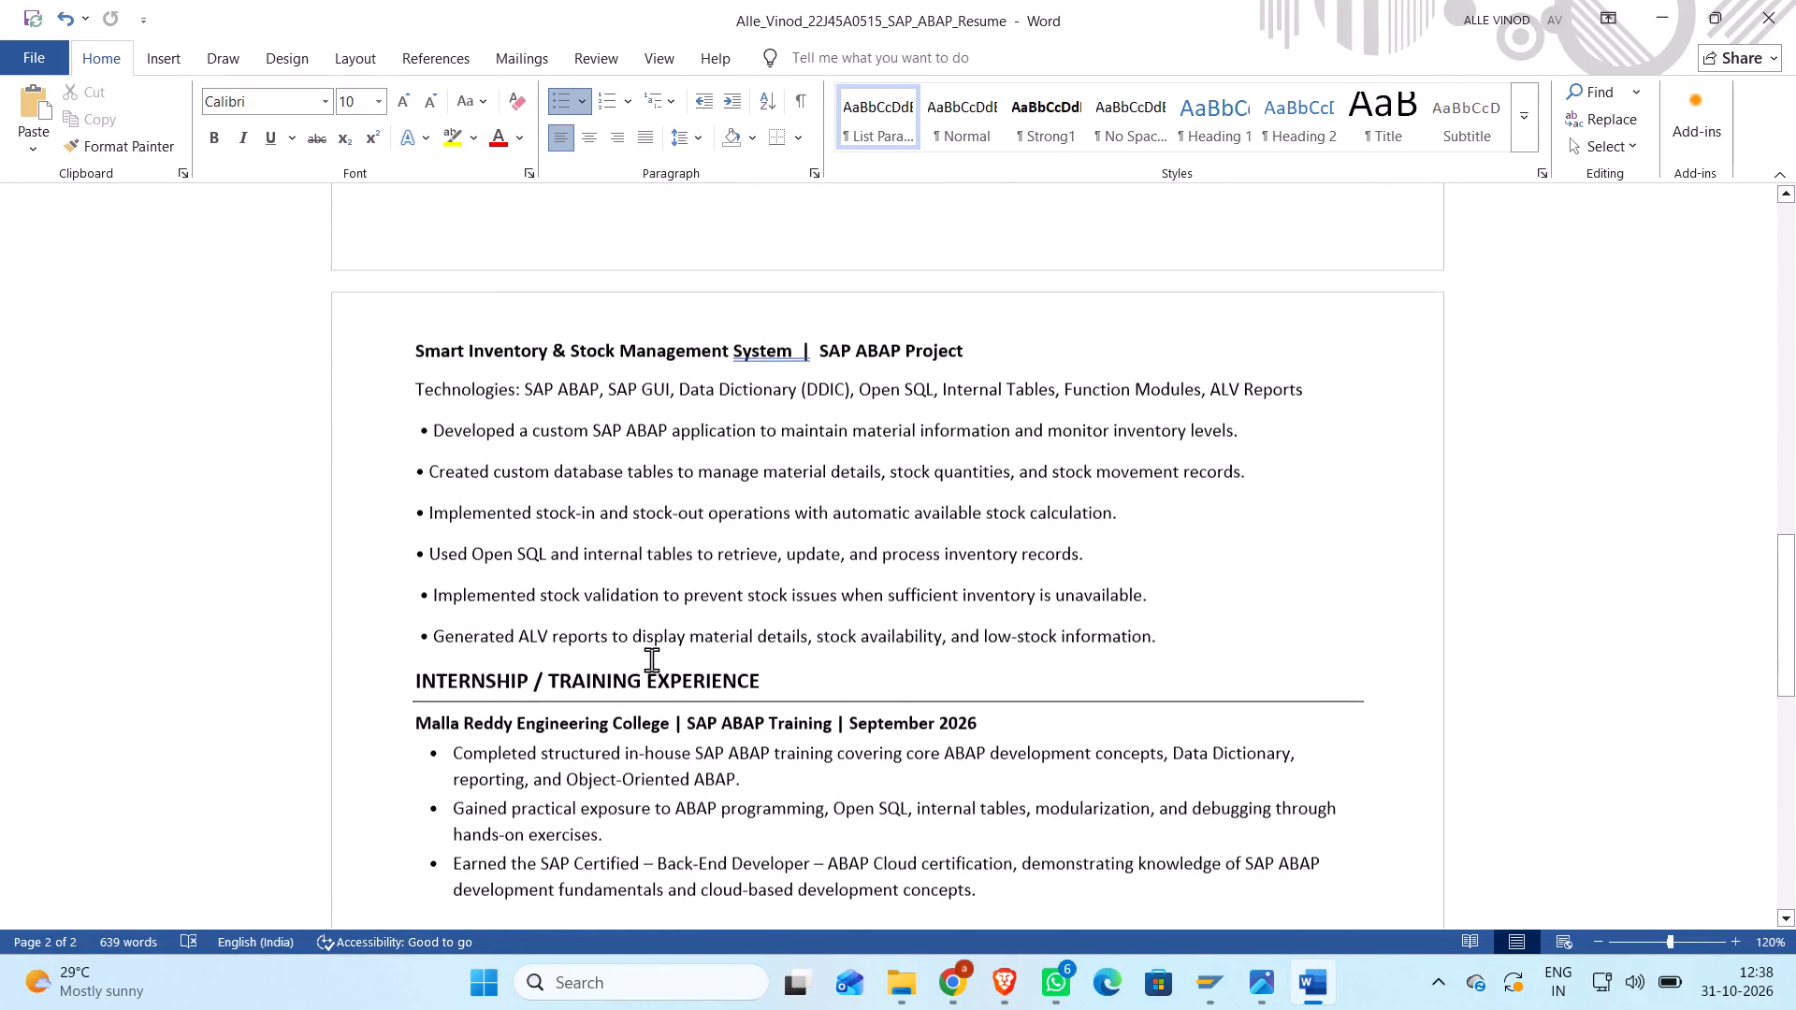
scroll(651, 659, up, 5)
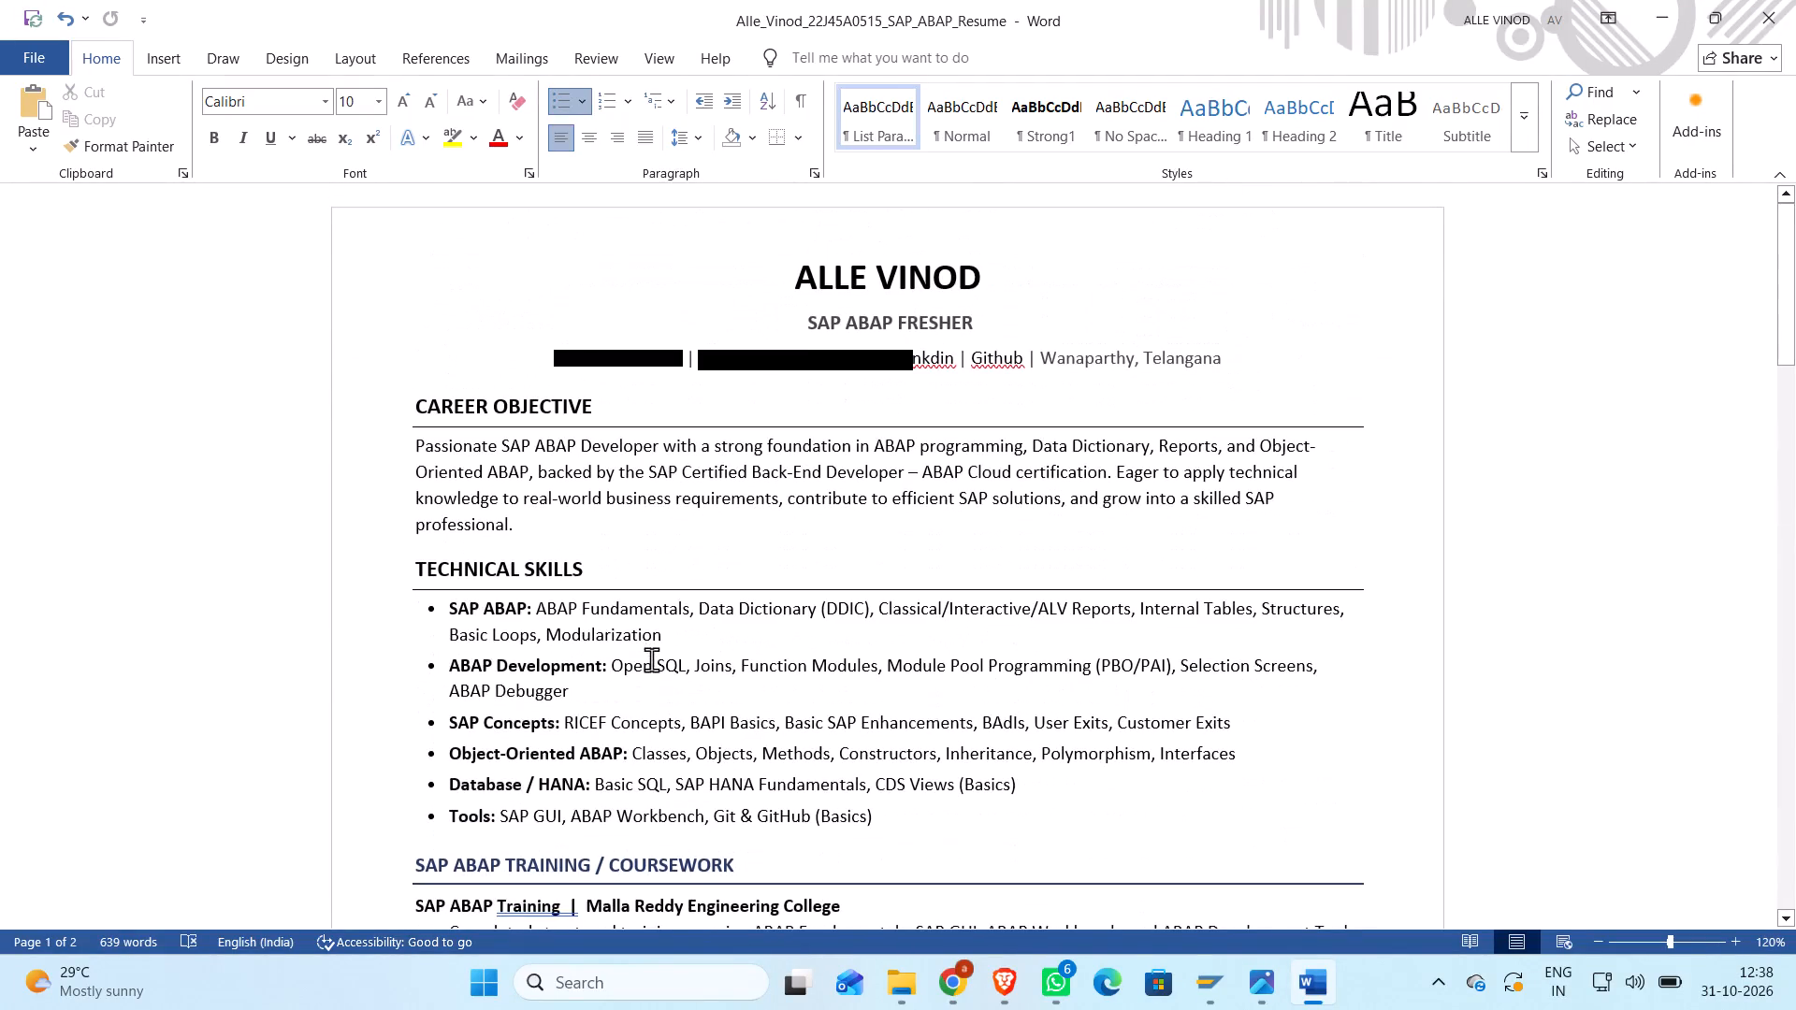
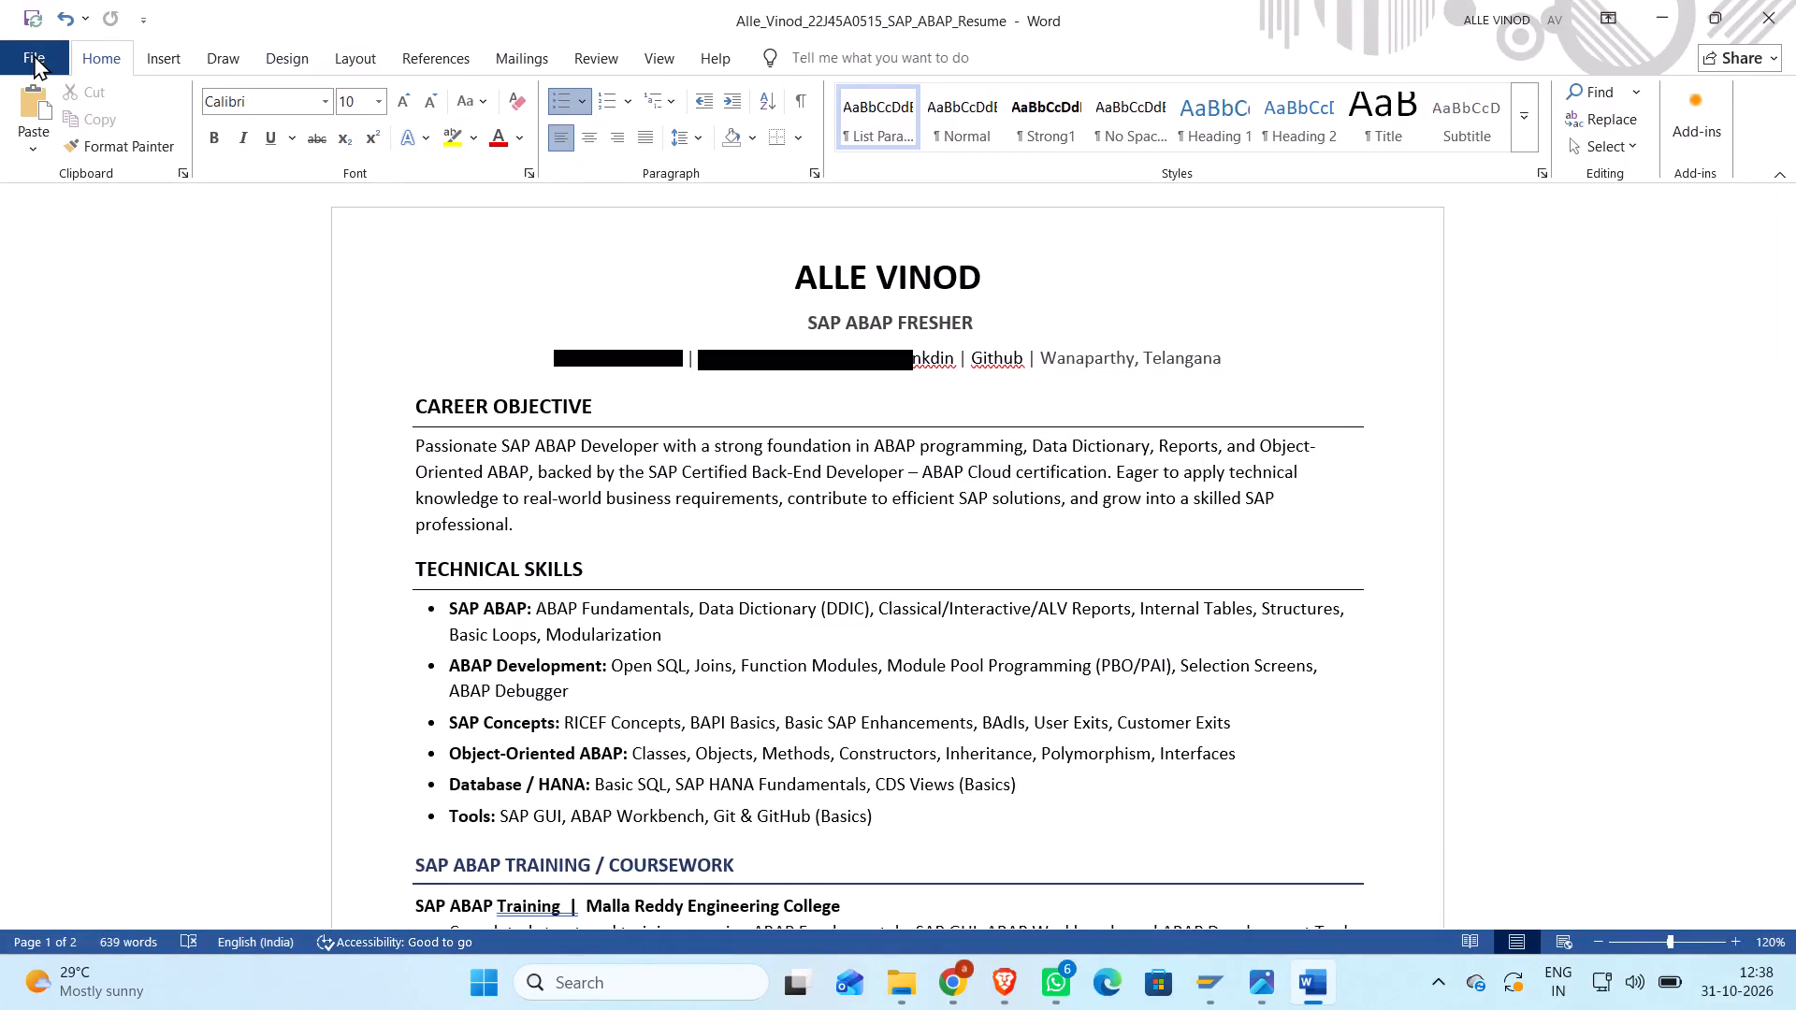
Save the changes to the current resume document.
click(36, 21)
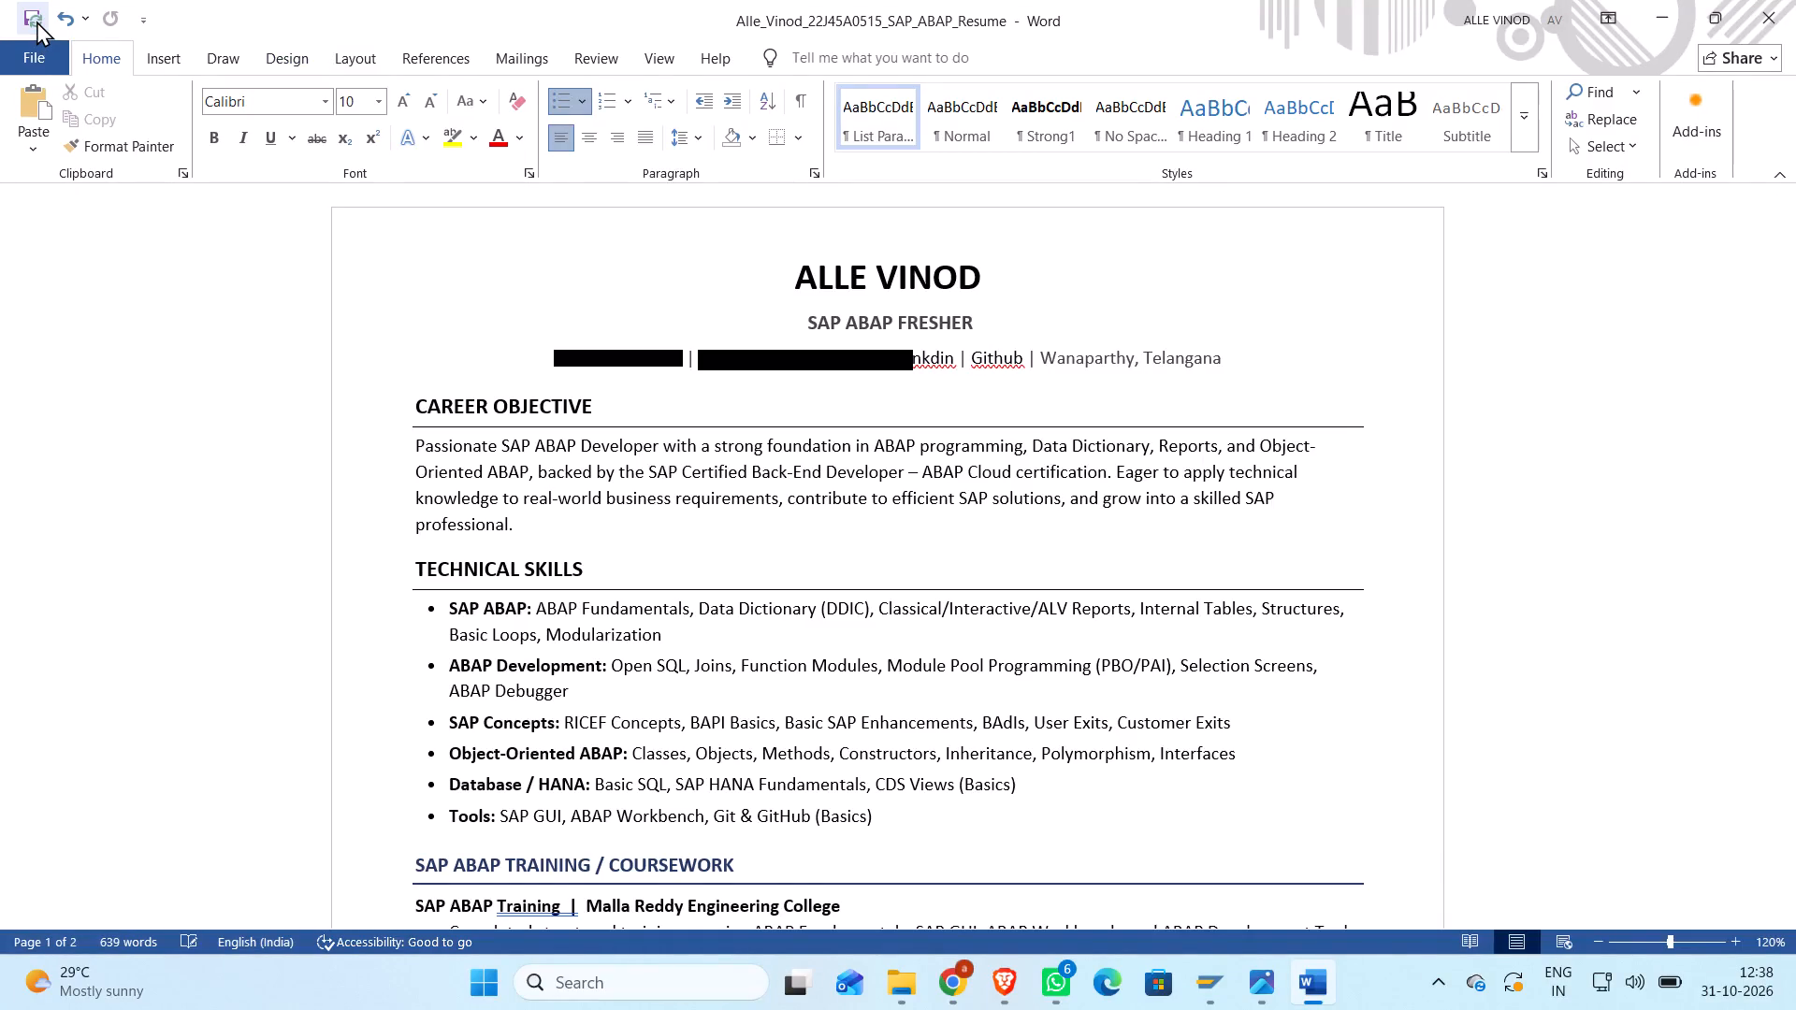
click(38, 51)
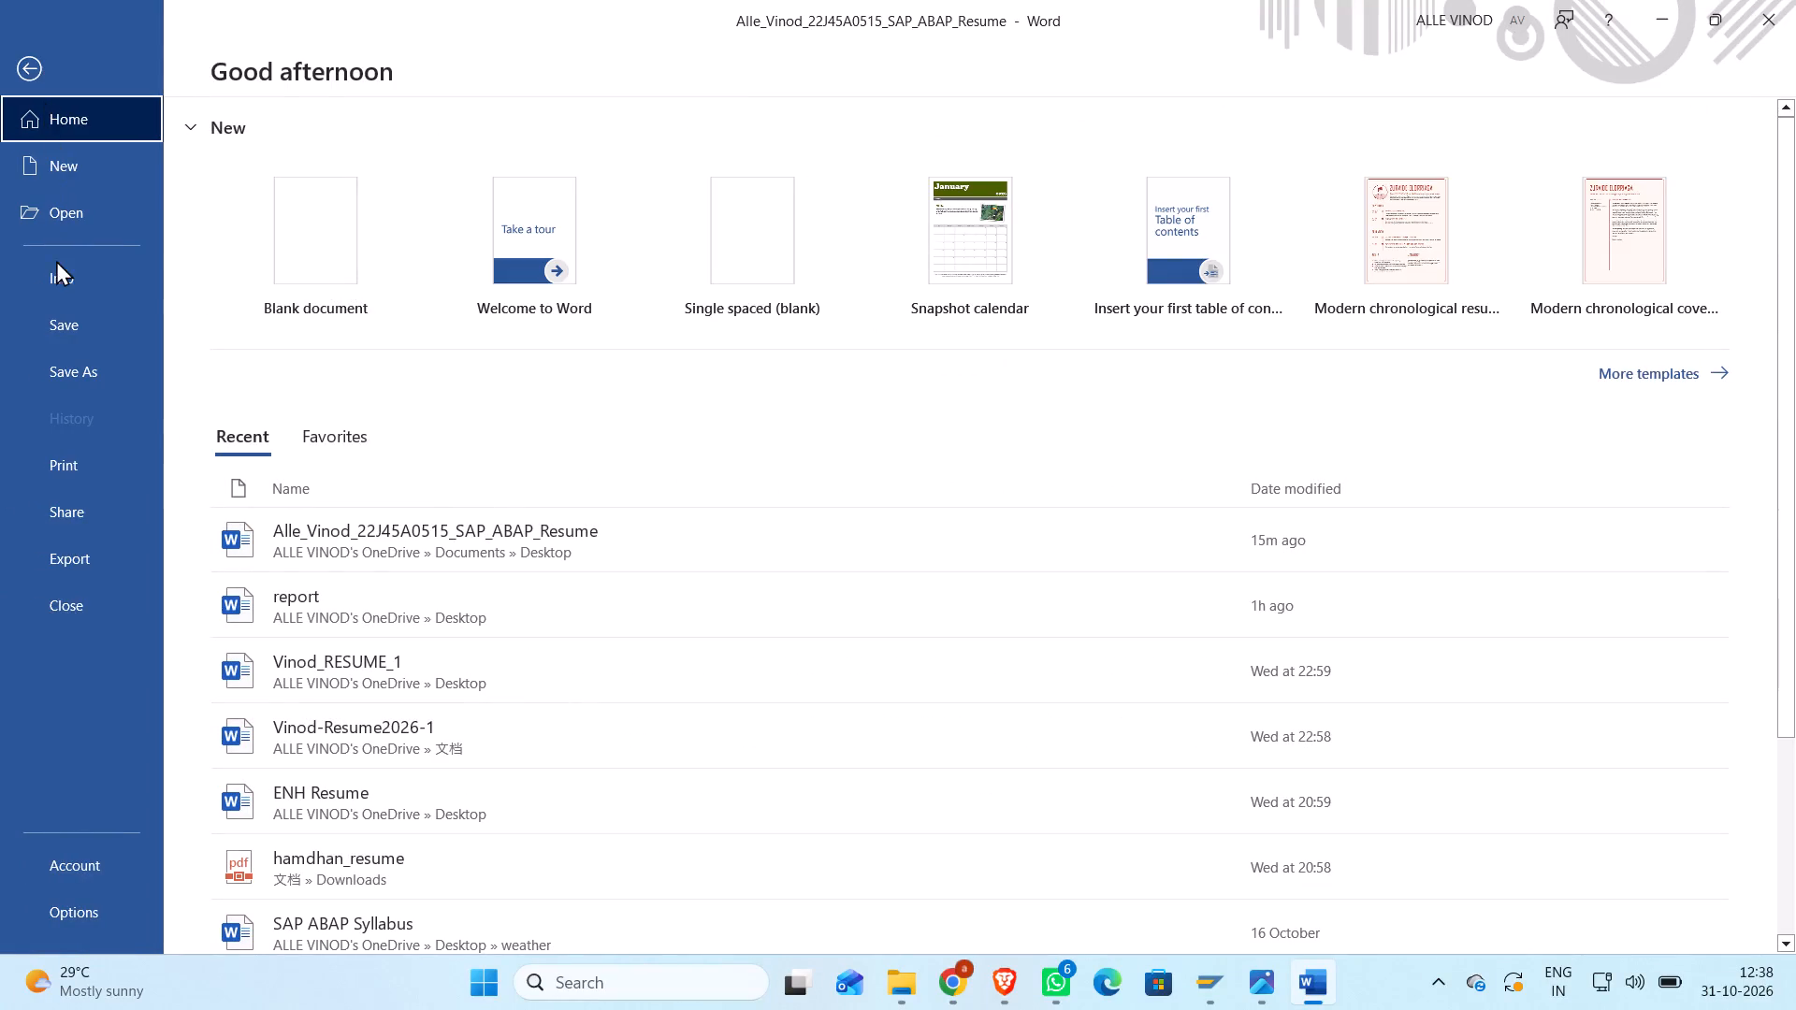
click(58, 323)
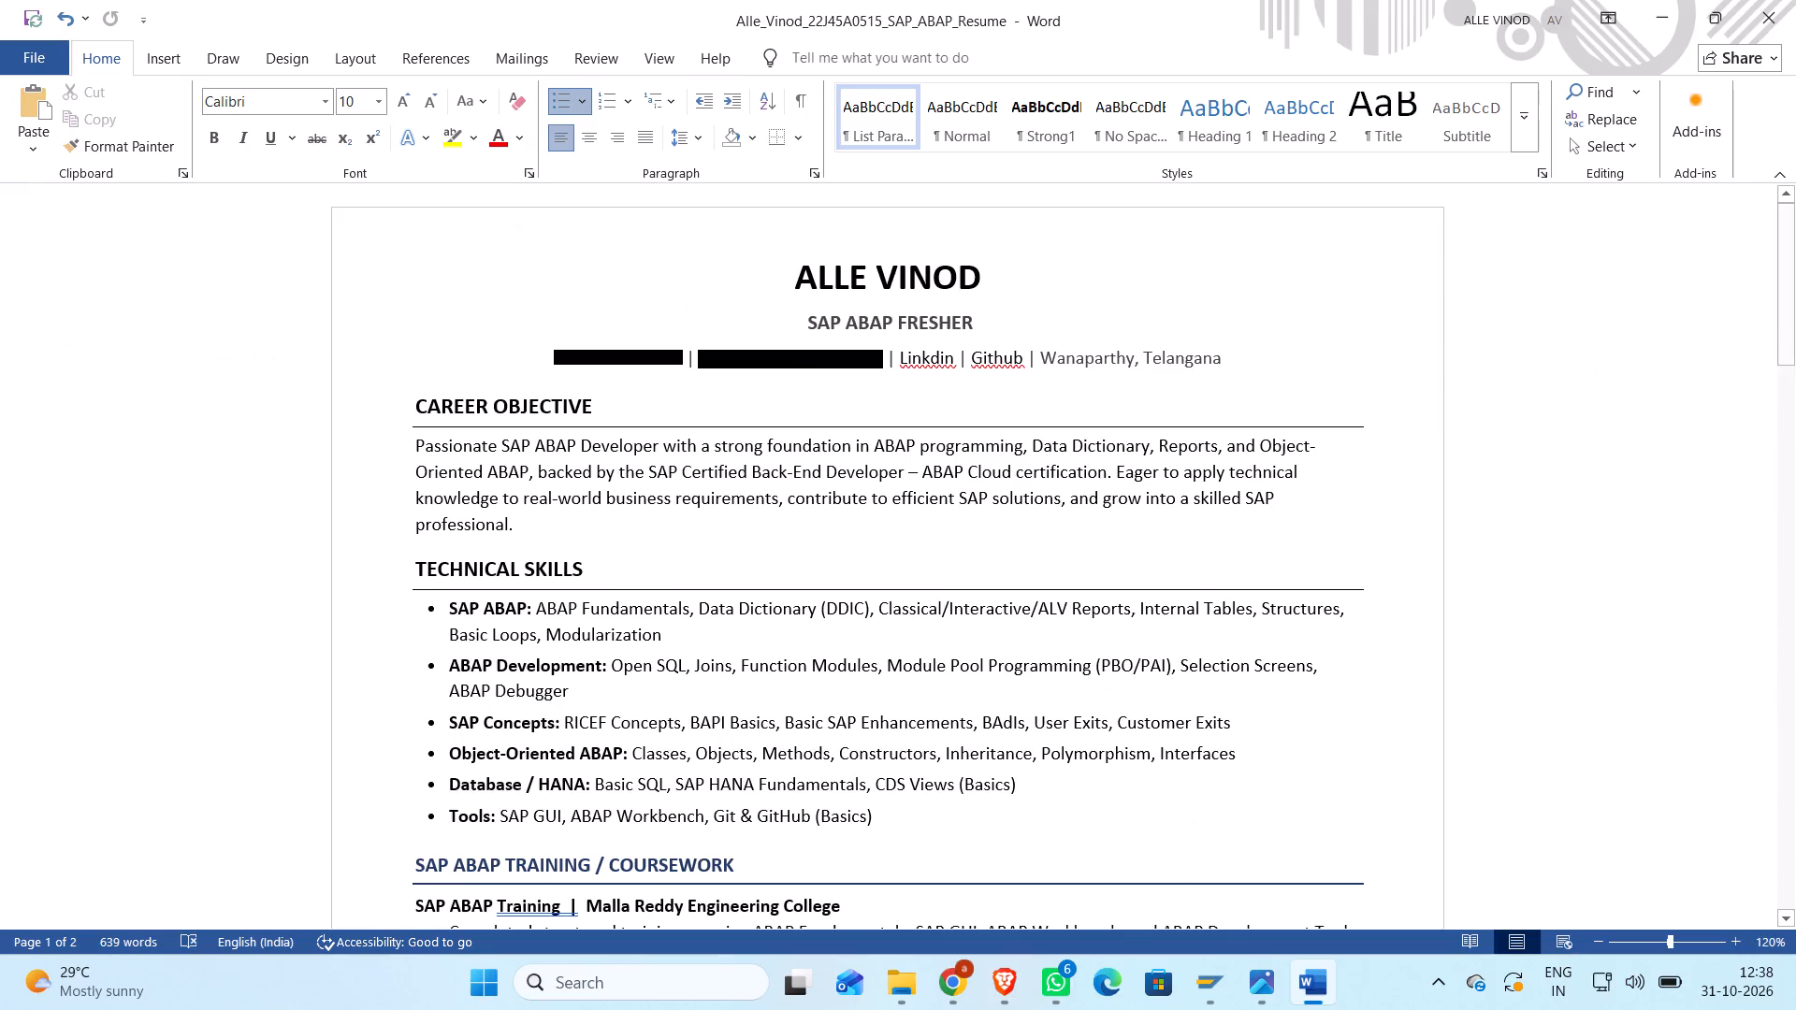
Save a copy of the resume as a PDF in the Desktop folder, adding 1 to the end of the existing file name.
click(40, 54)
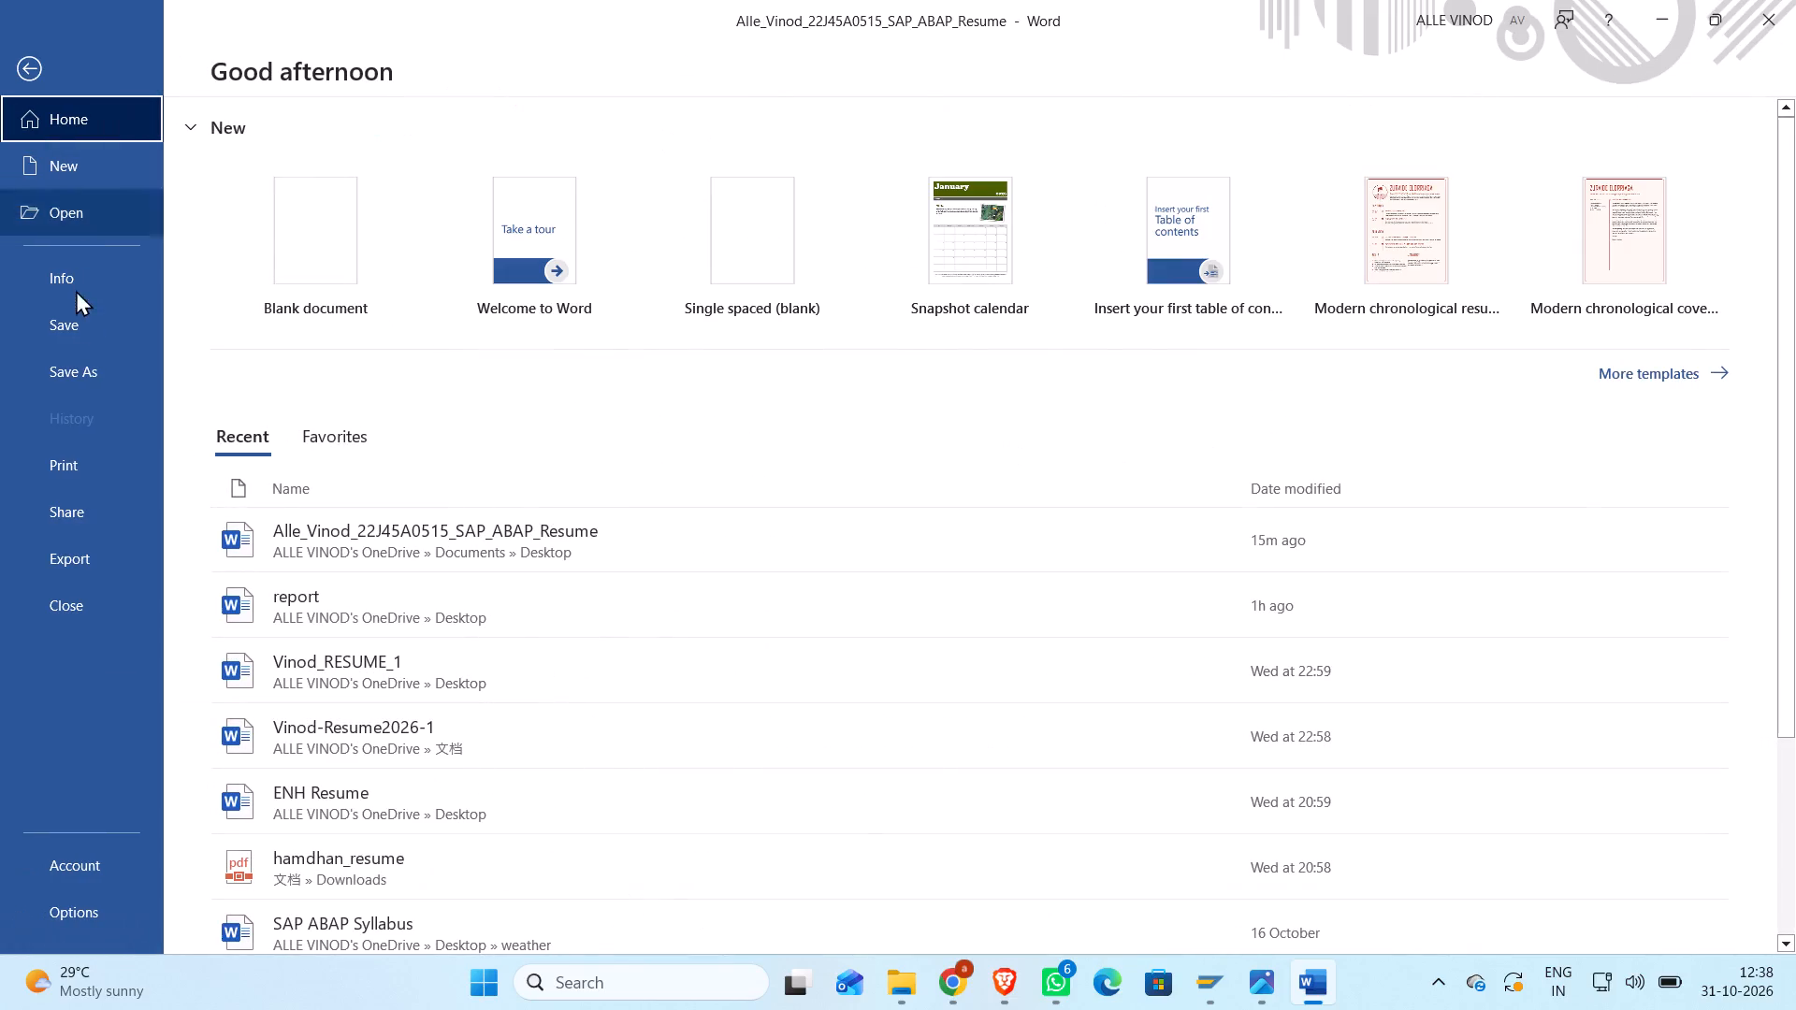
click(77, 360)
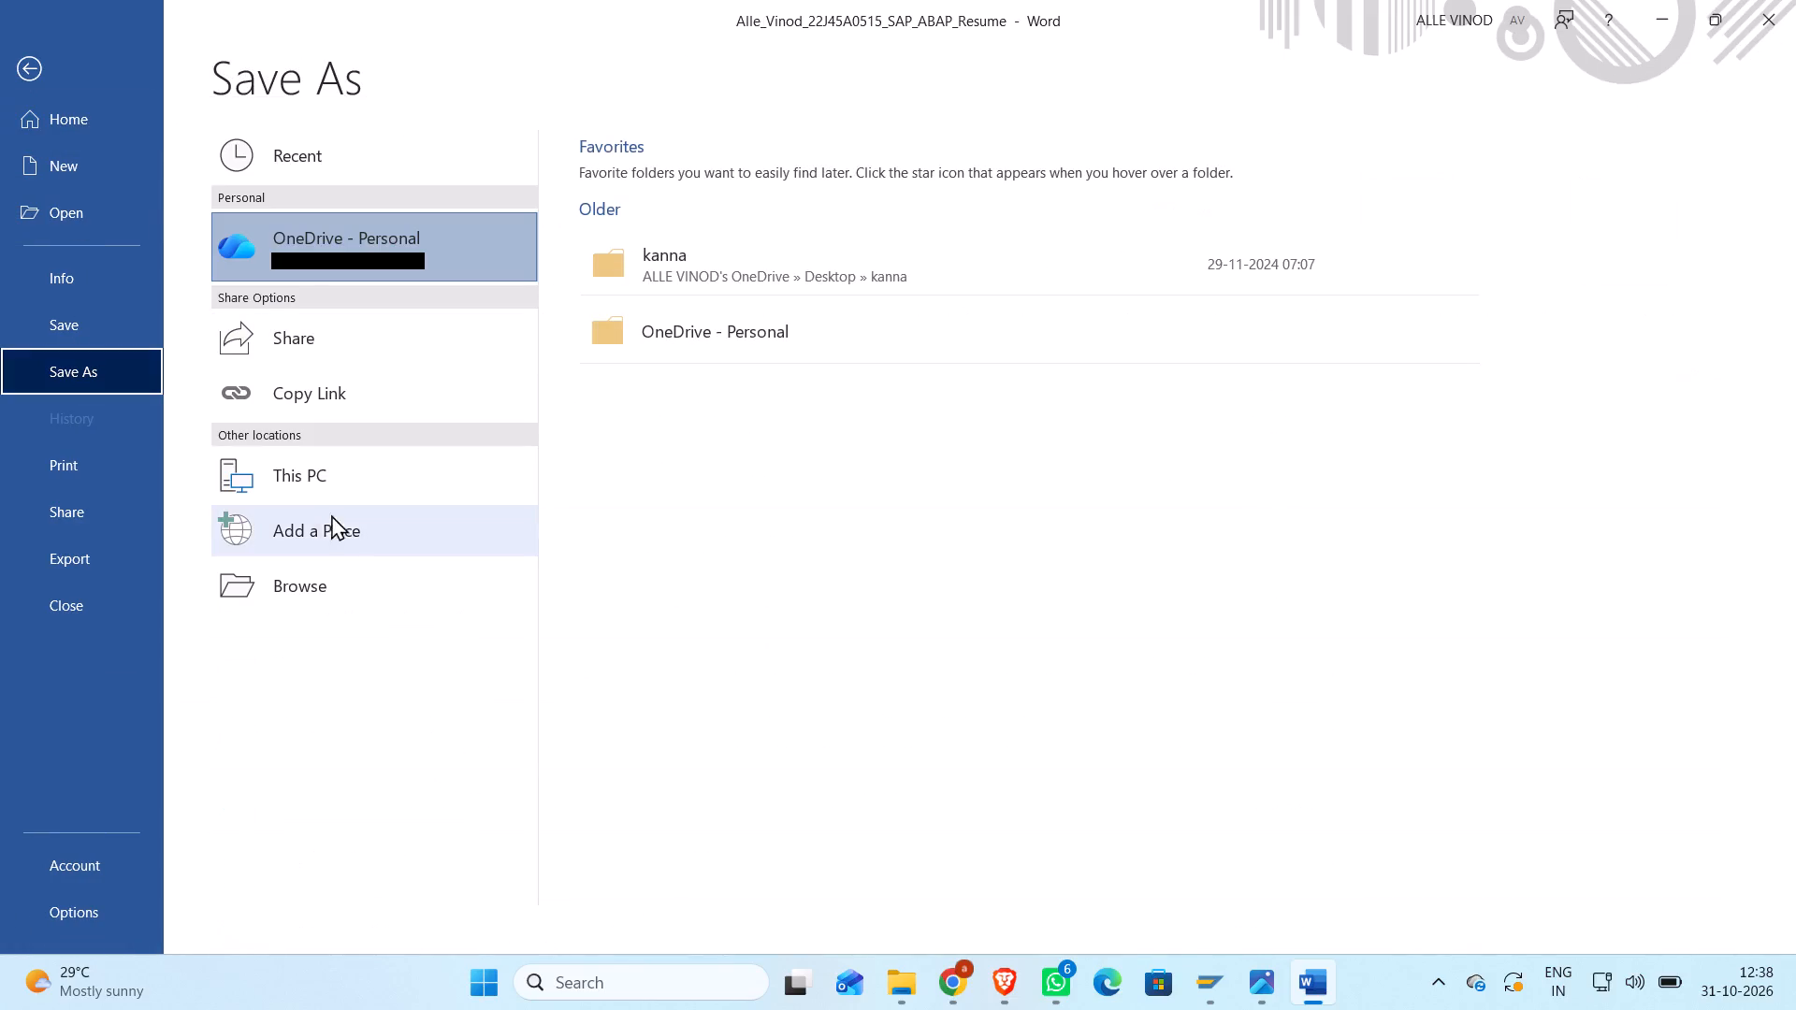
click(351, 489)
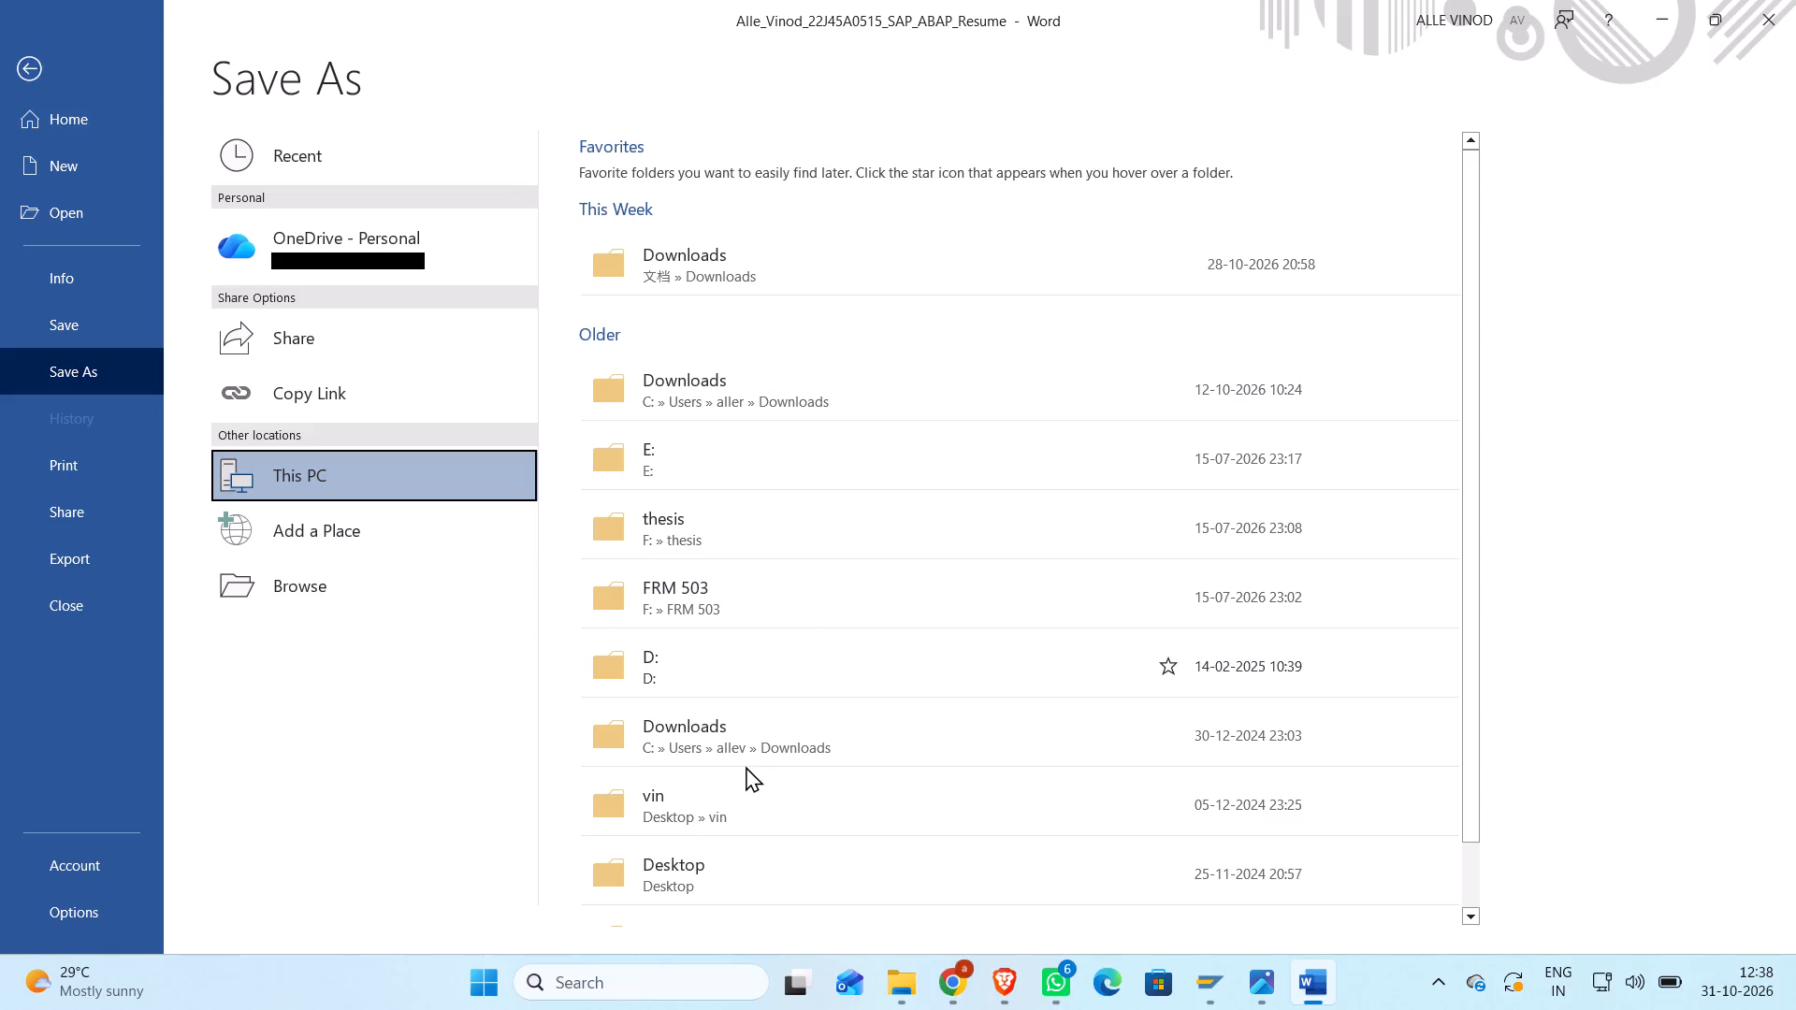
click(739, 875)
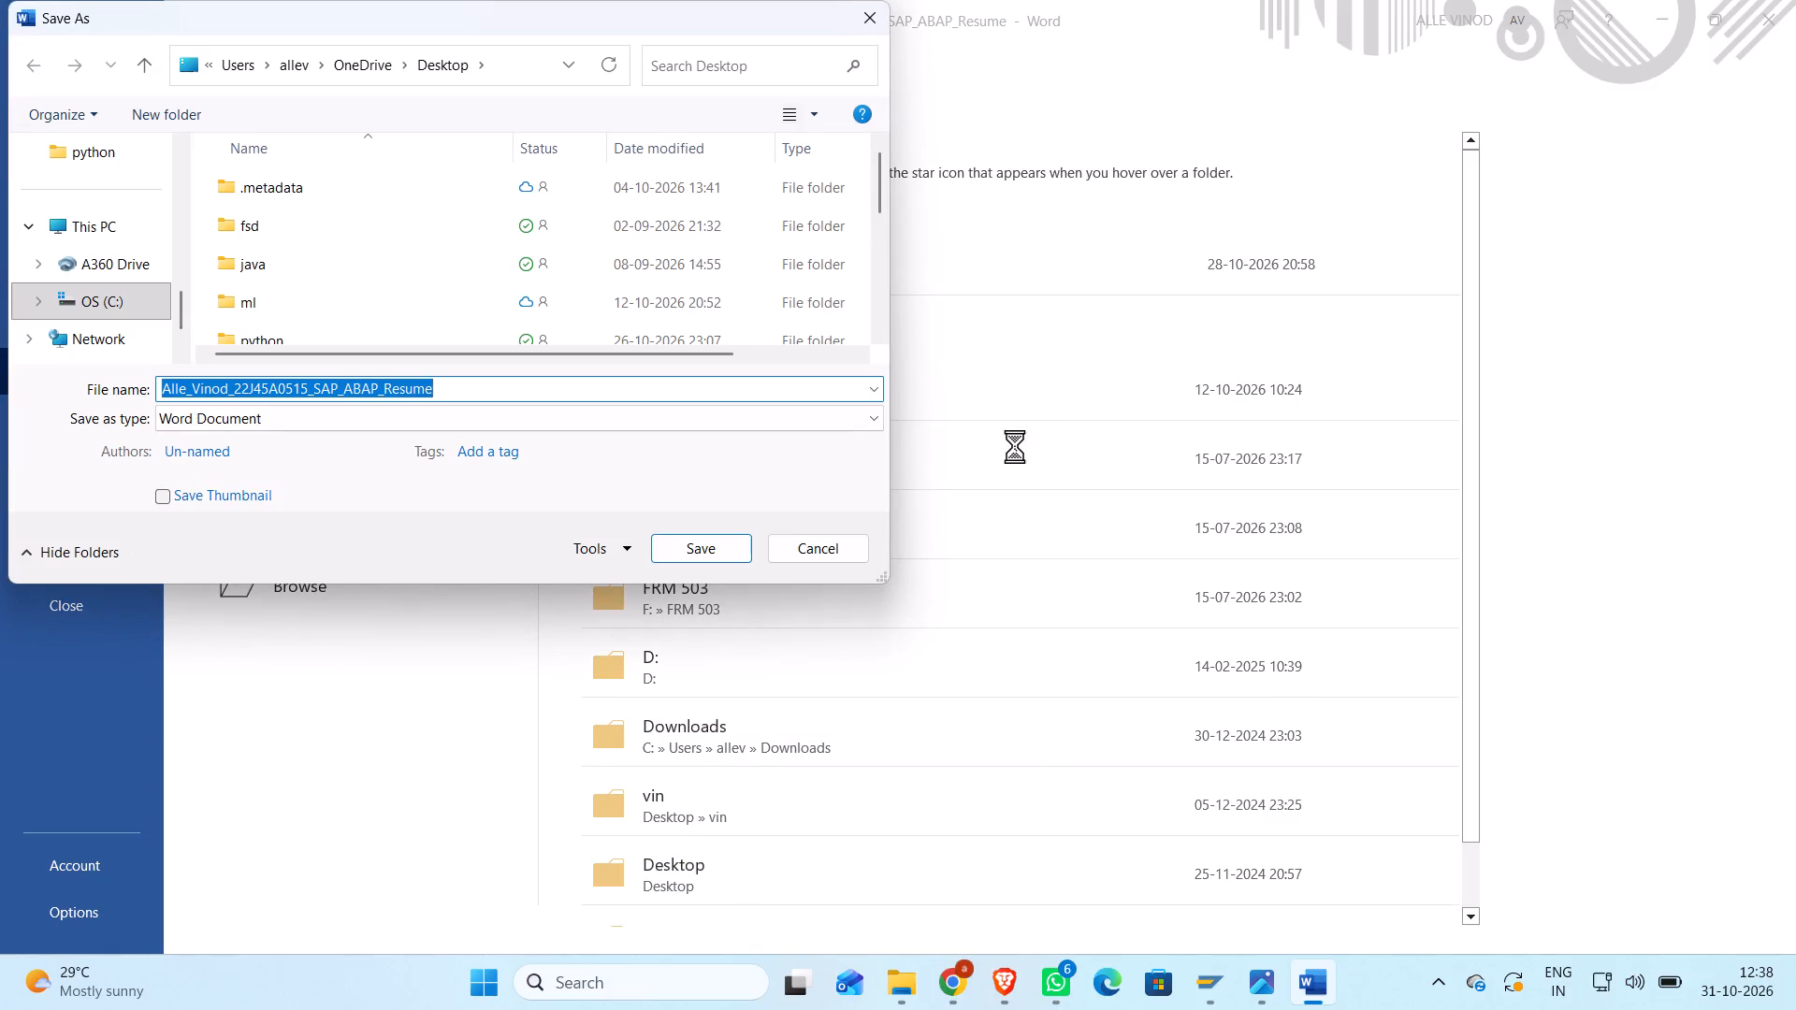
click(861, 419)
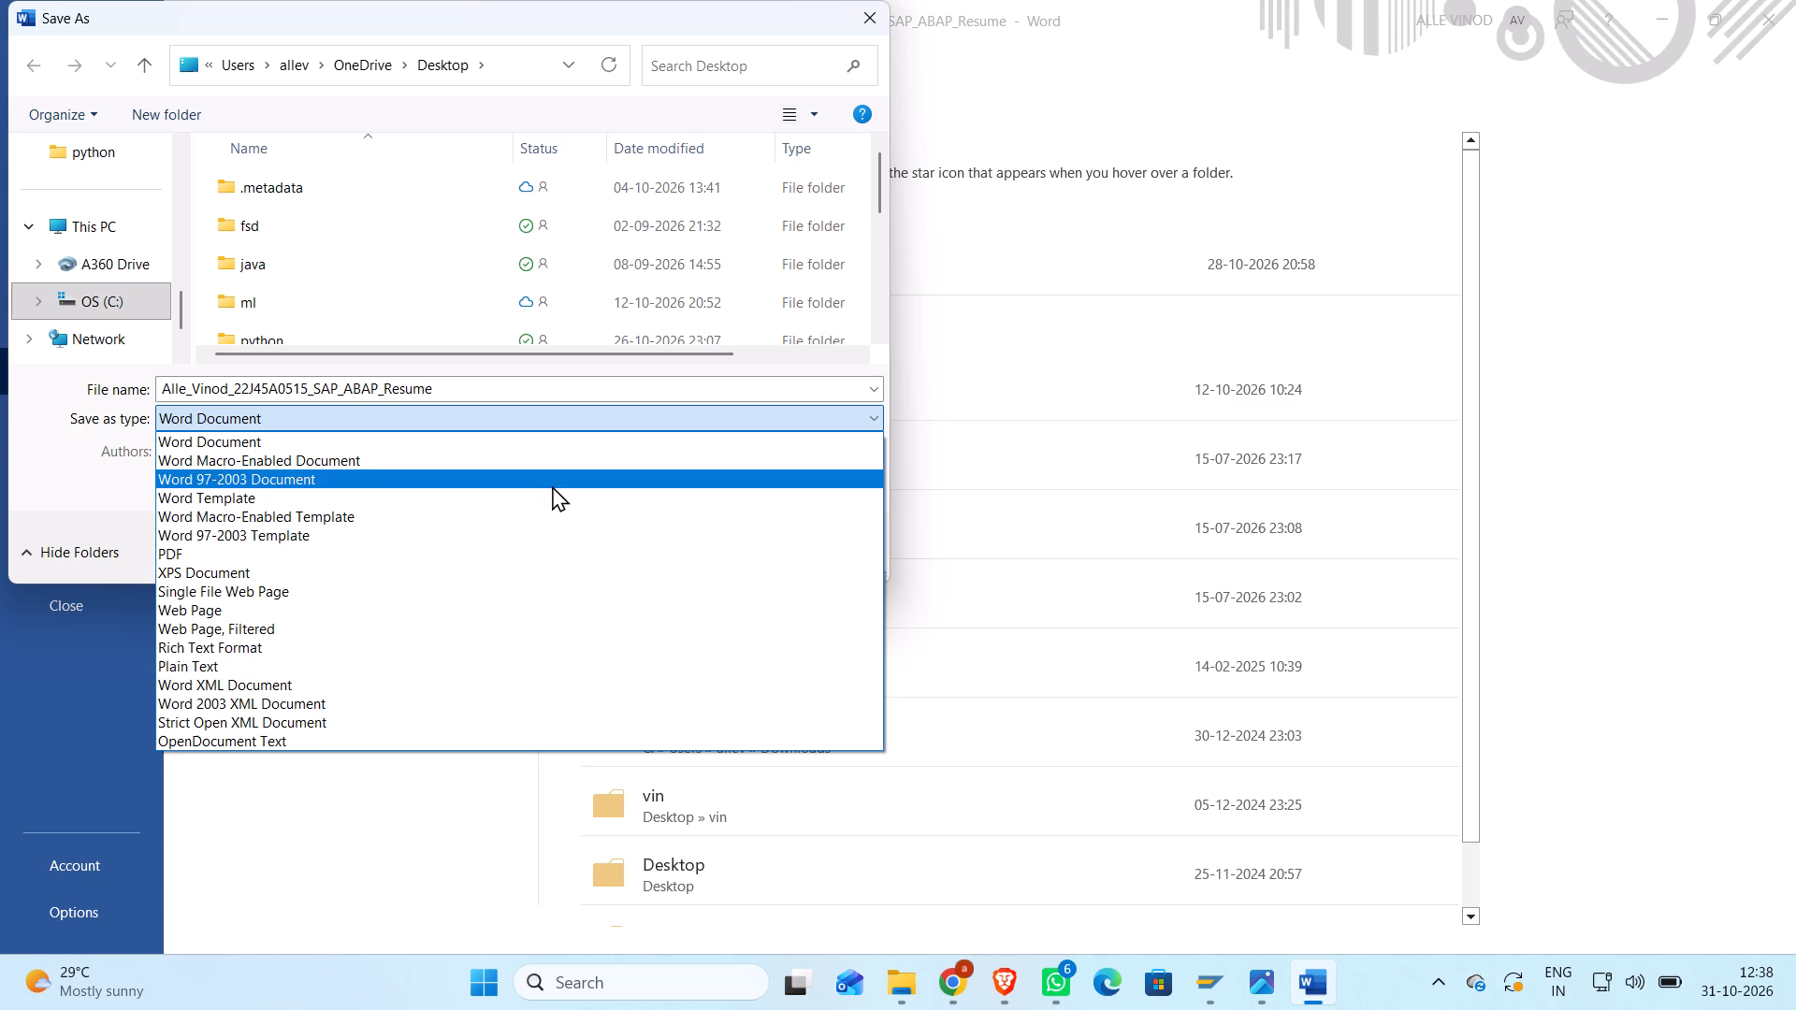
click(502, 550)
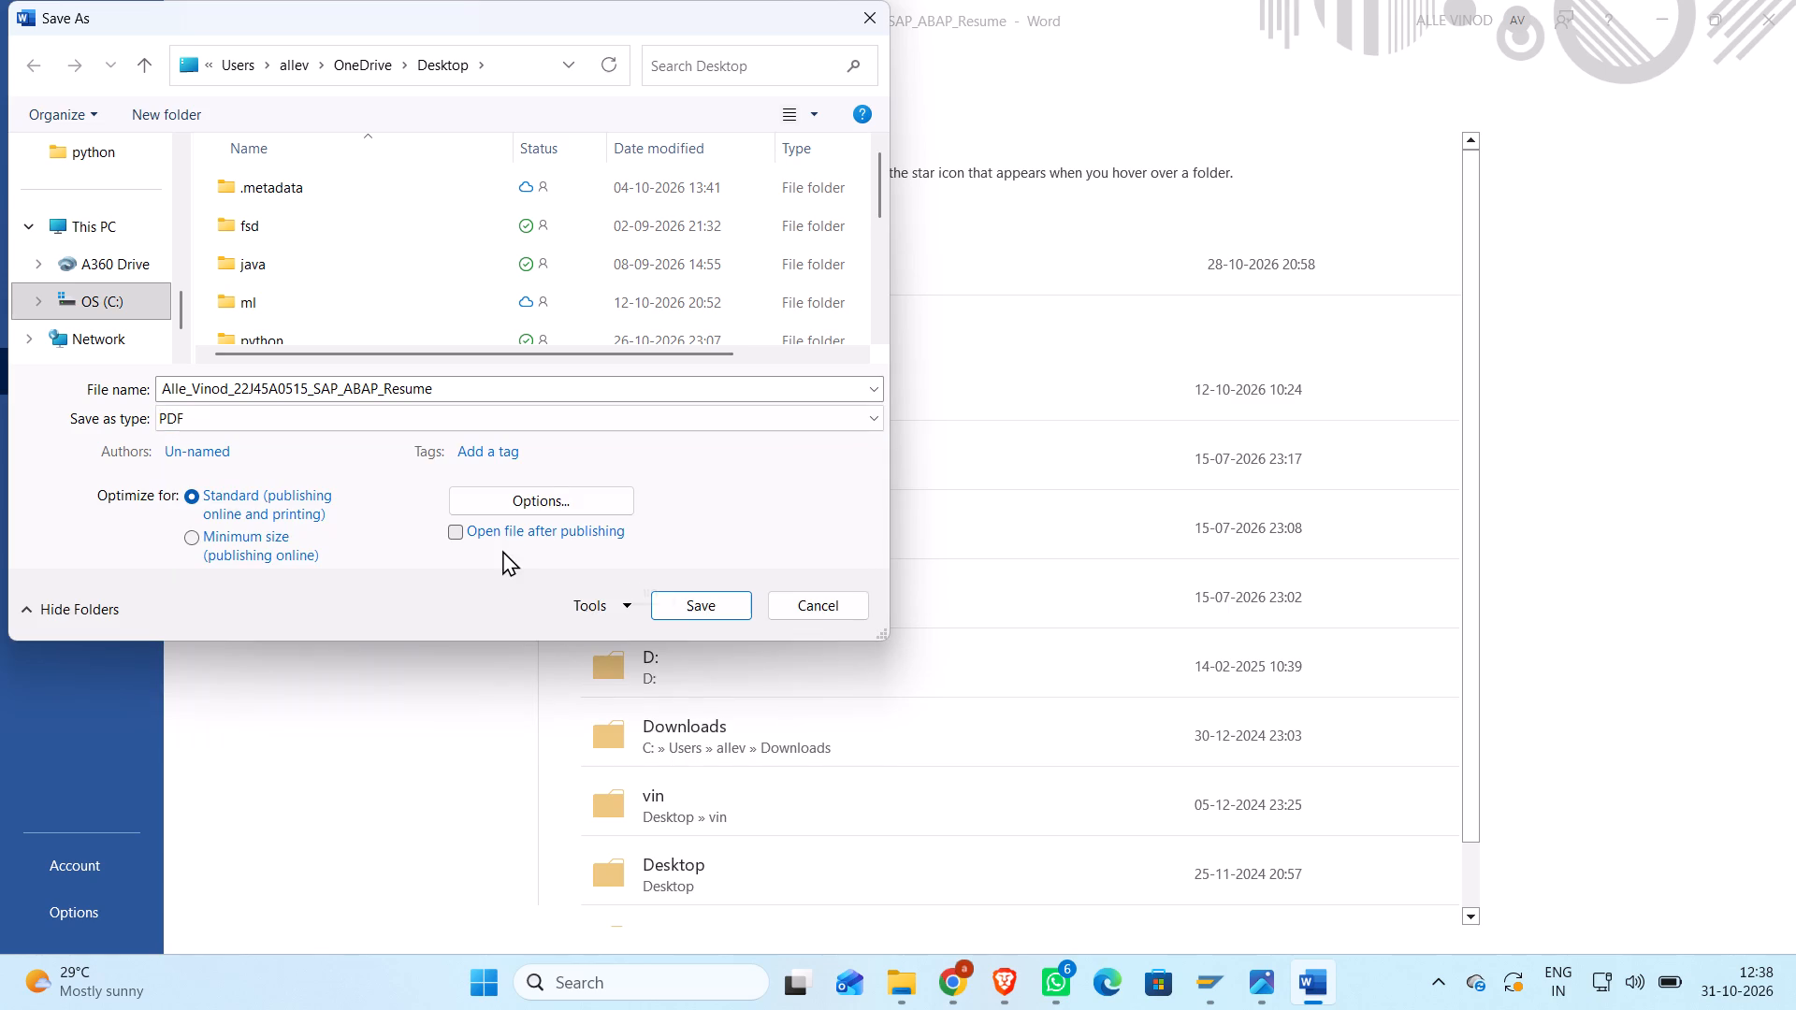
click(491, 386)
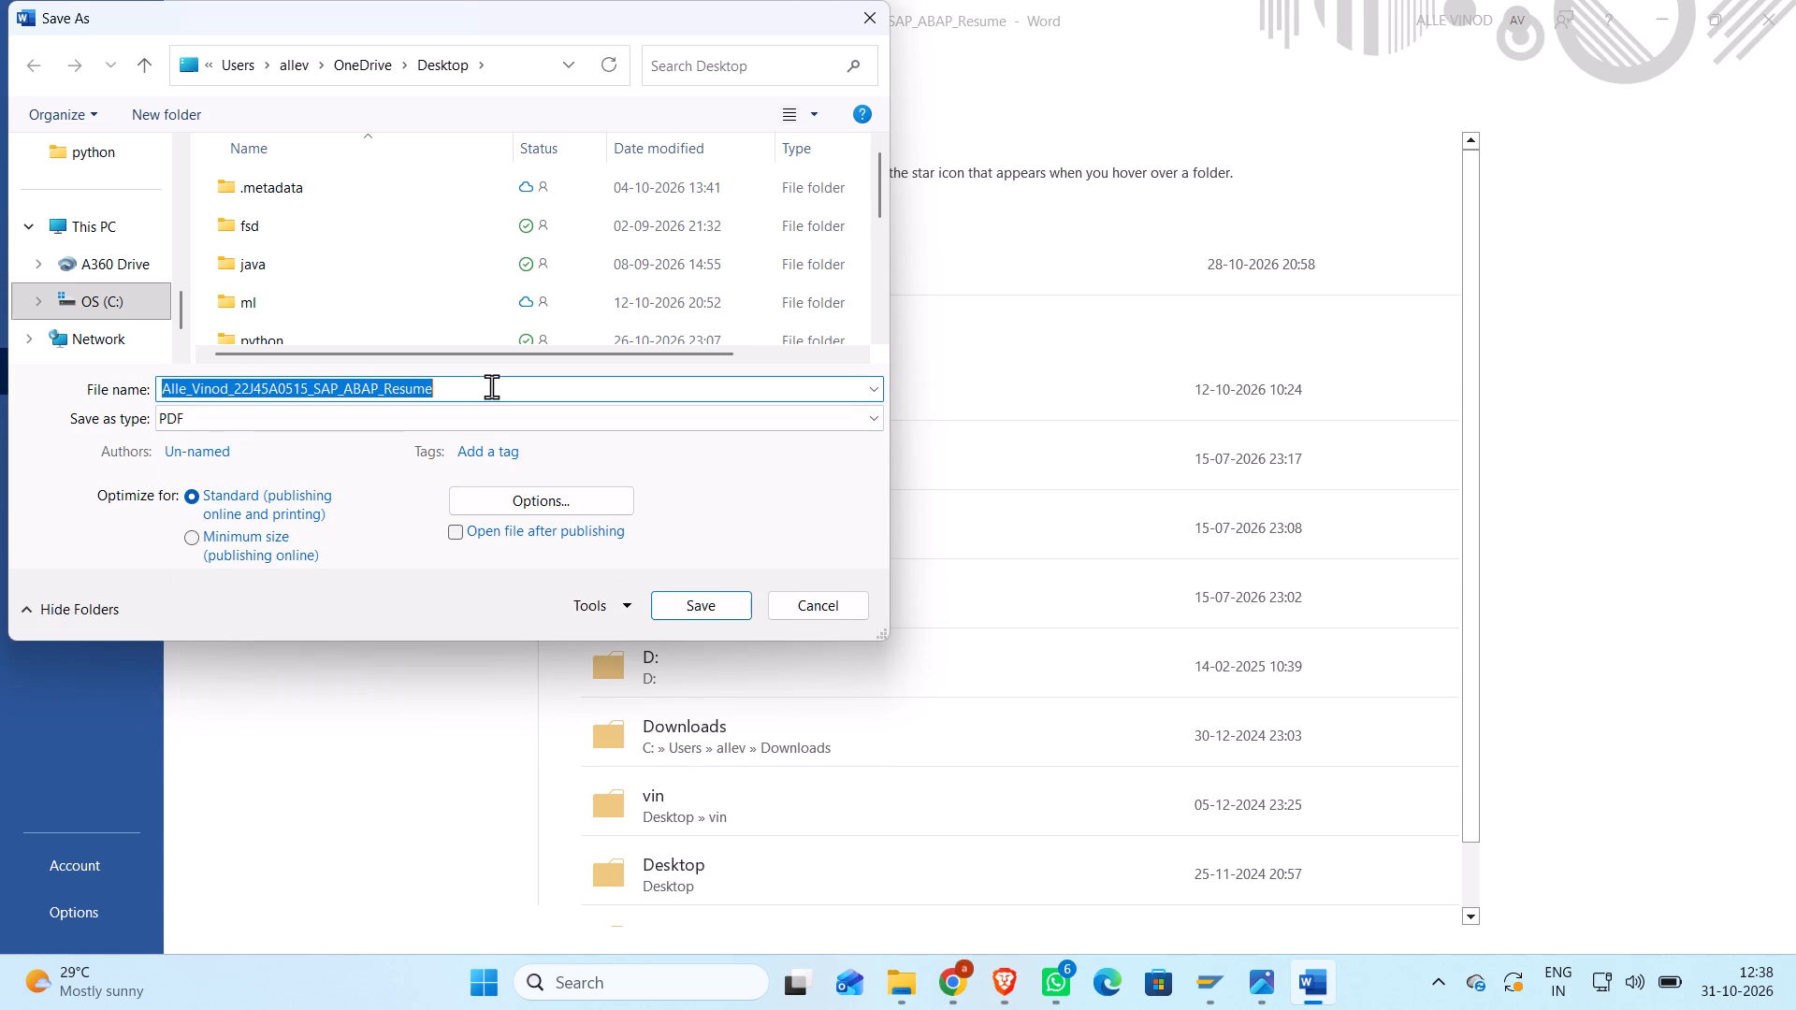
click(491, 386)
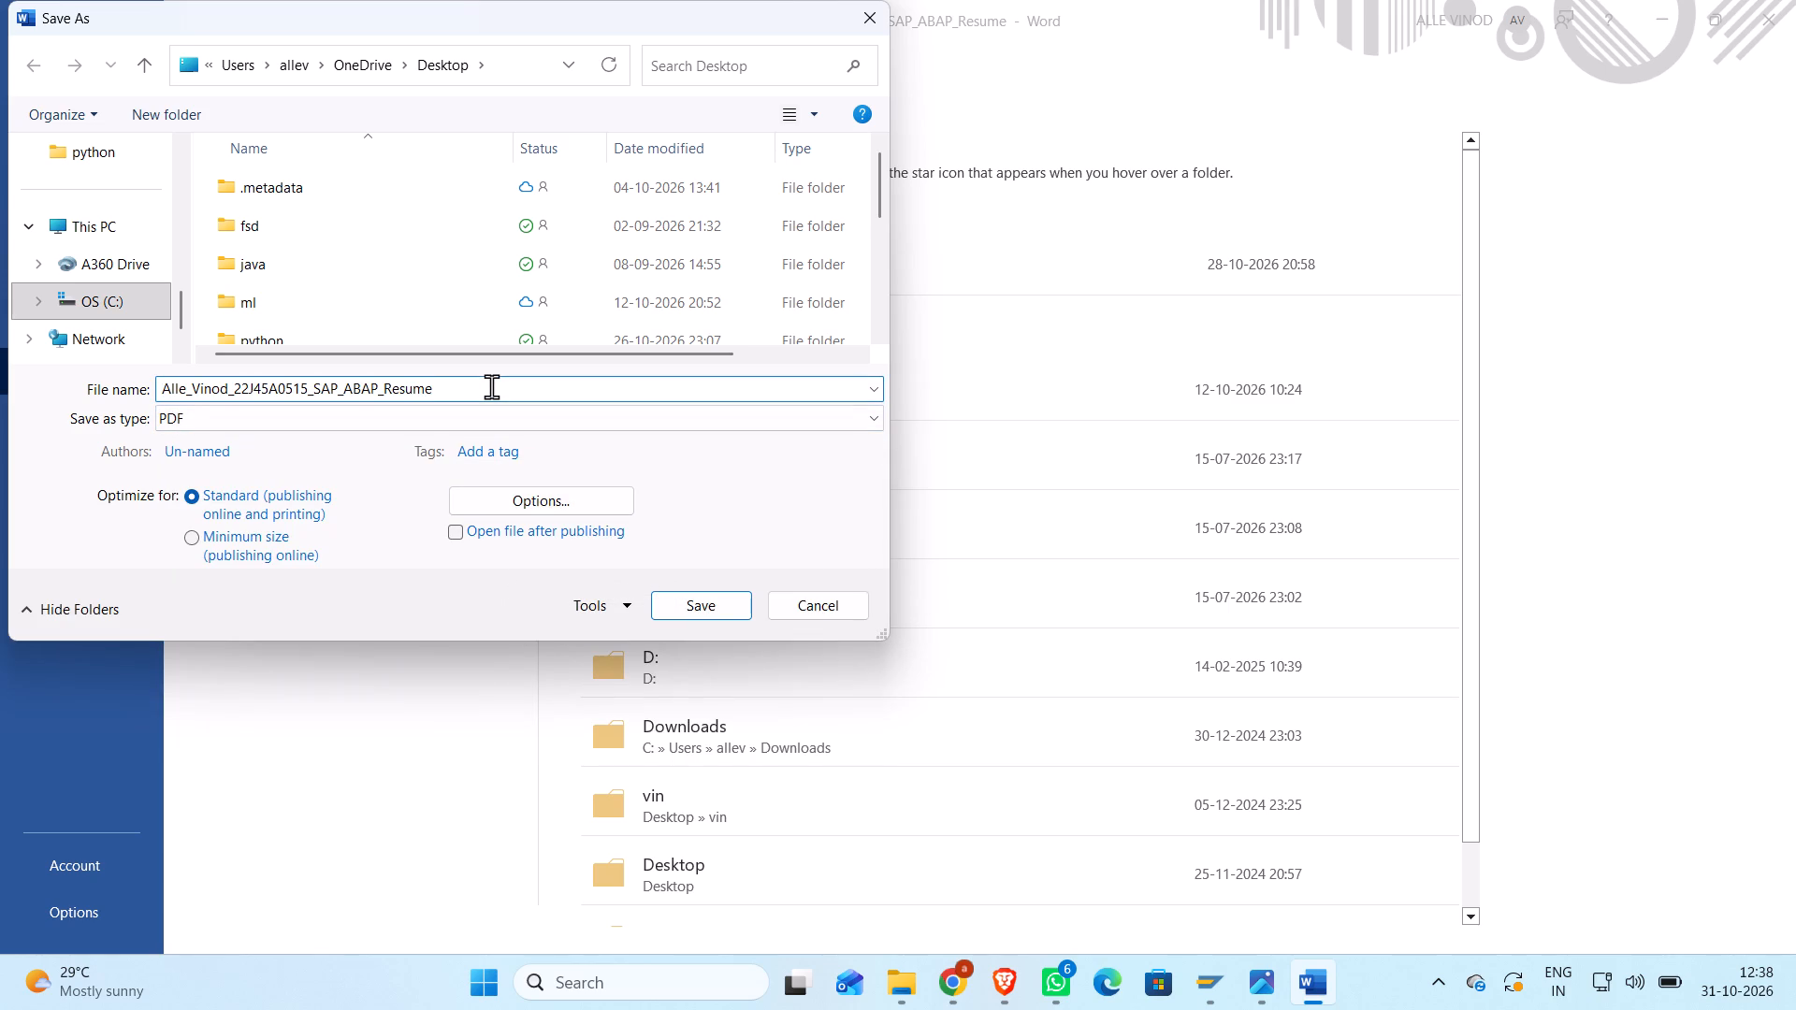
key(1)
click(708, 605)
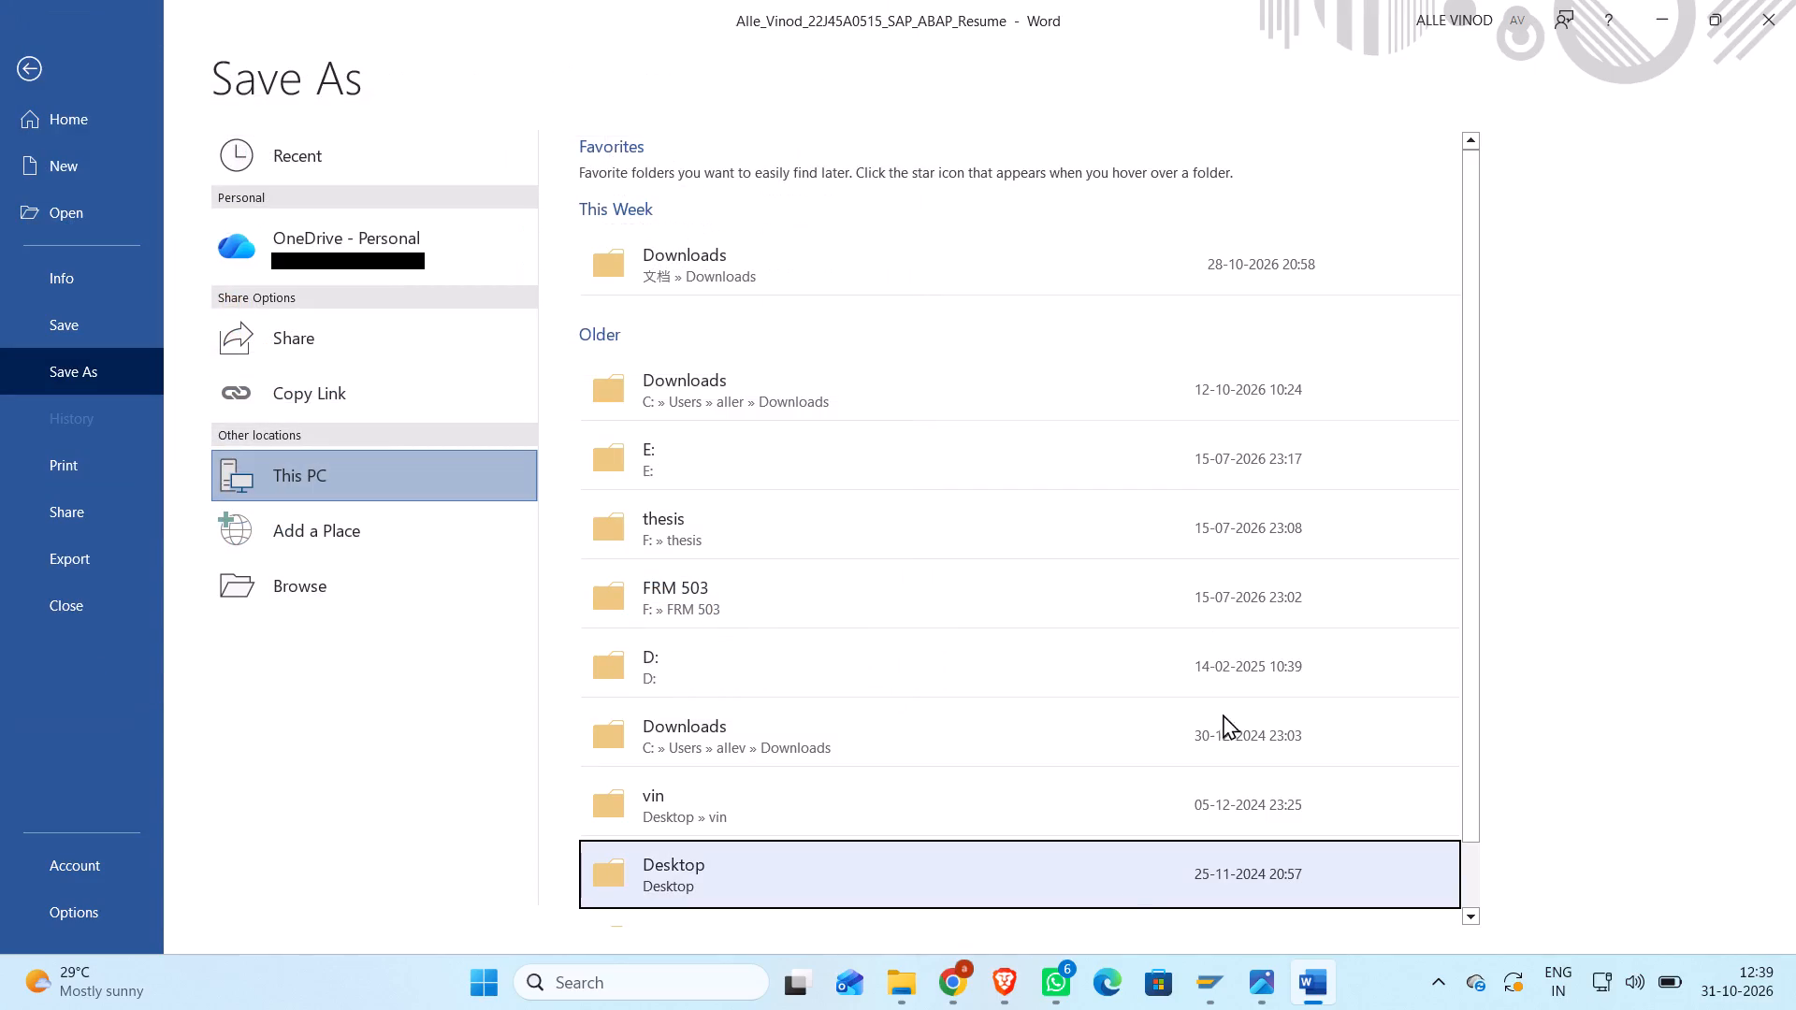
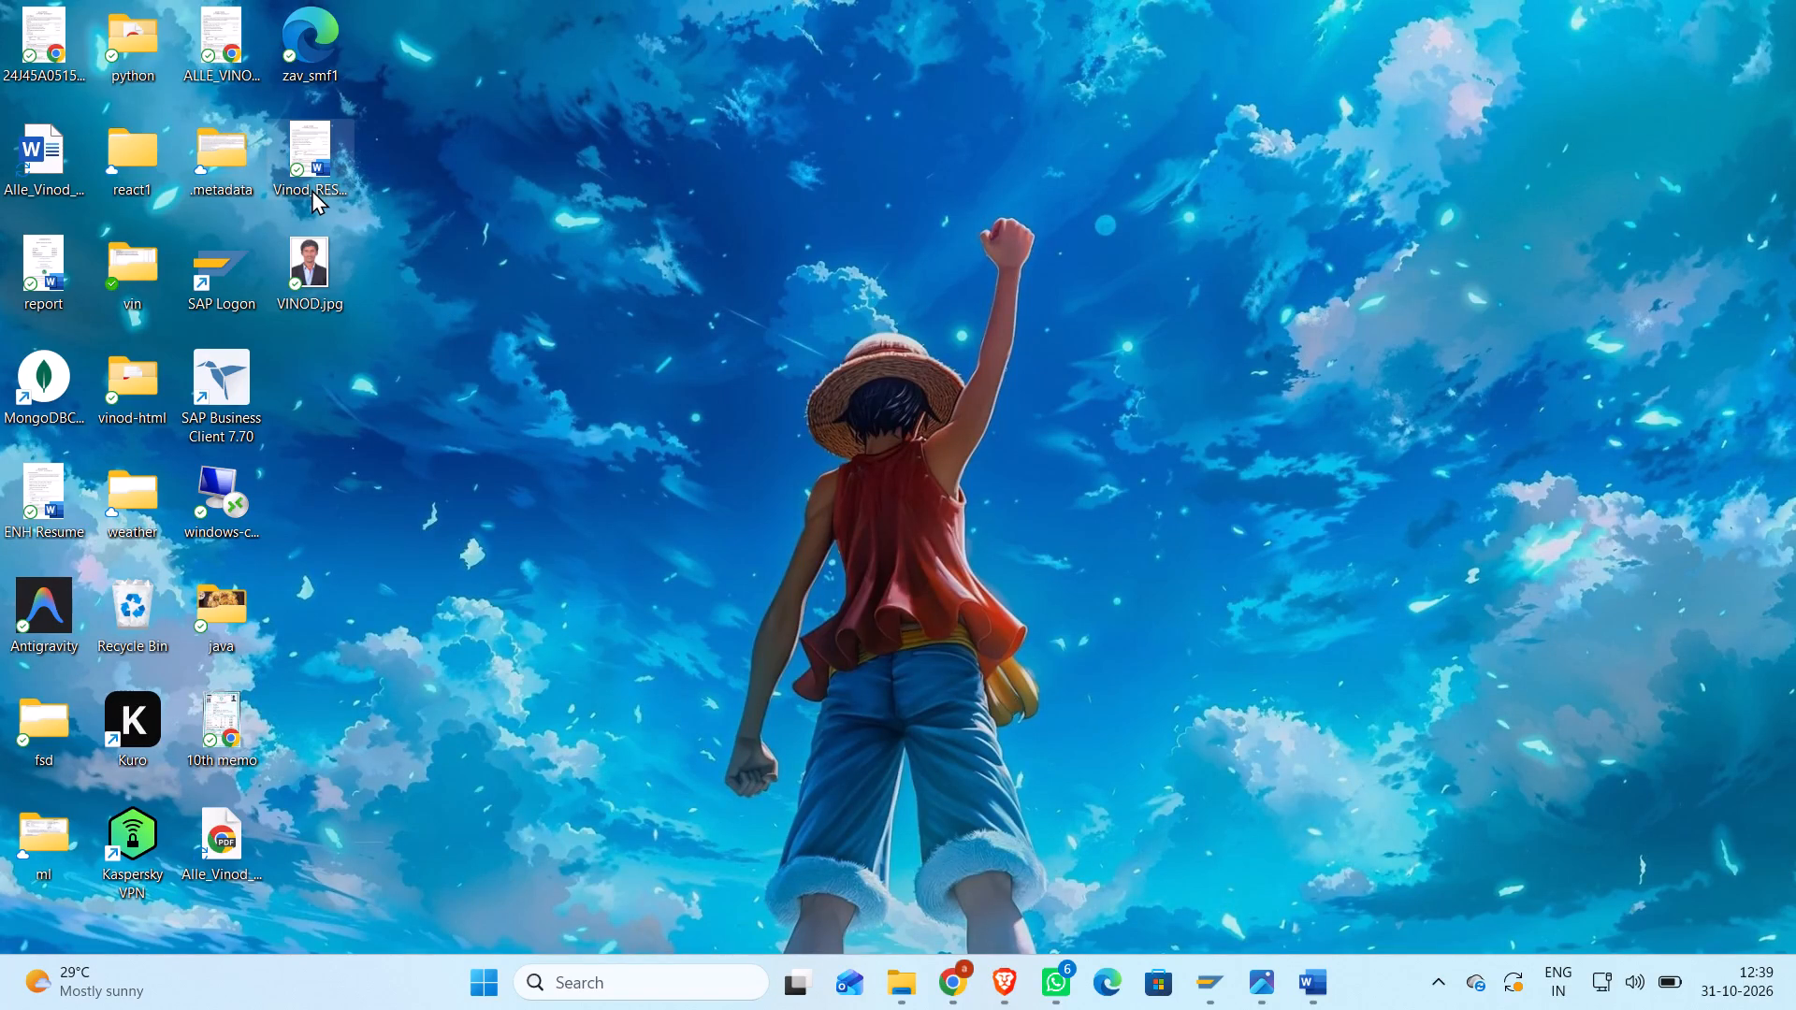
Open the newly saved resume PDF from the desktop in Chrome and test the Github link in its contact line.
double_click(213, 852)
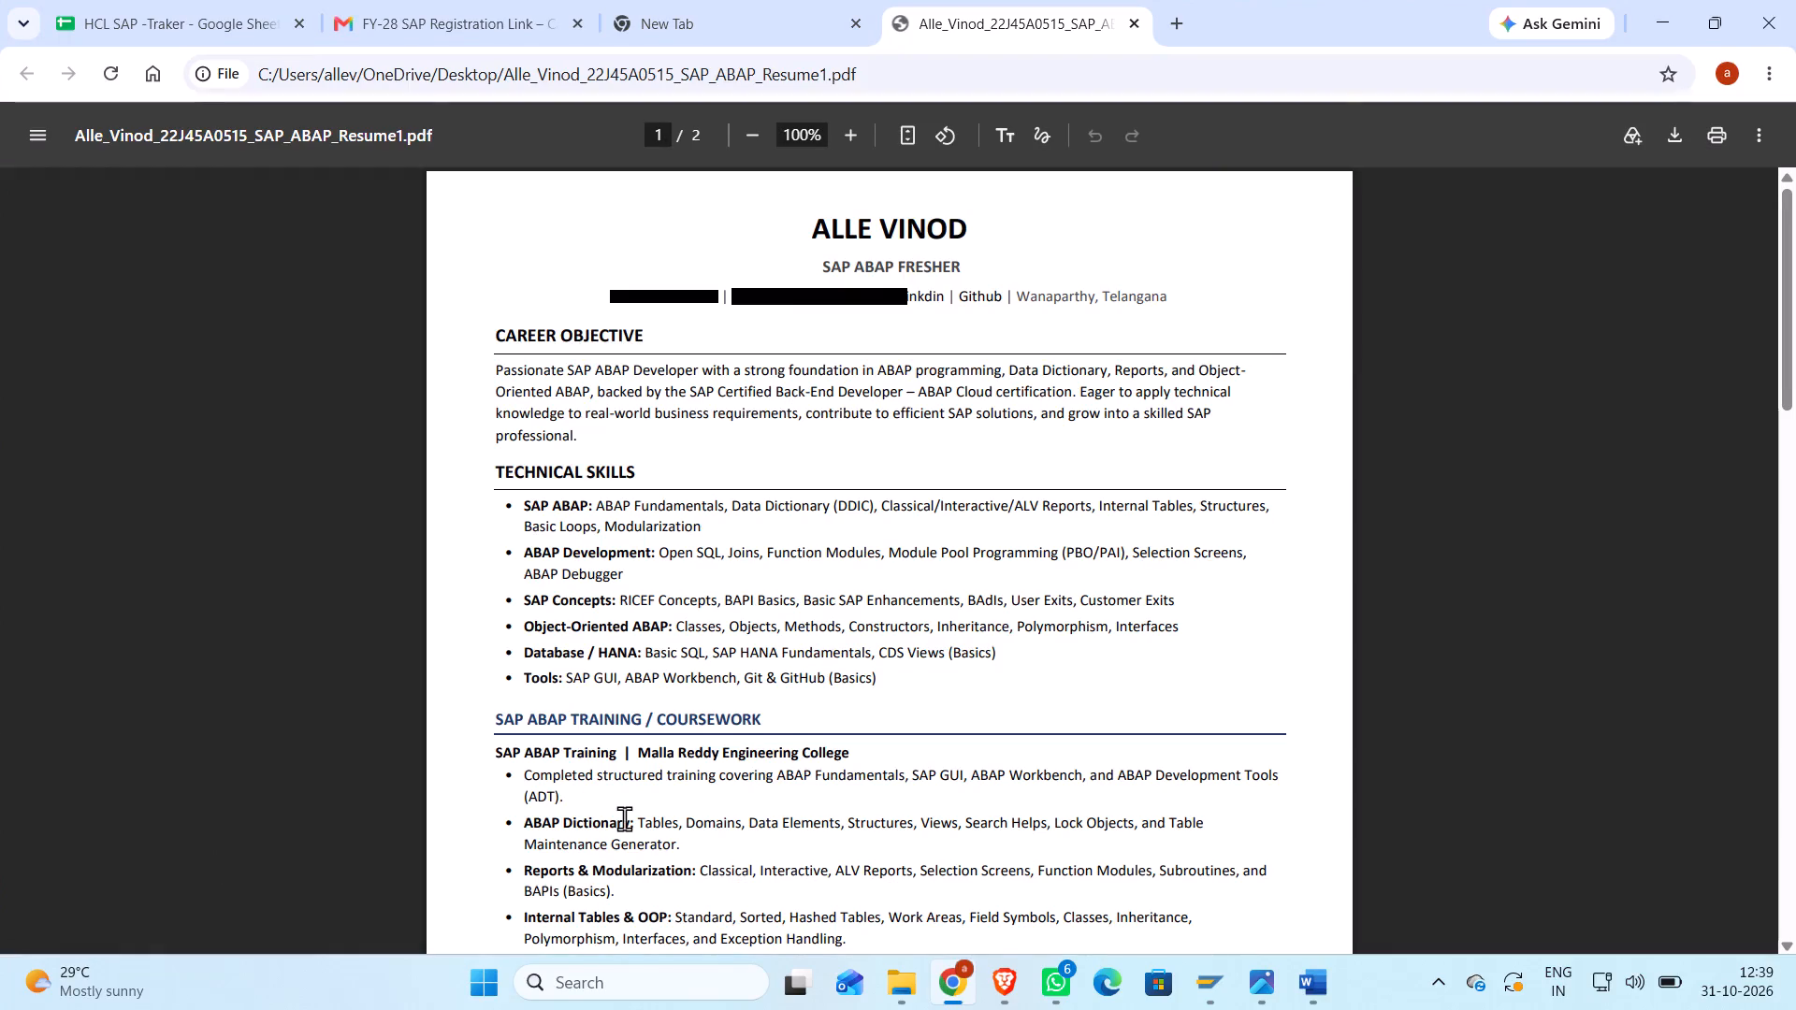
click(1048, 293)
click(986, 296)
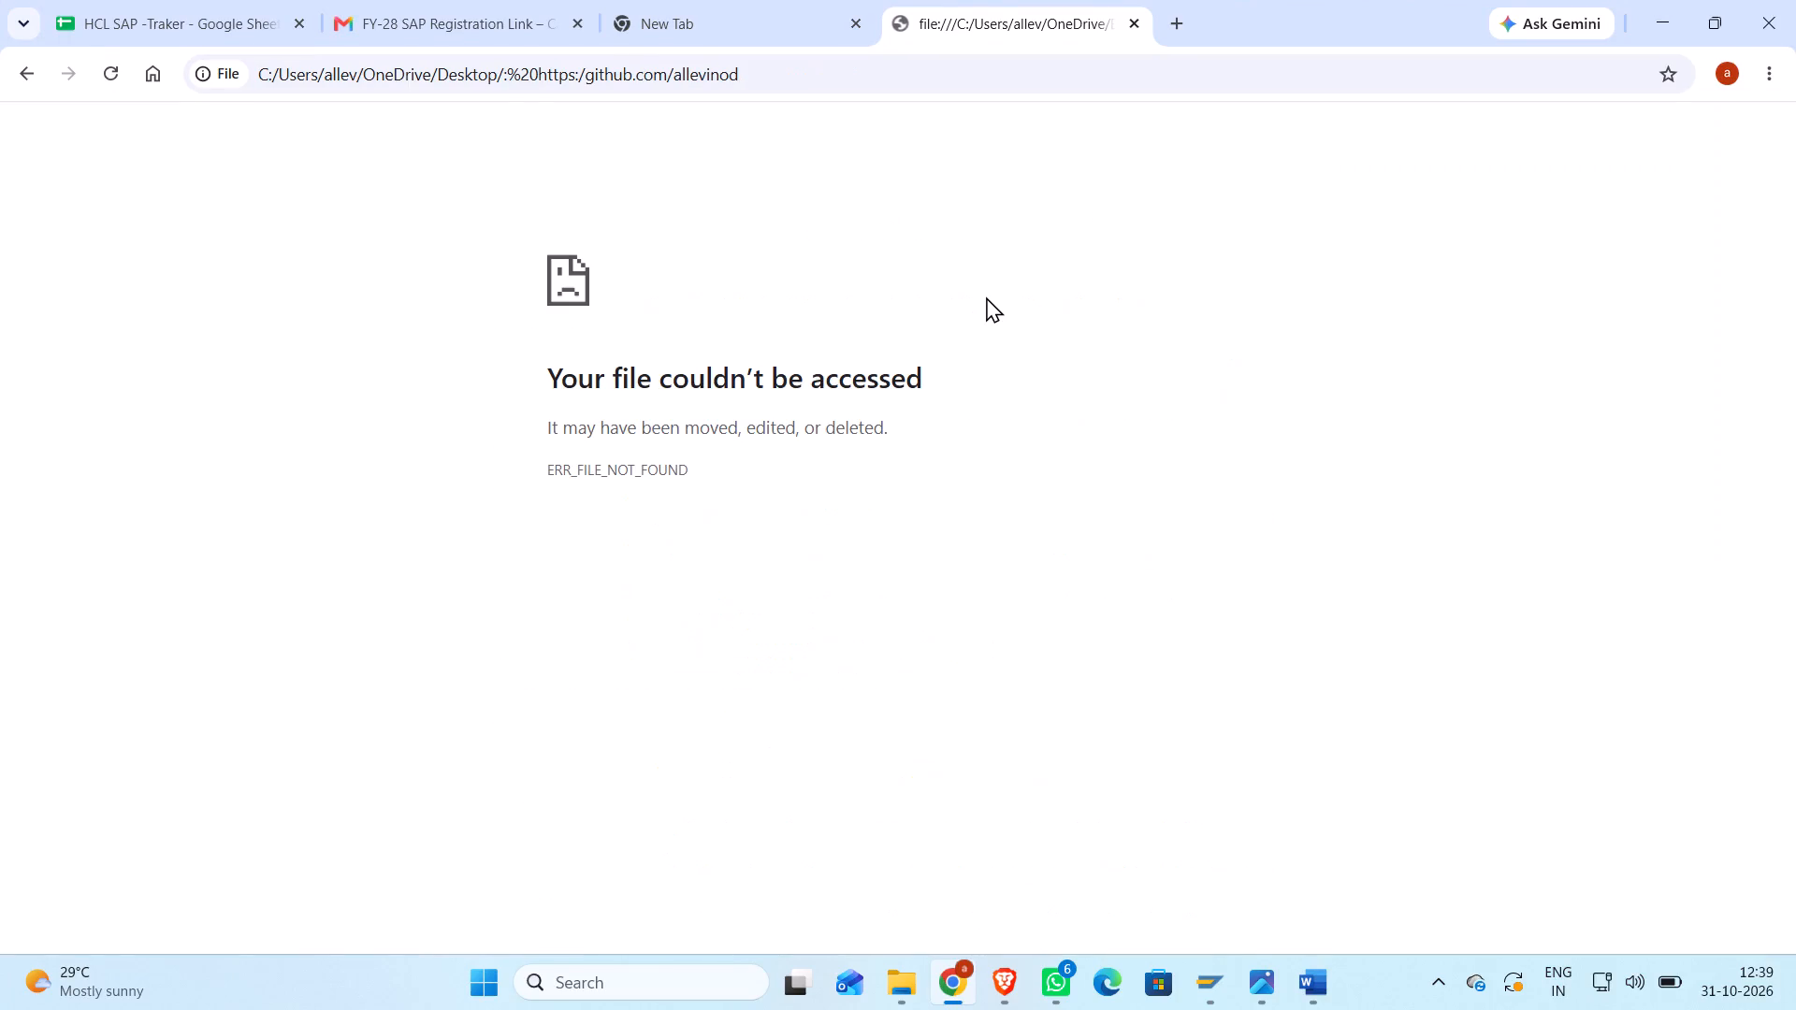
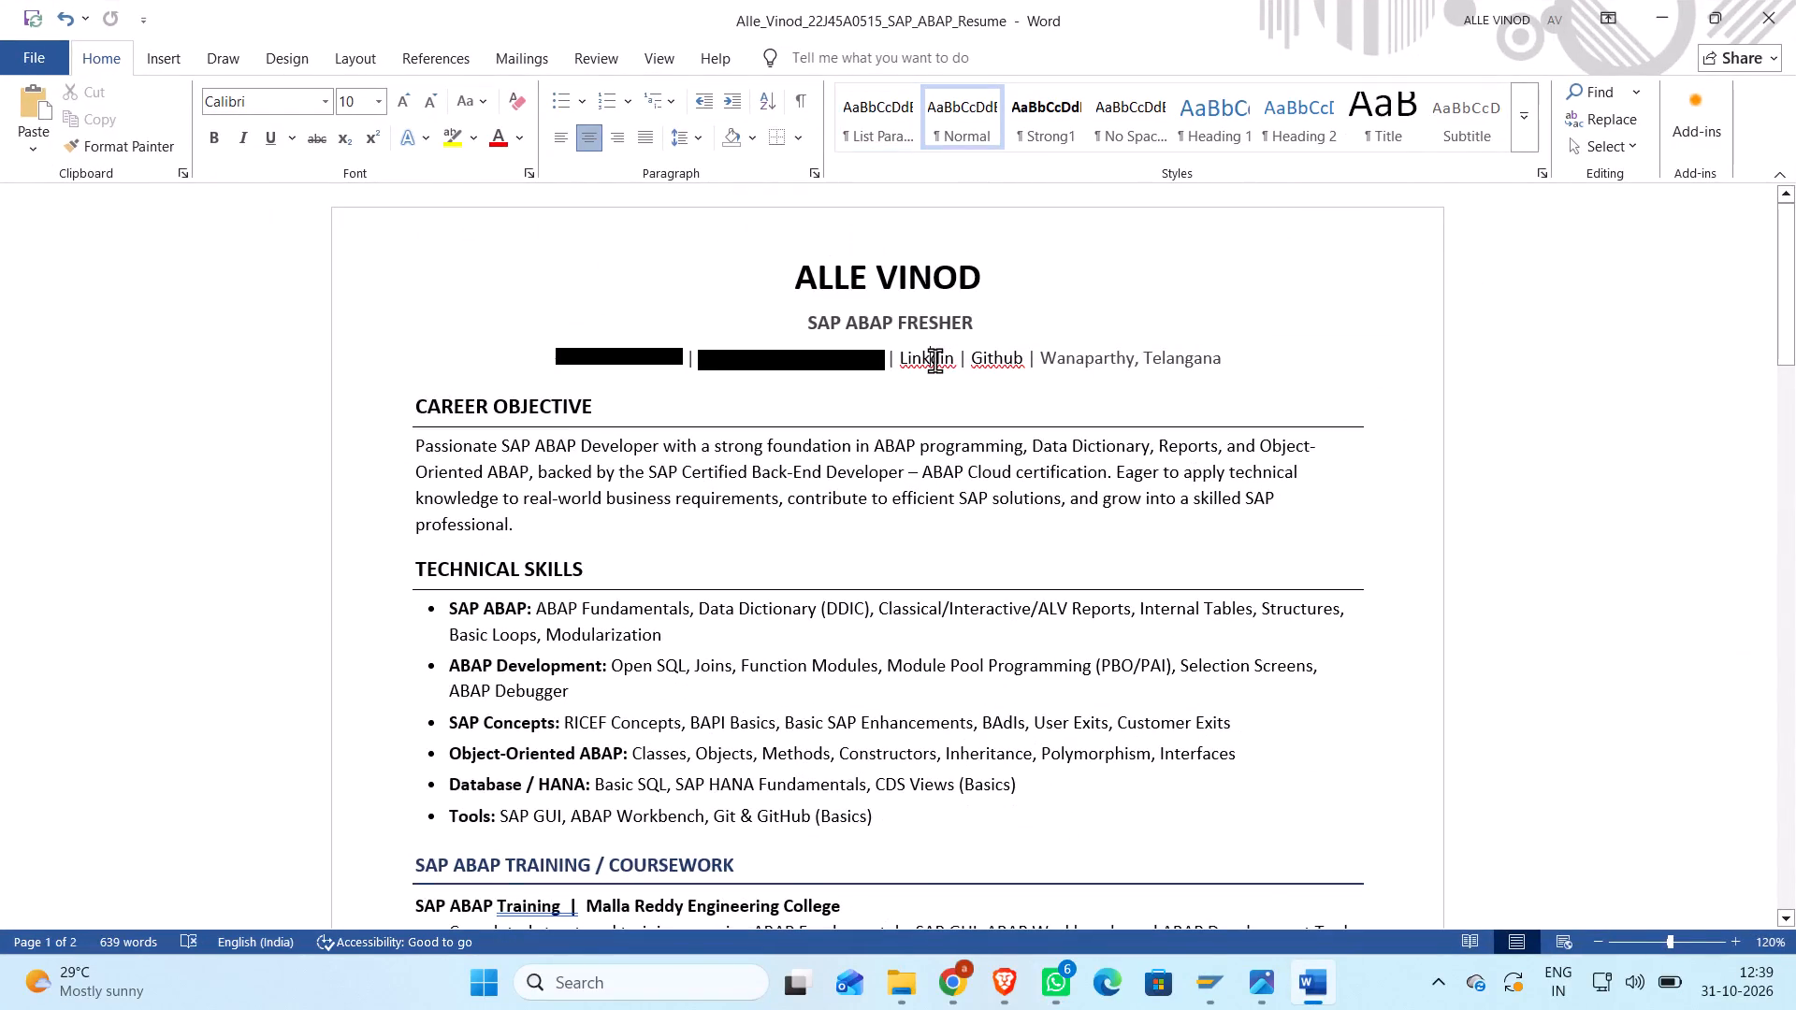
Try opening the Linkdin and Github entries in the resume's contact line to check their links.
click(934, 360)
click(1006, 364)
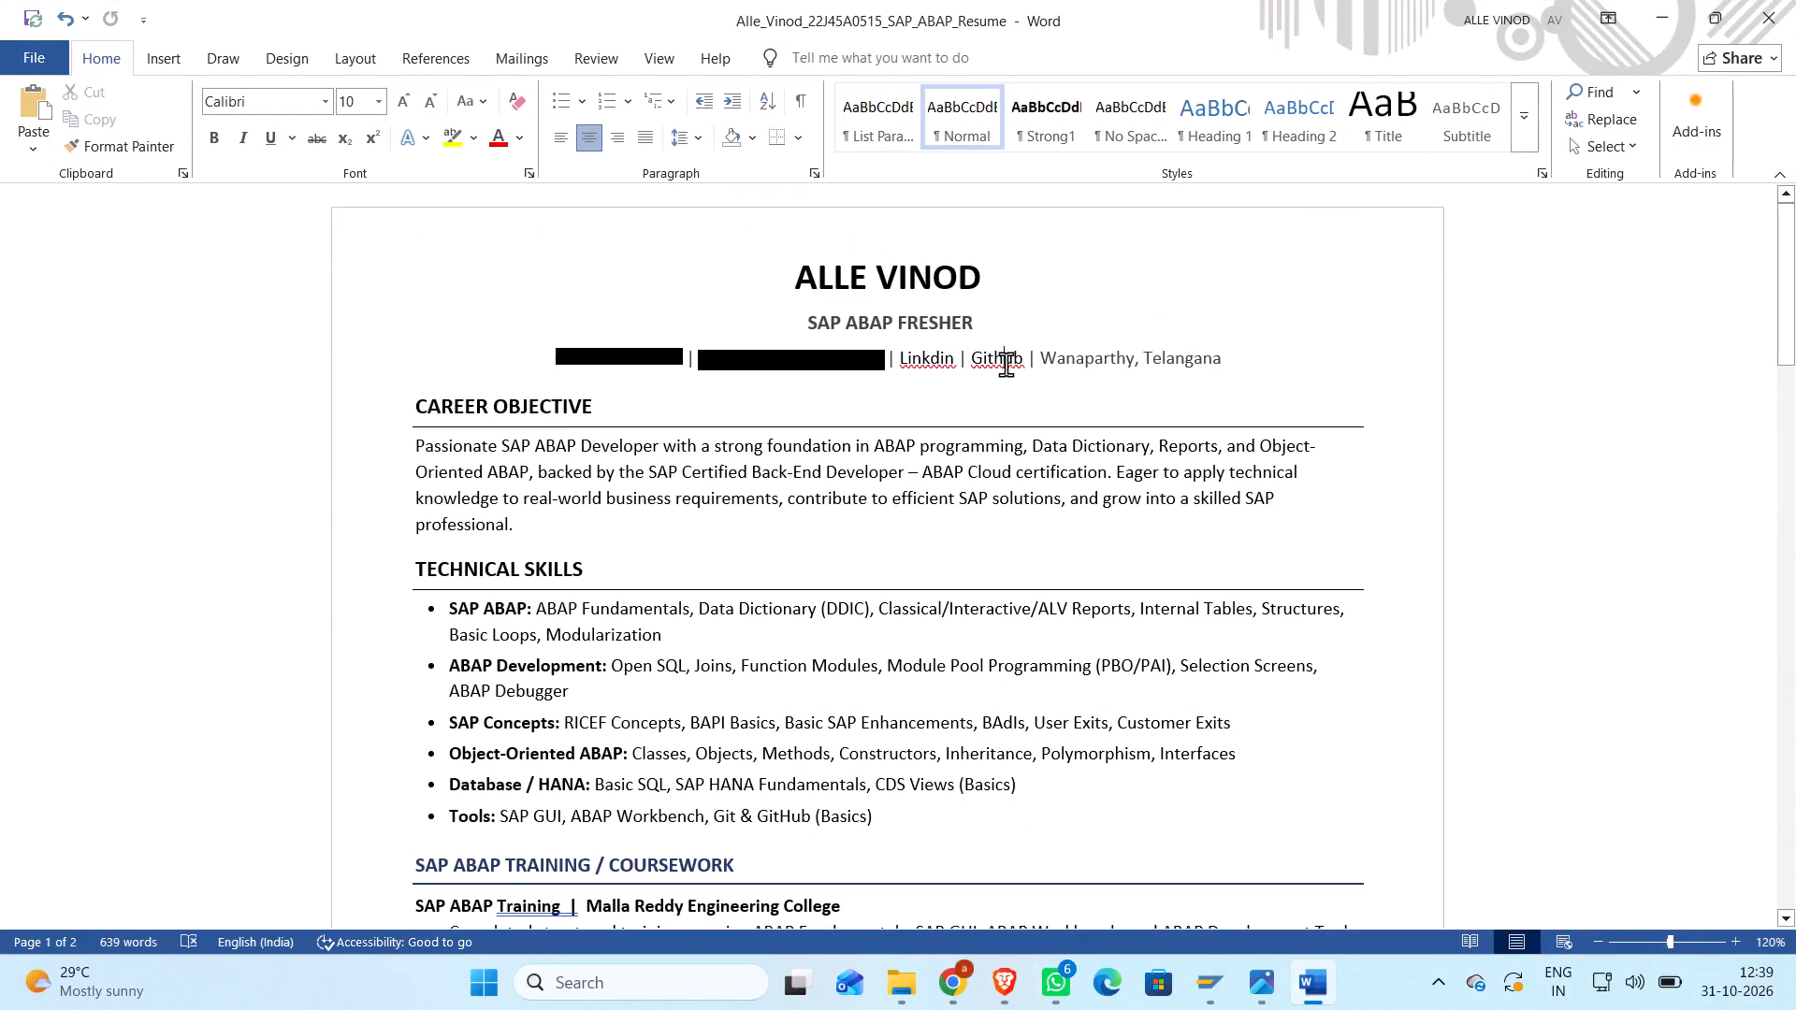
click(1006, 364)
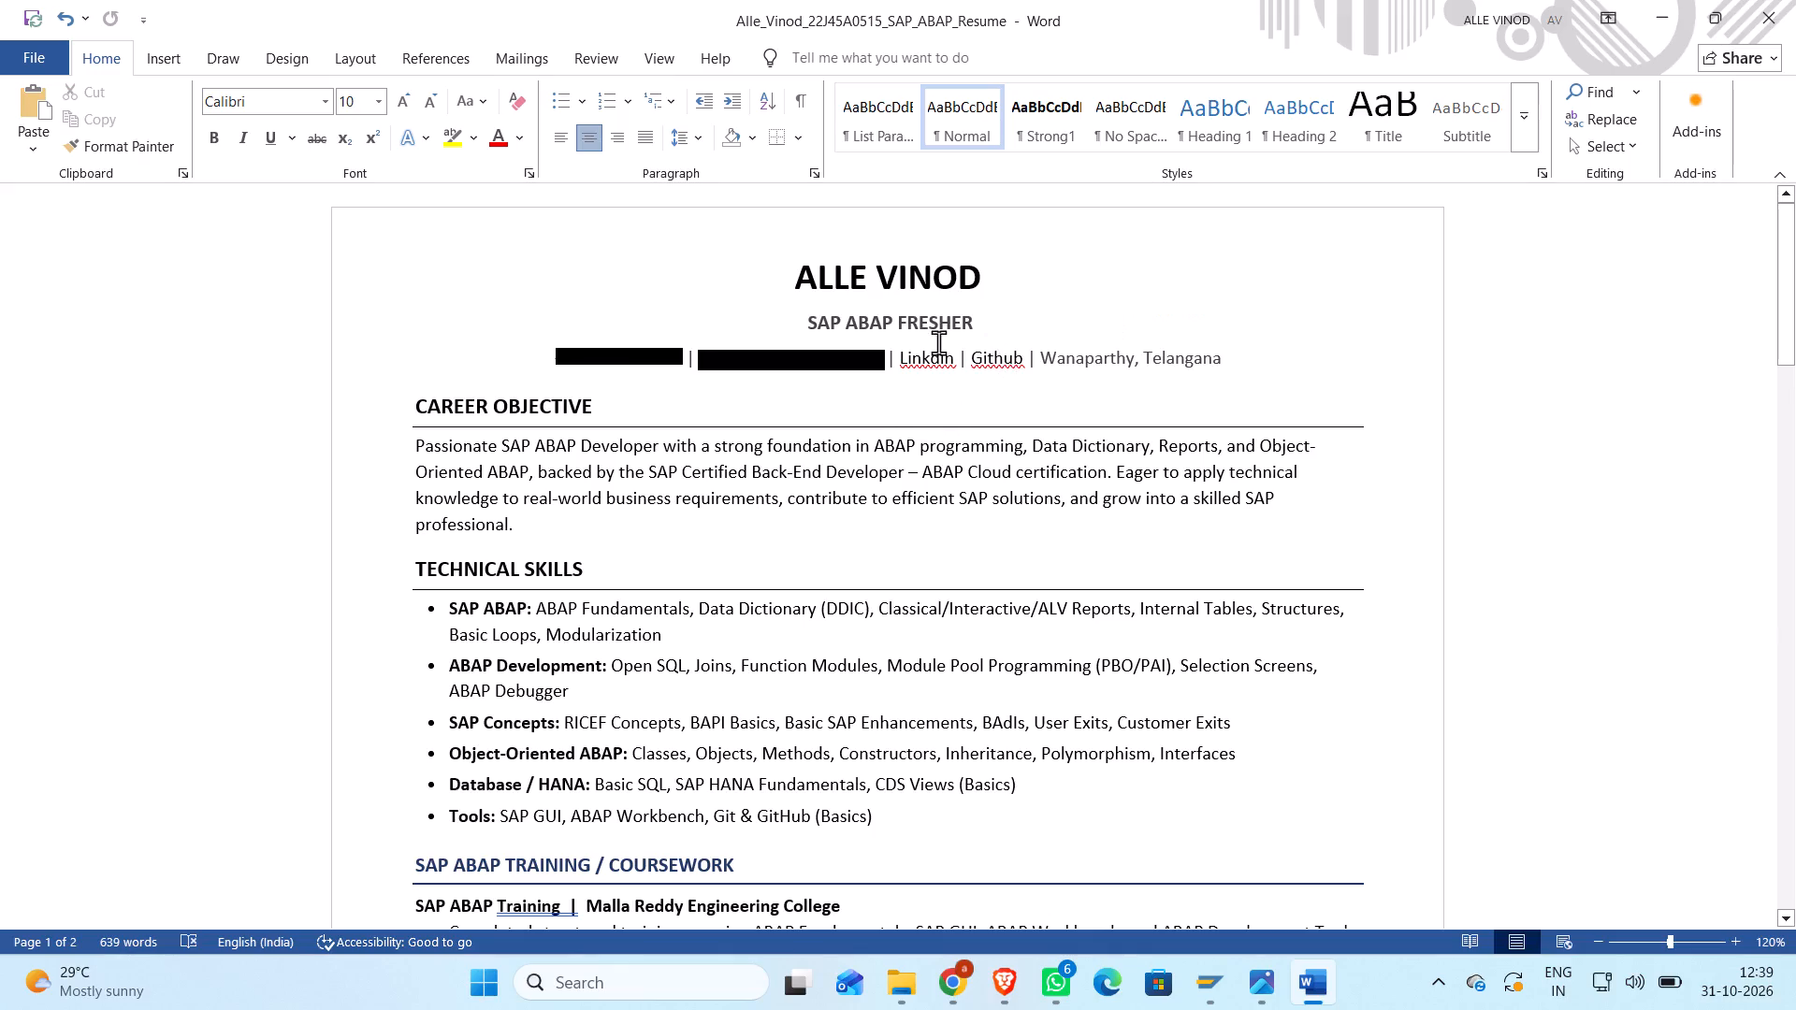
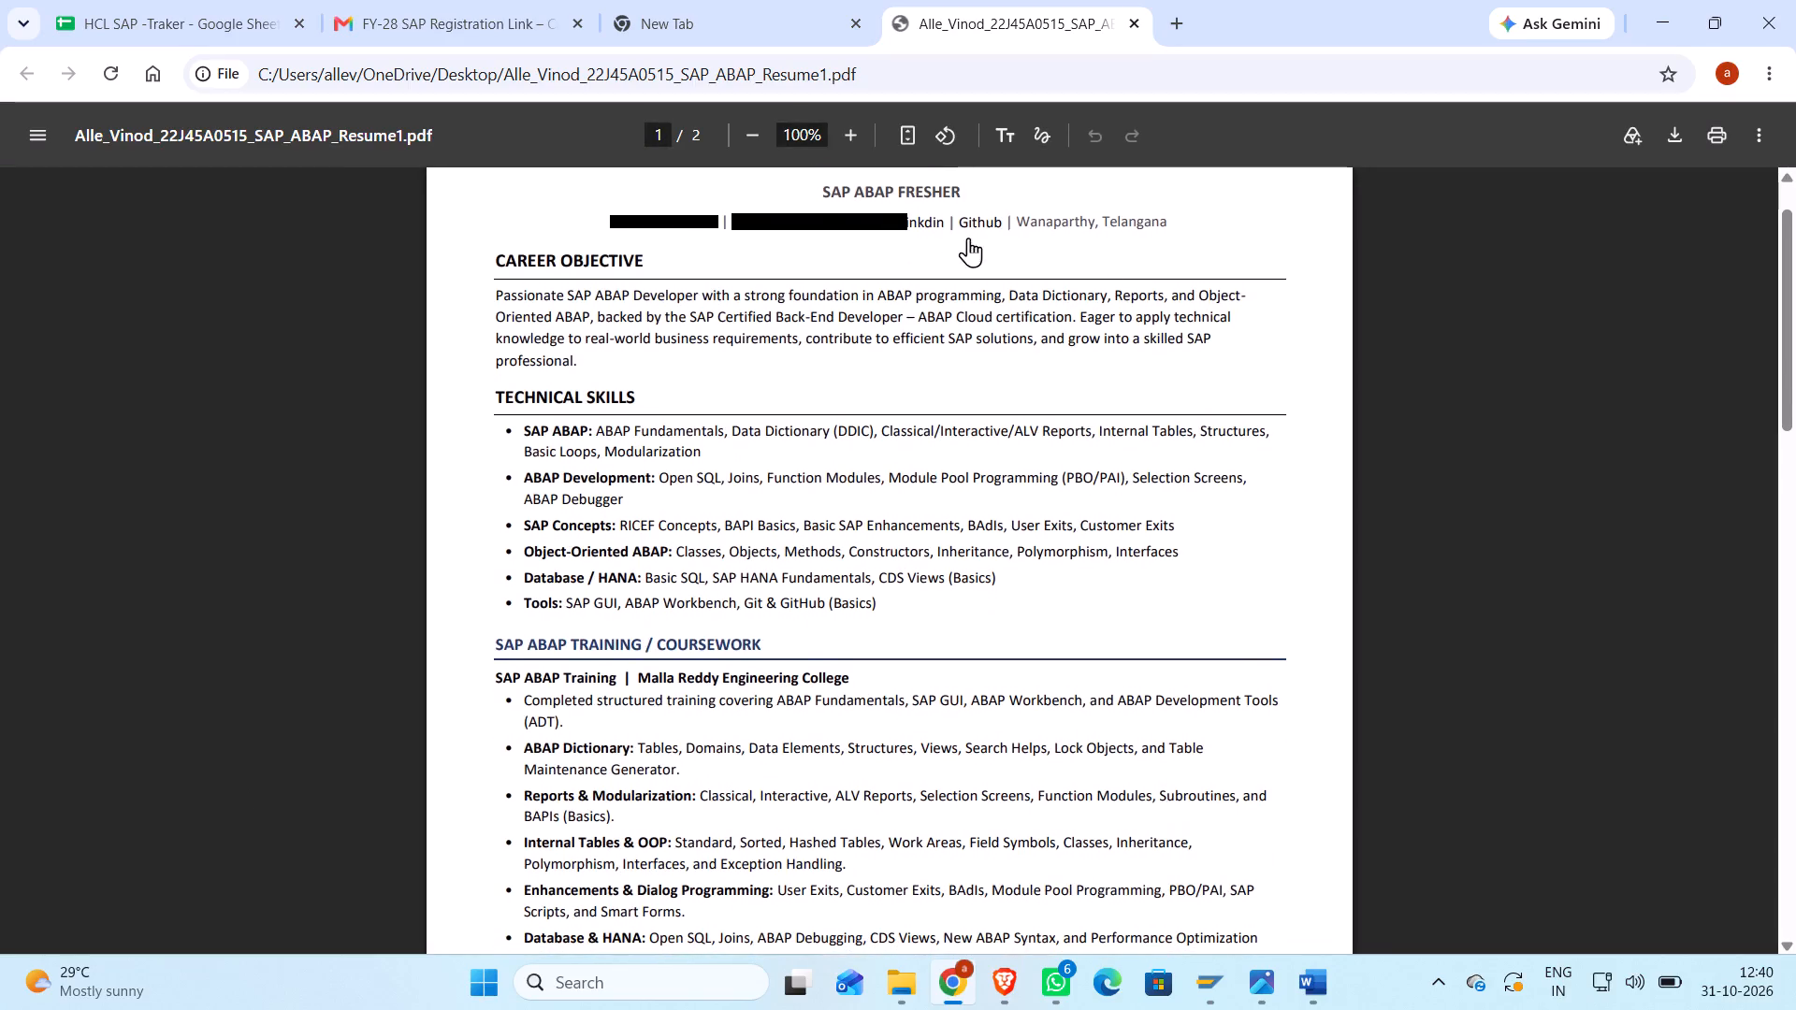
Test the Github link in the contact line of the exported resume PDF.
click(982, 222)
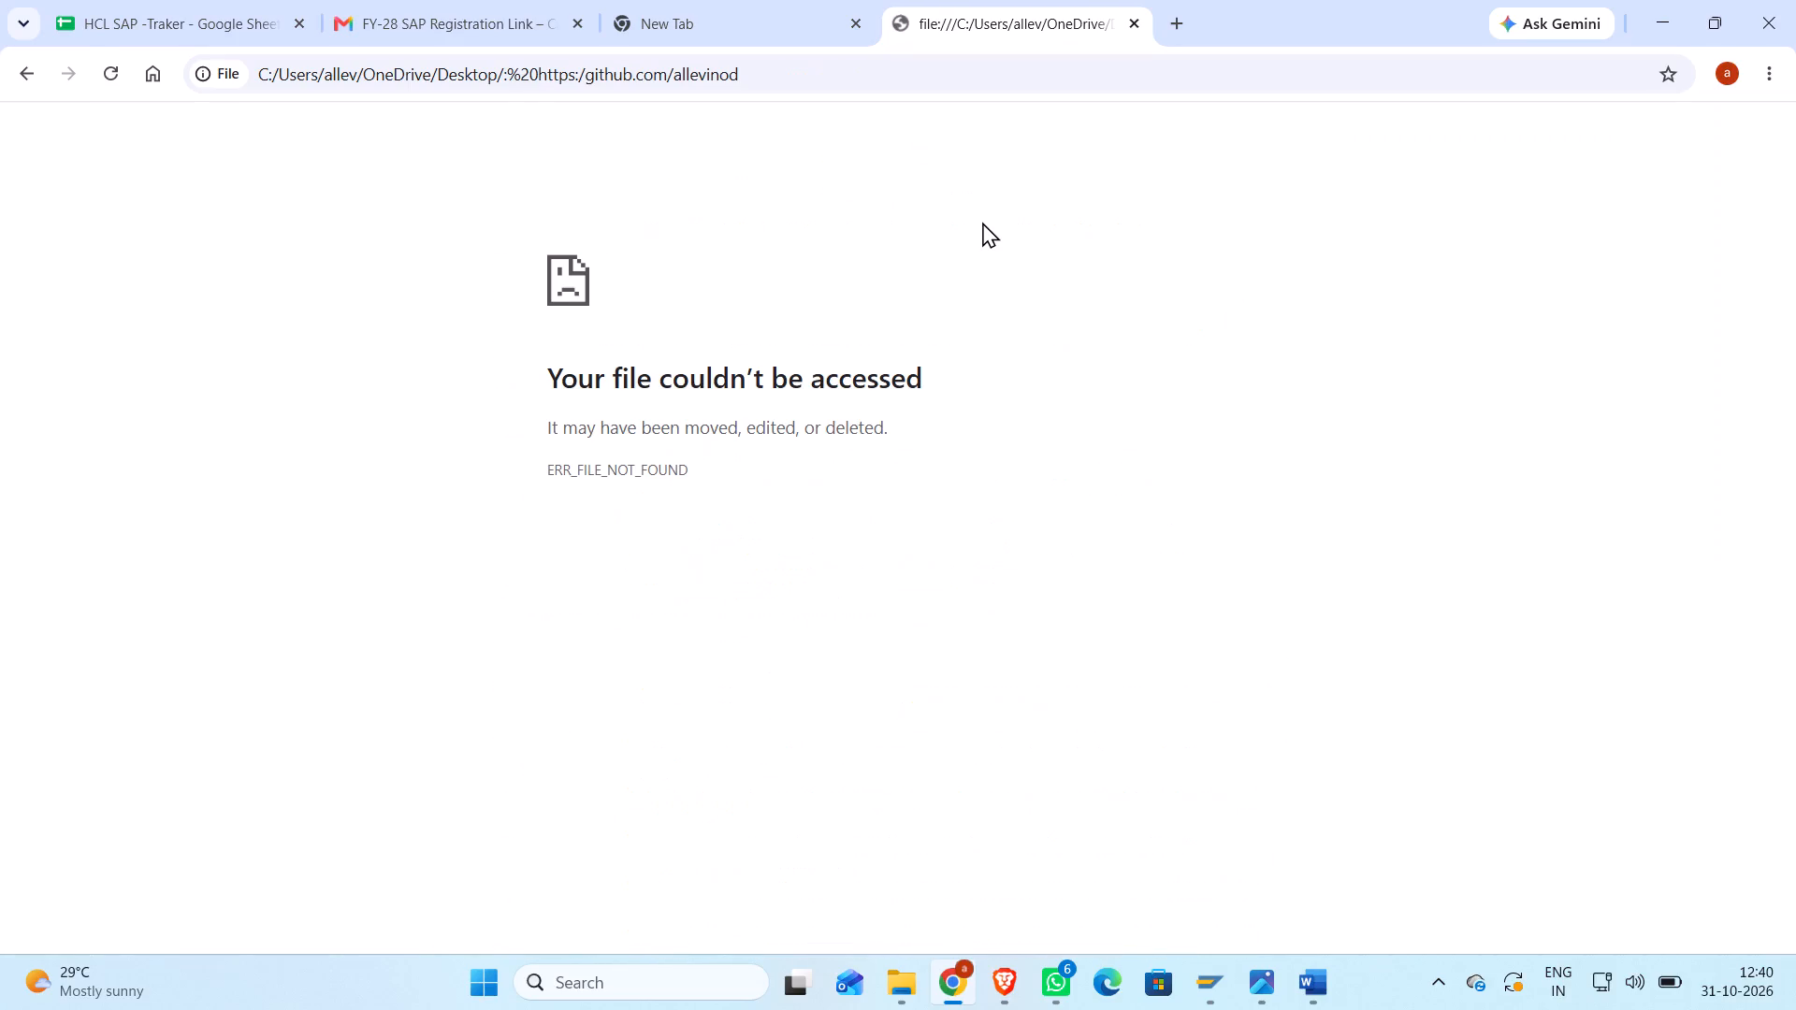
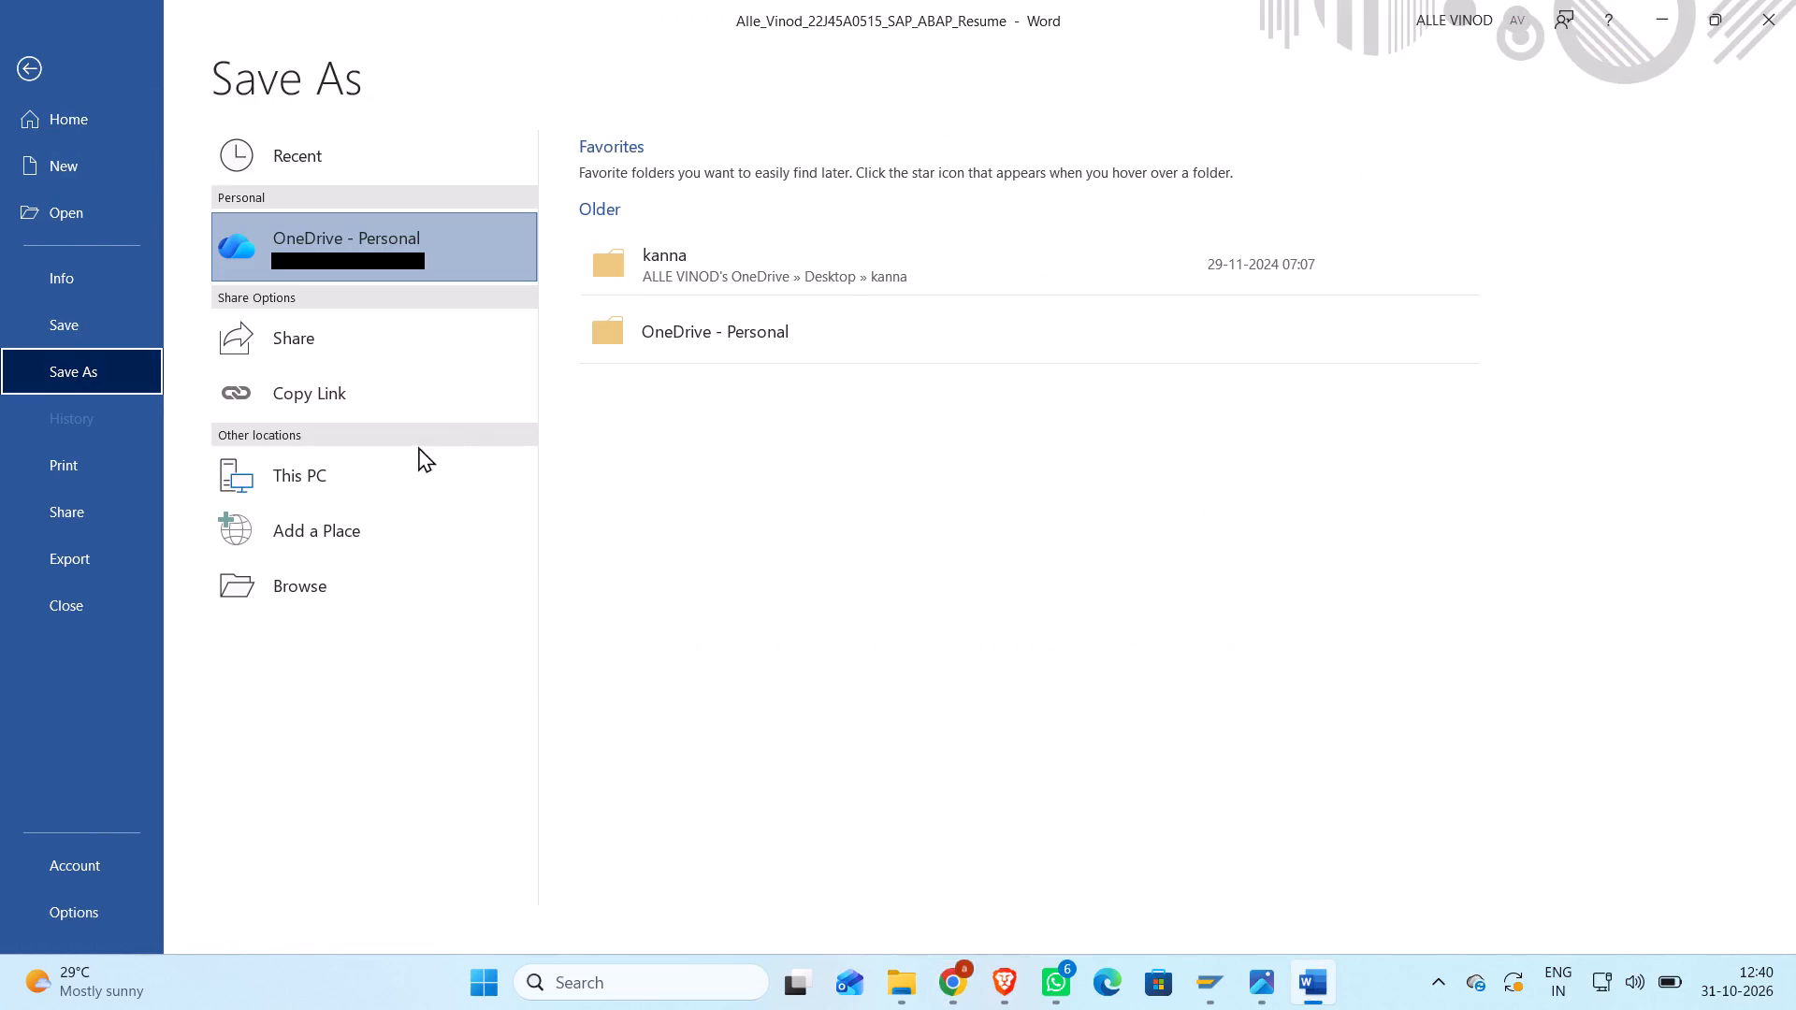
Start saving another copy of the resume, choosing this PC as the storage location and opening its file-saving dialog.
double_click(372, 483)
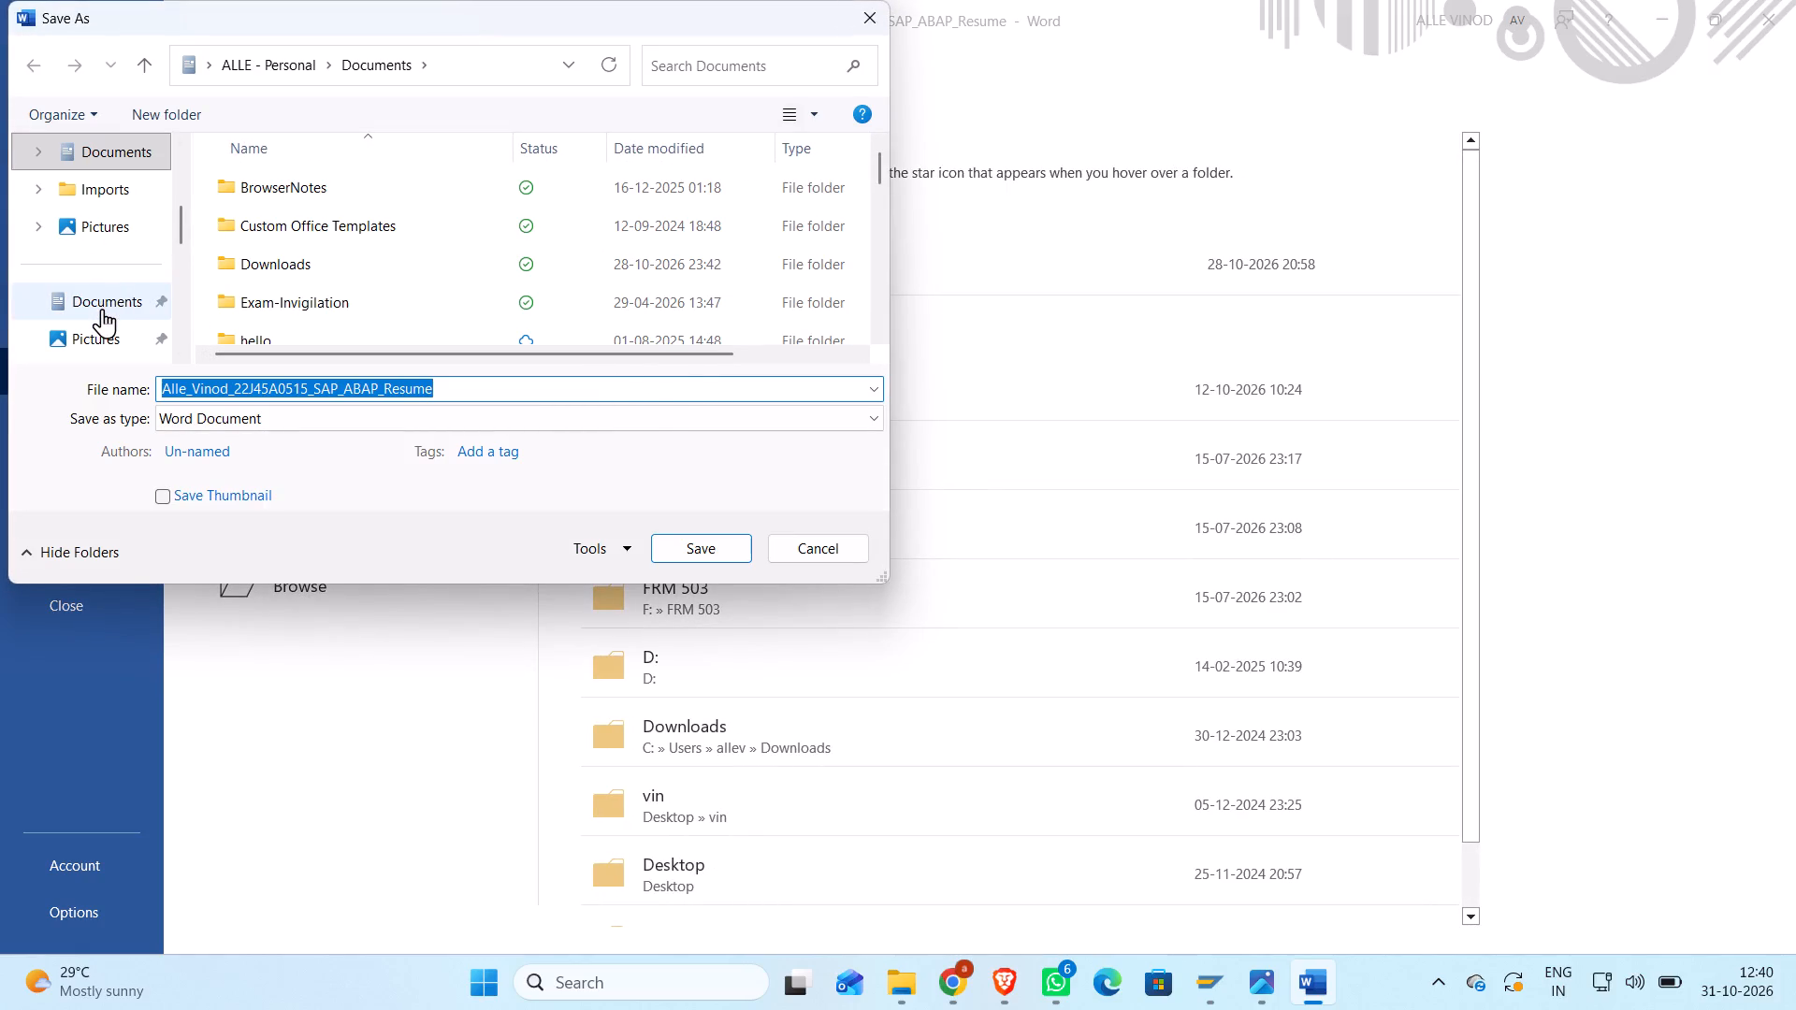
Choose the Desktop folder under ALLE - Personal as the save location for the resume copy.
click(101, 342)
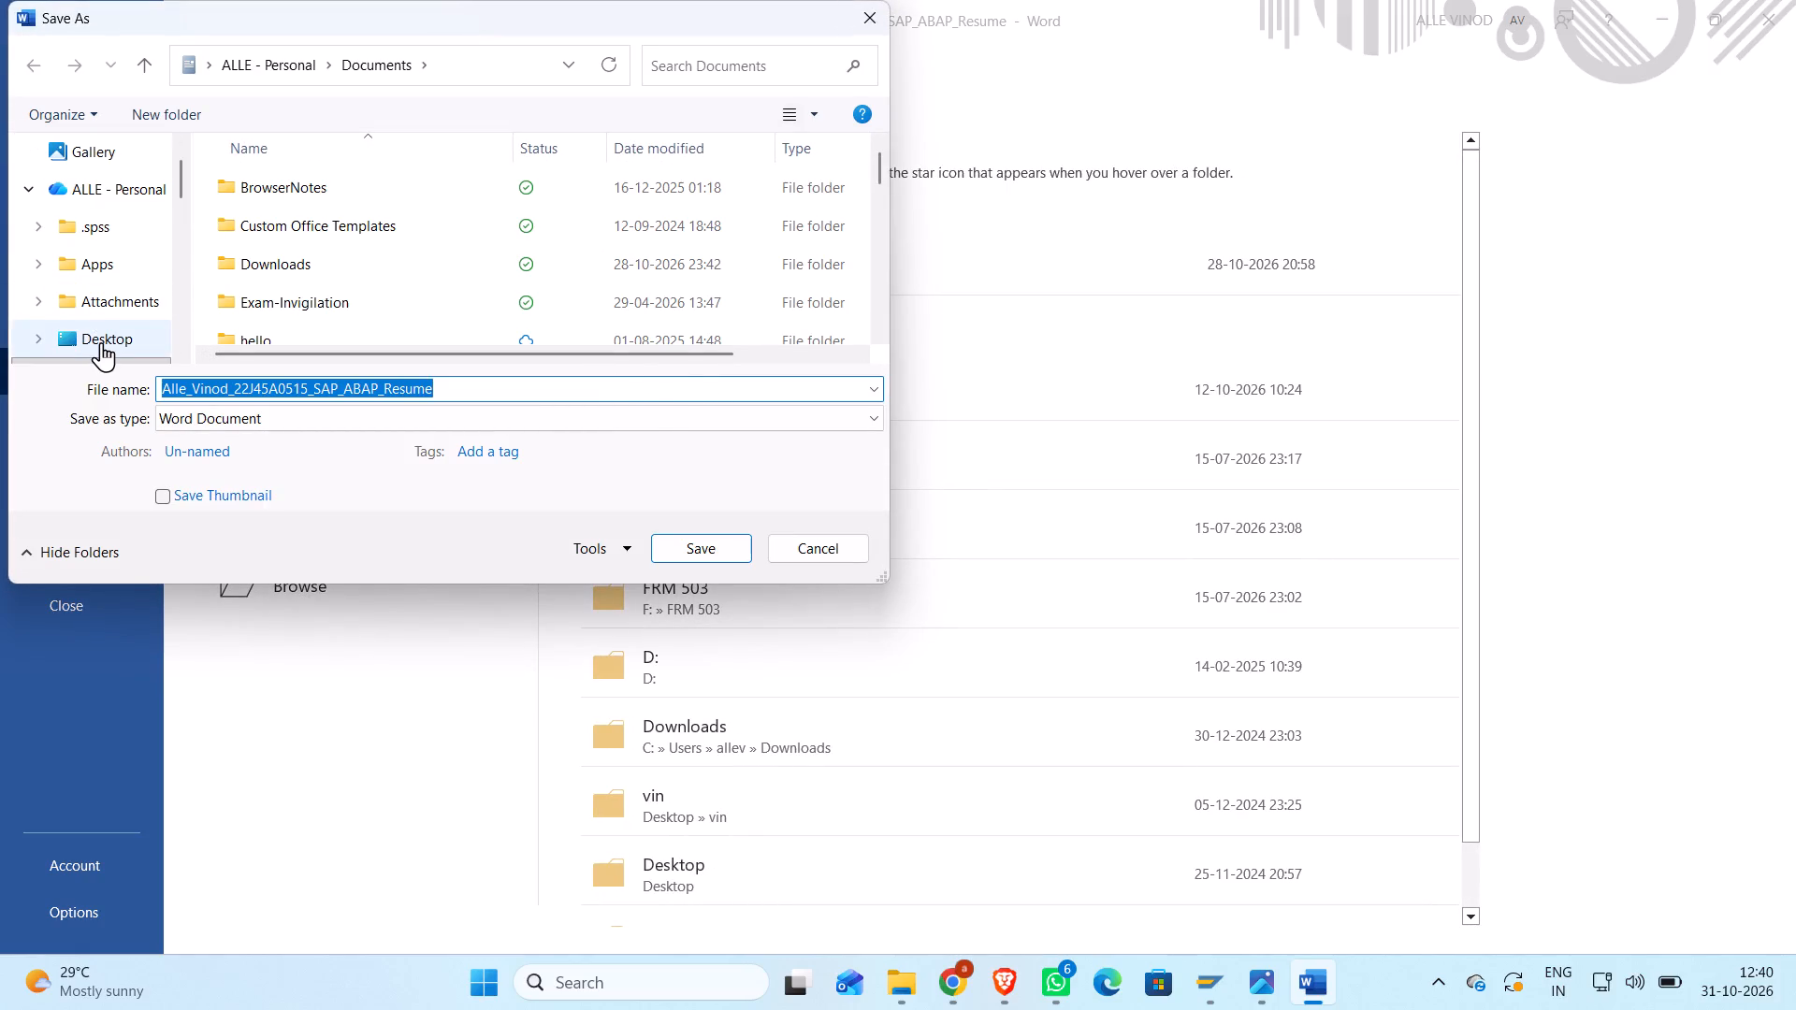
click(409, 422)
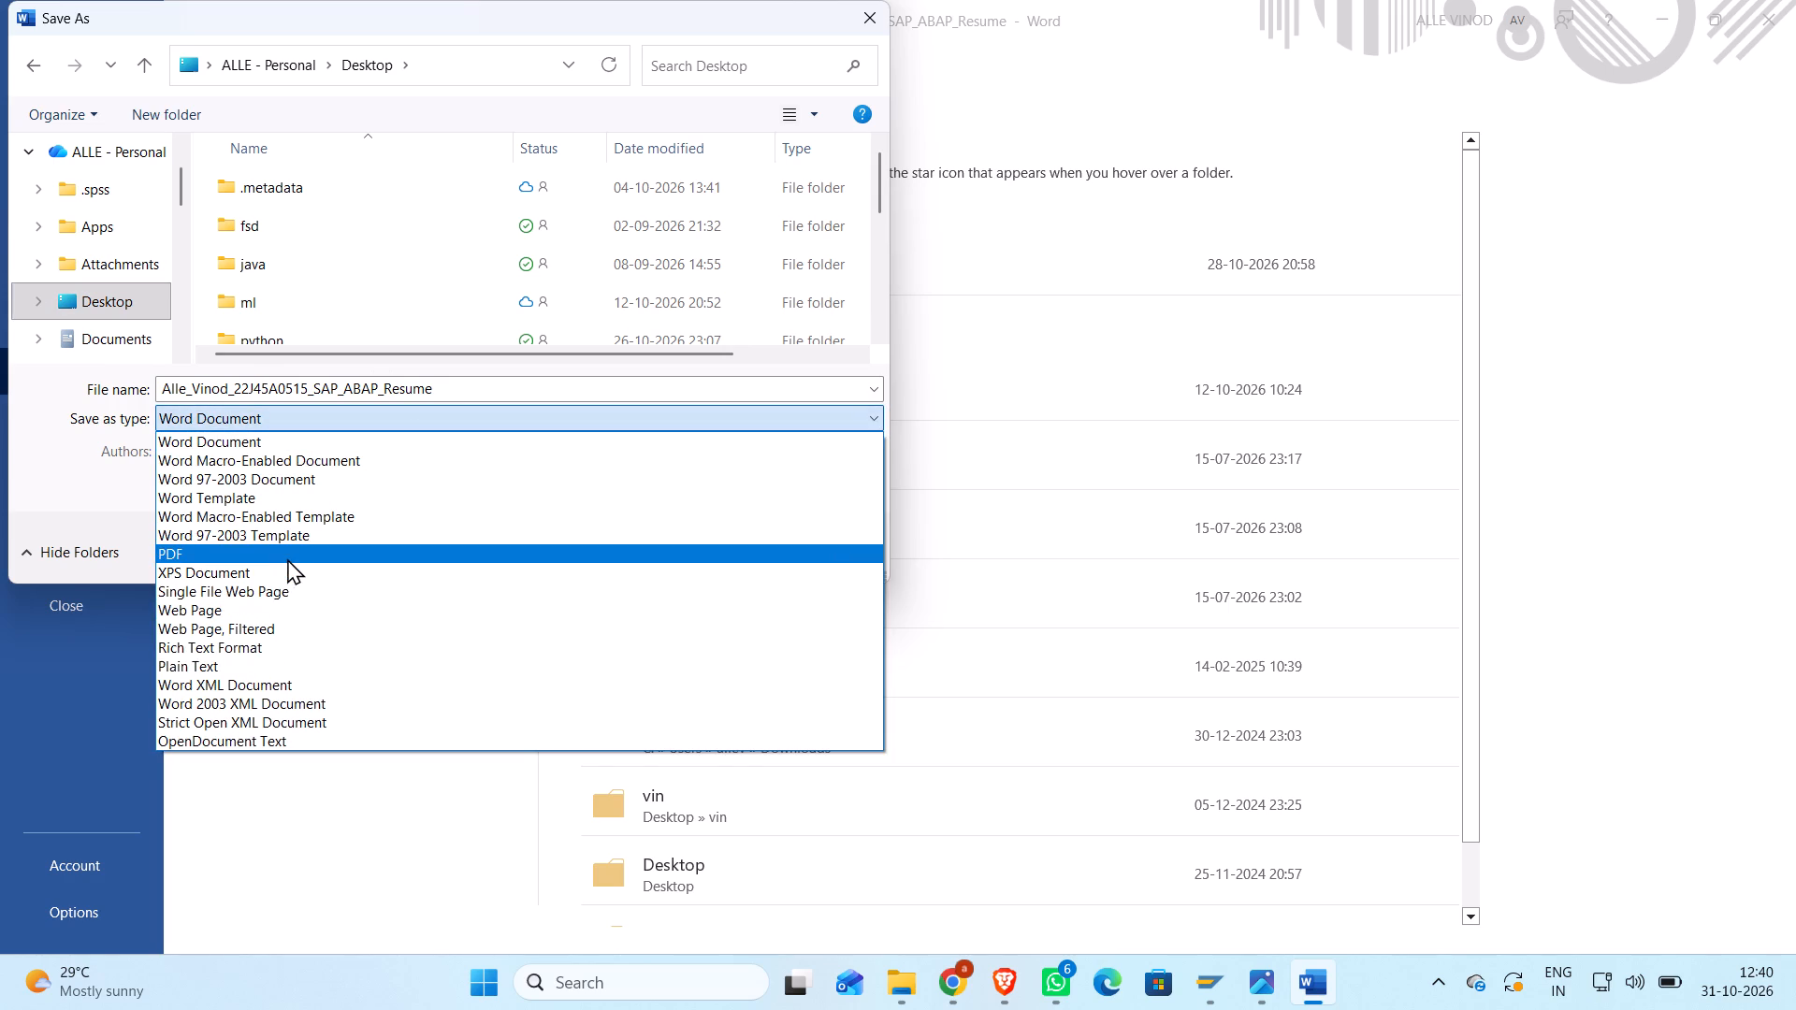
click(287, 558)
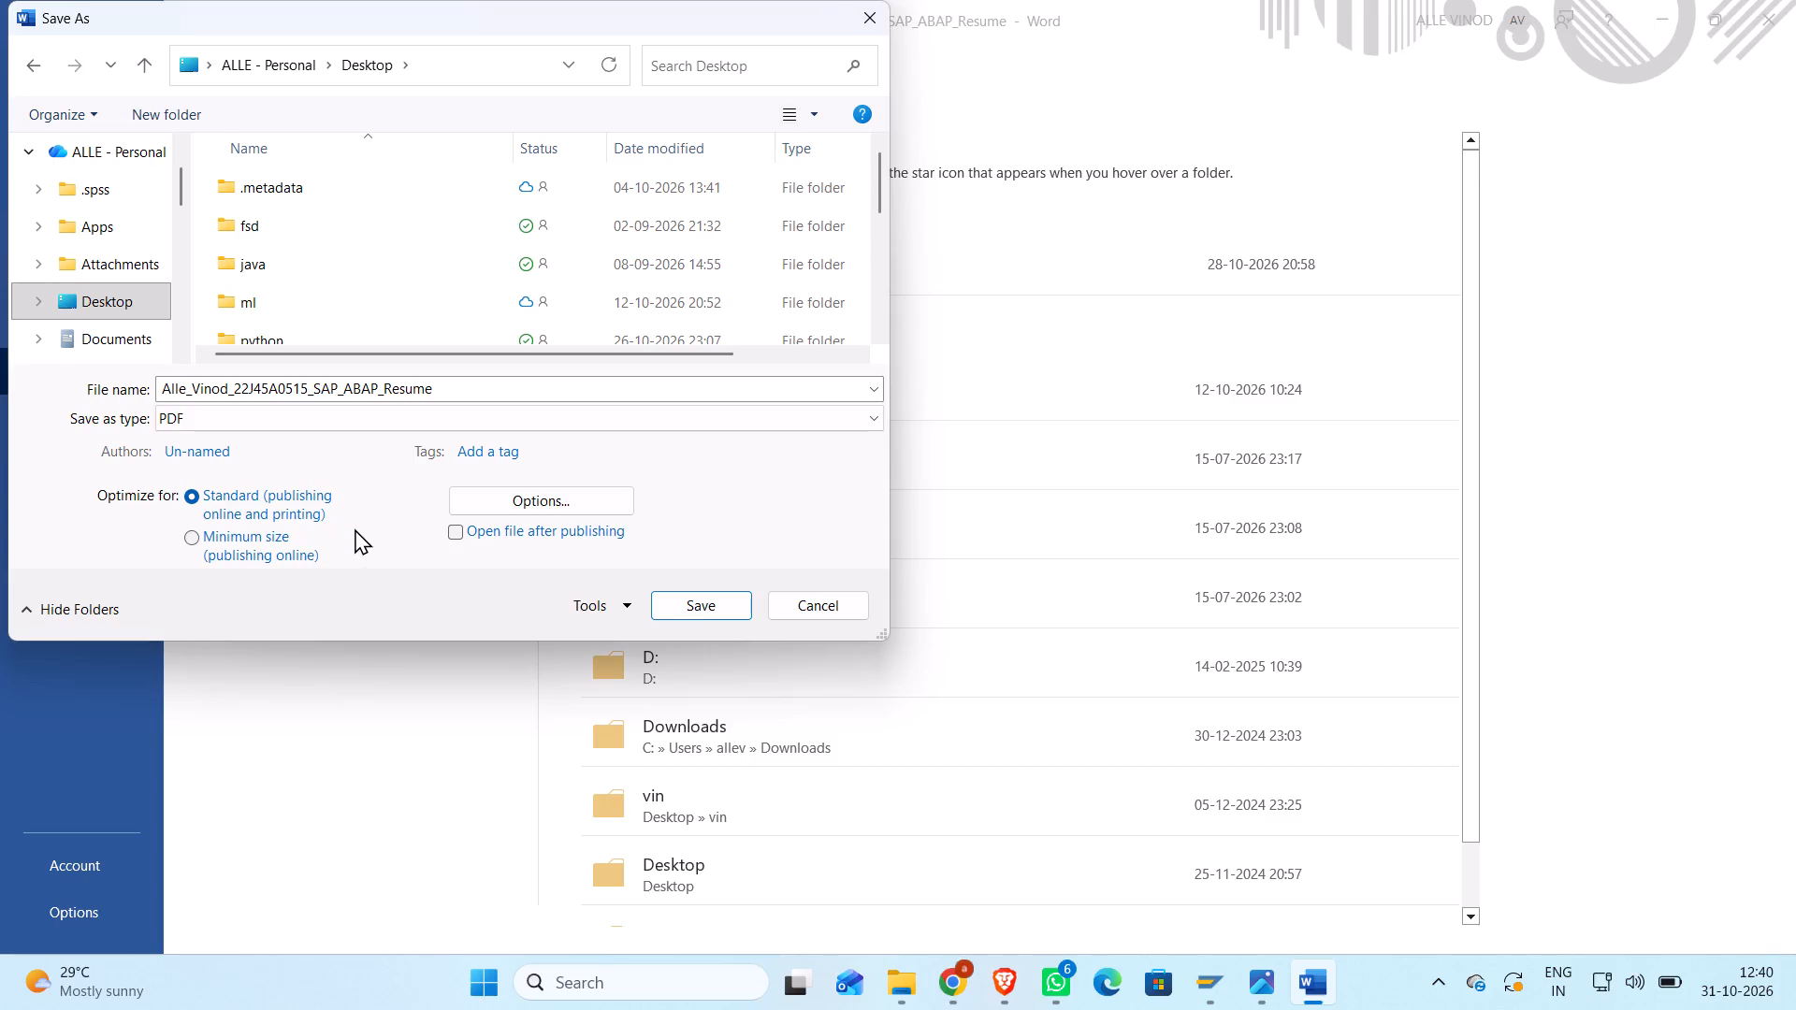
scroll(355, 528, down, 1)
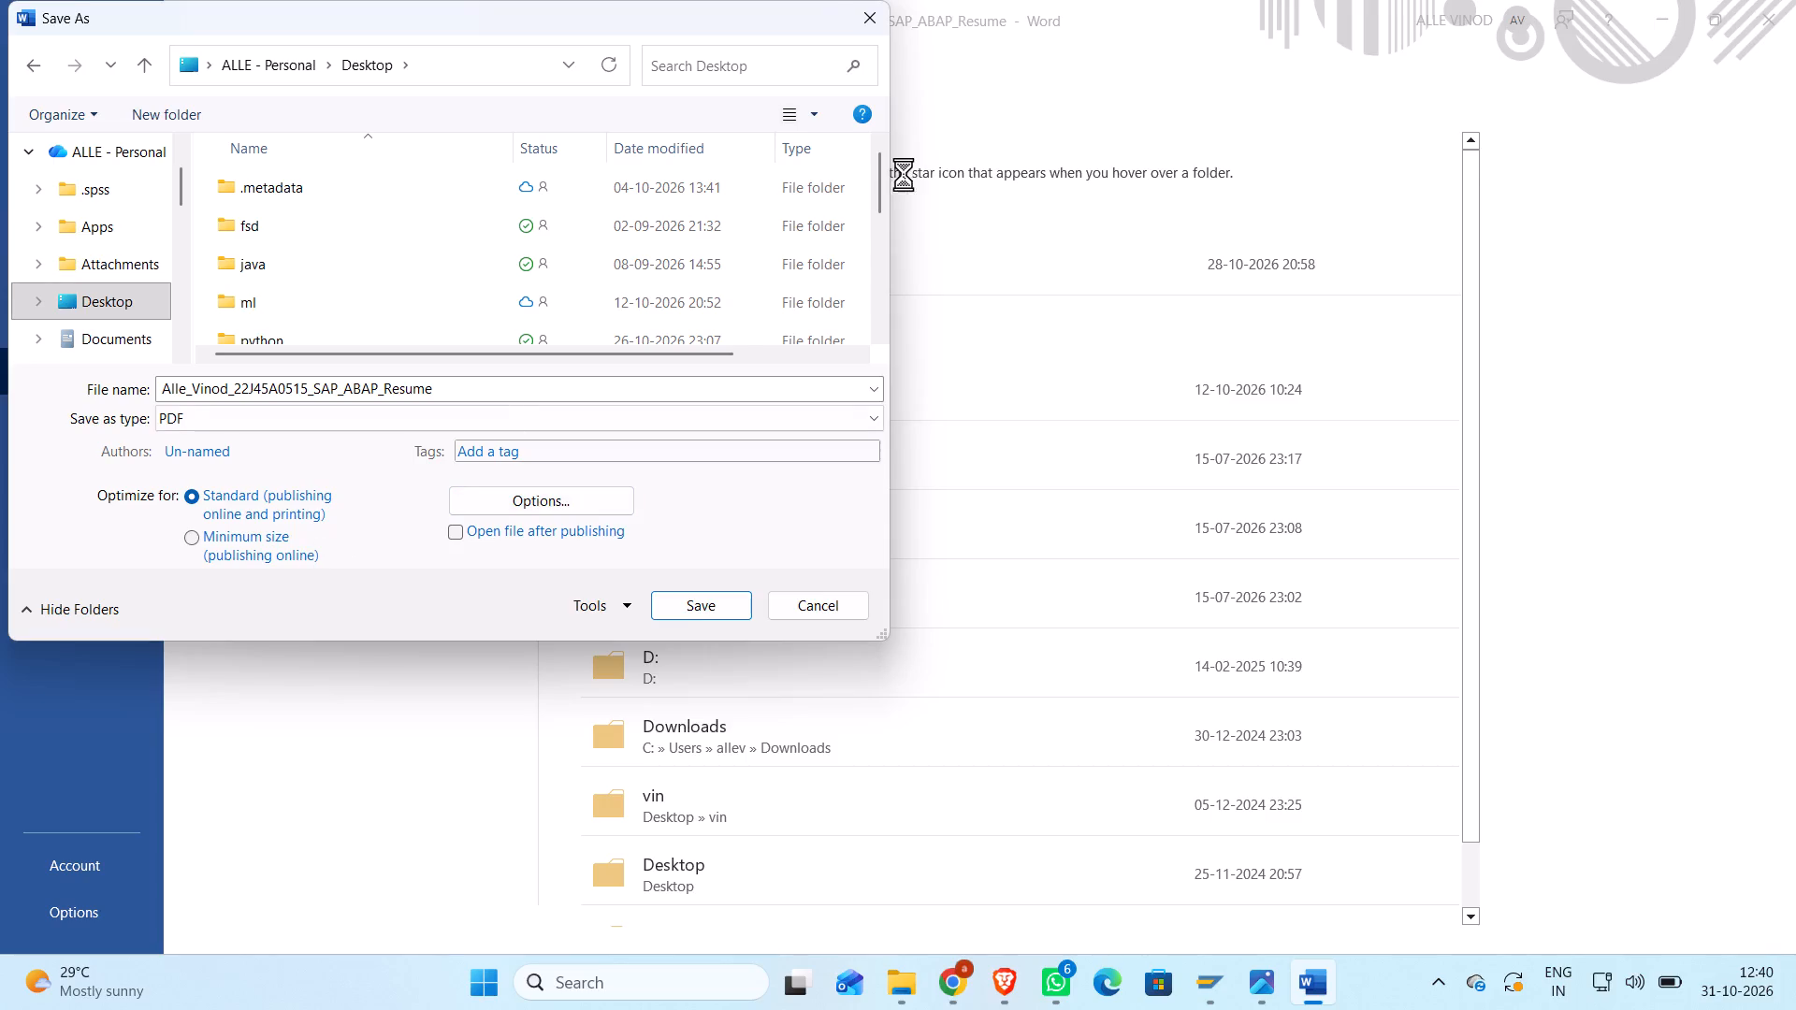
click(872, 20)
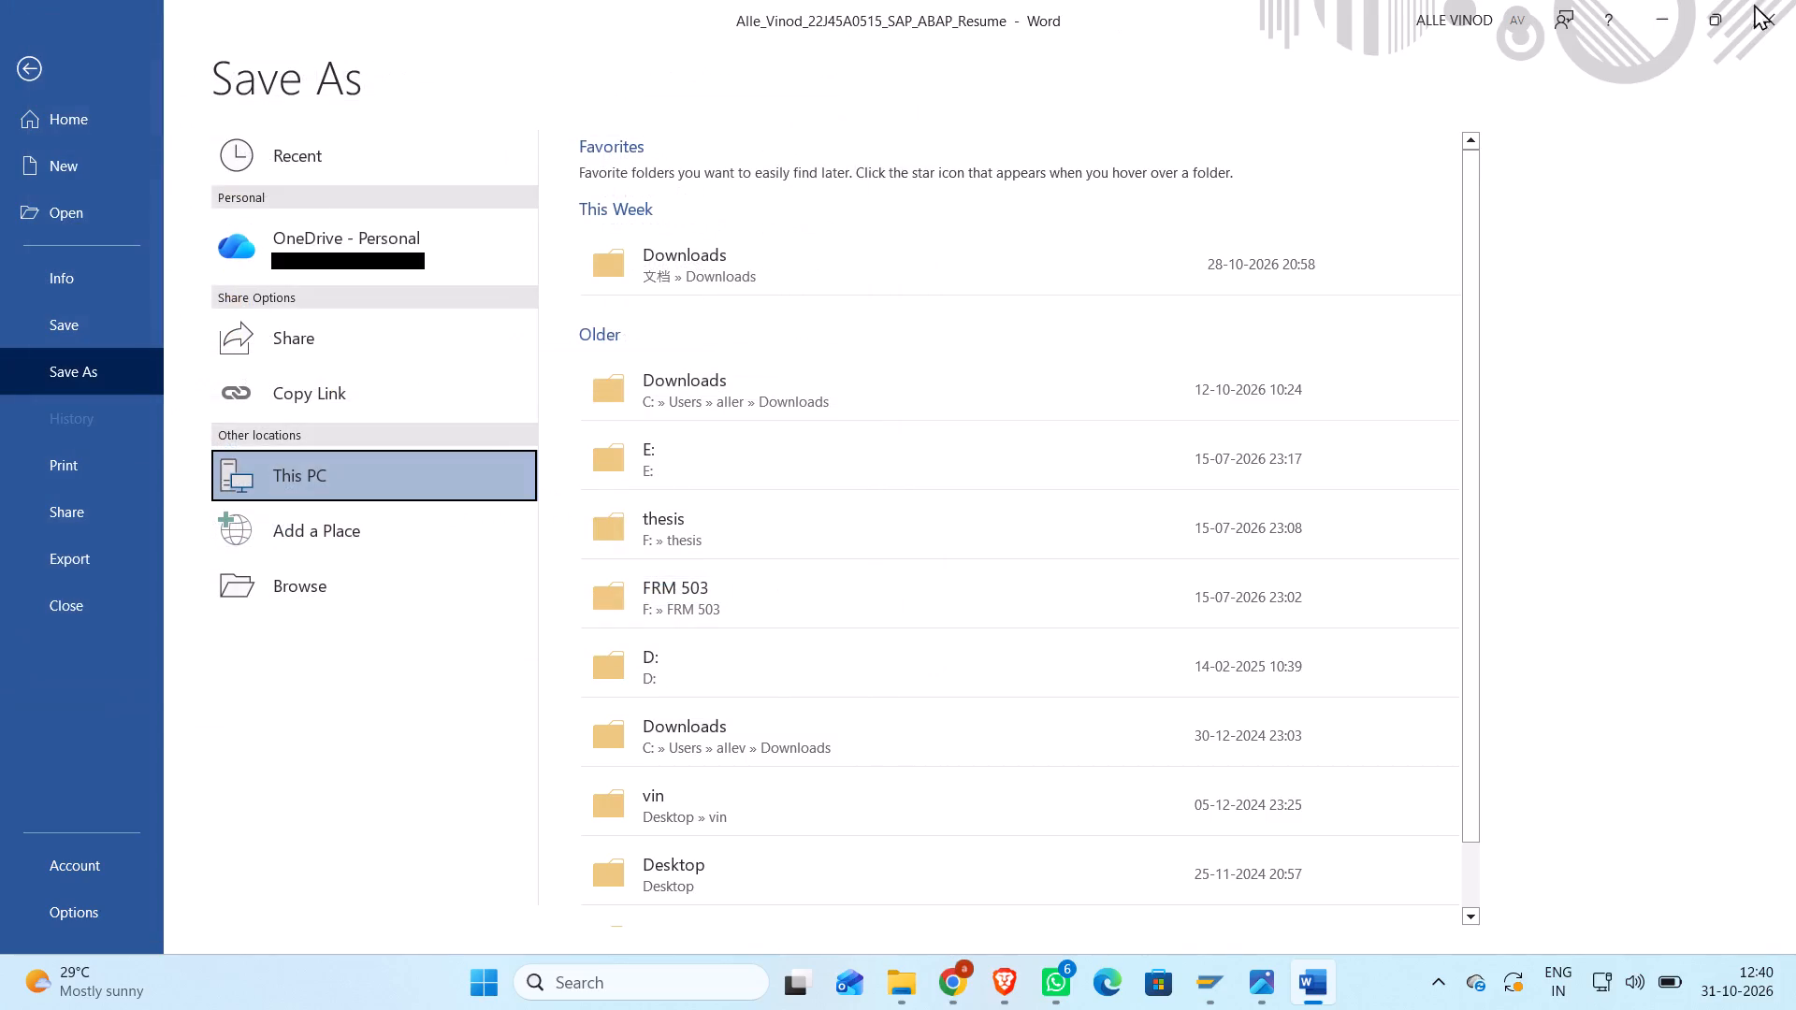
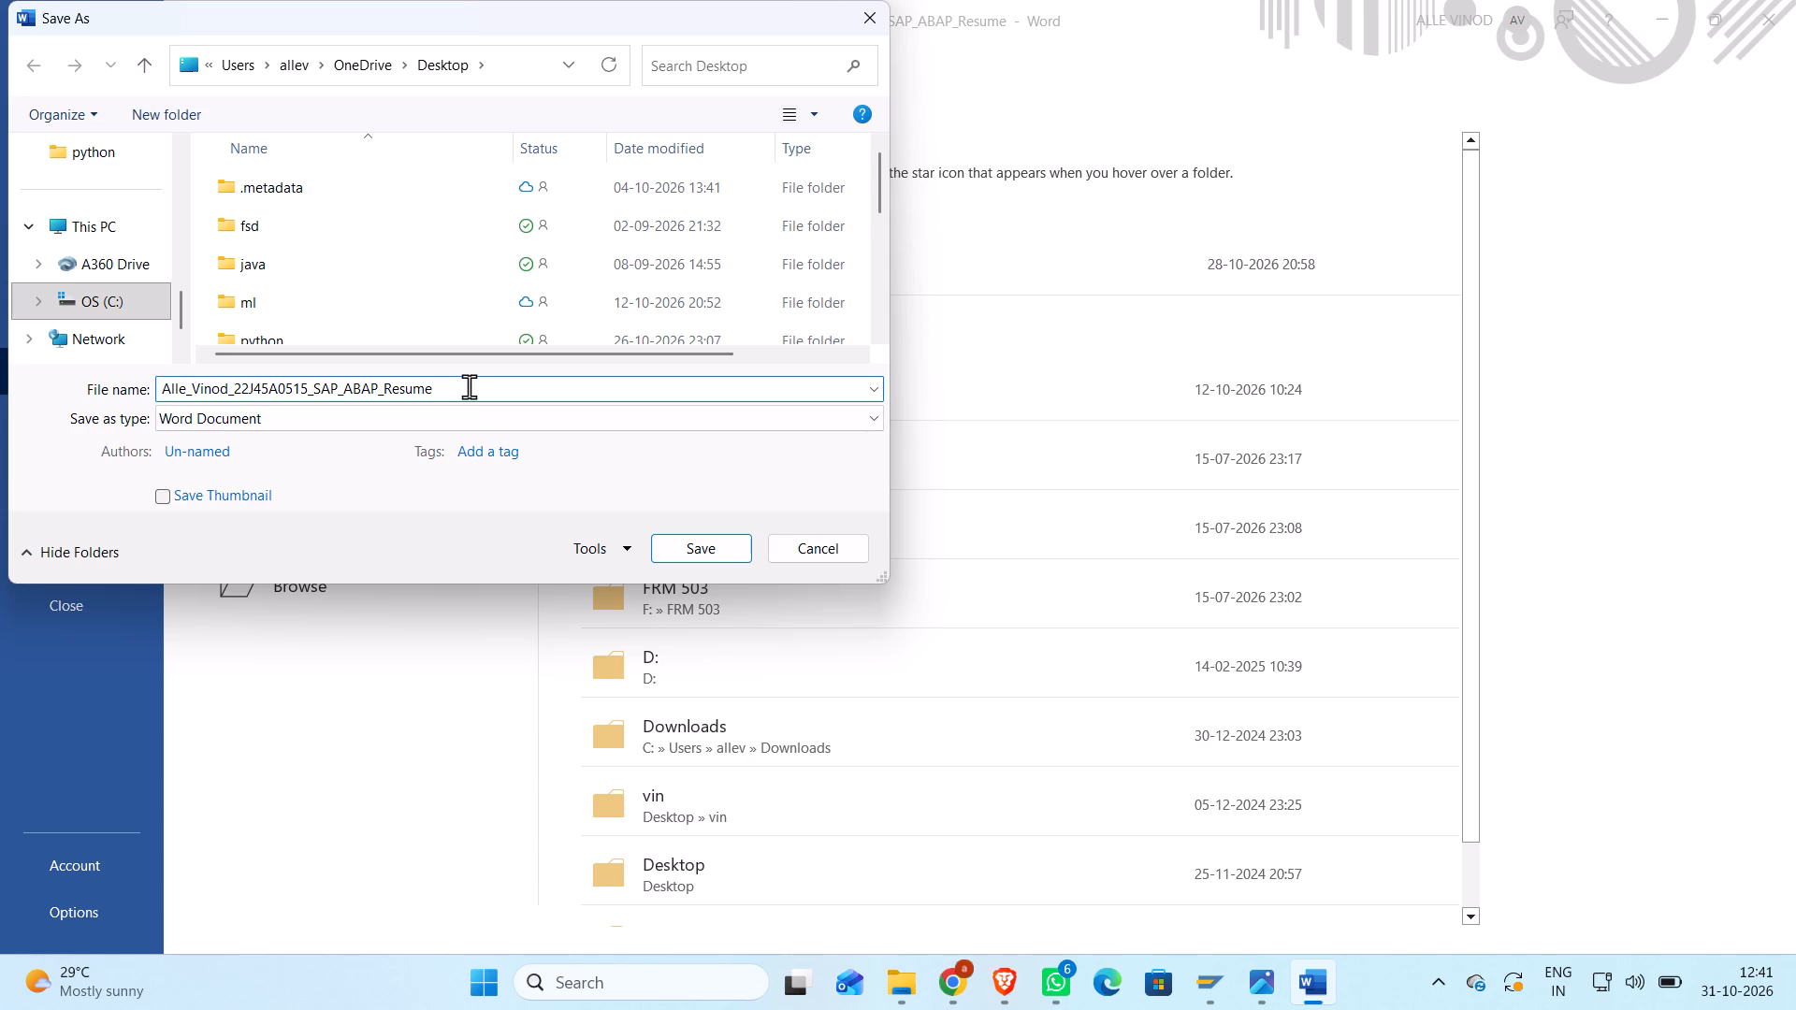
Set the resume copy's file type to PDF and open its file name for editing.
click(587, 409)
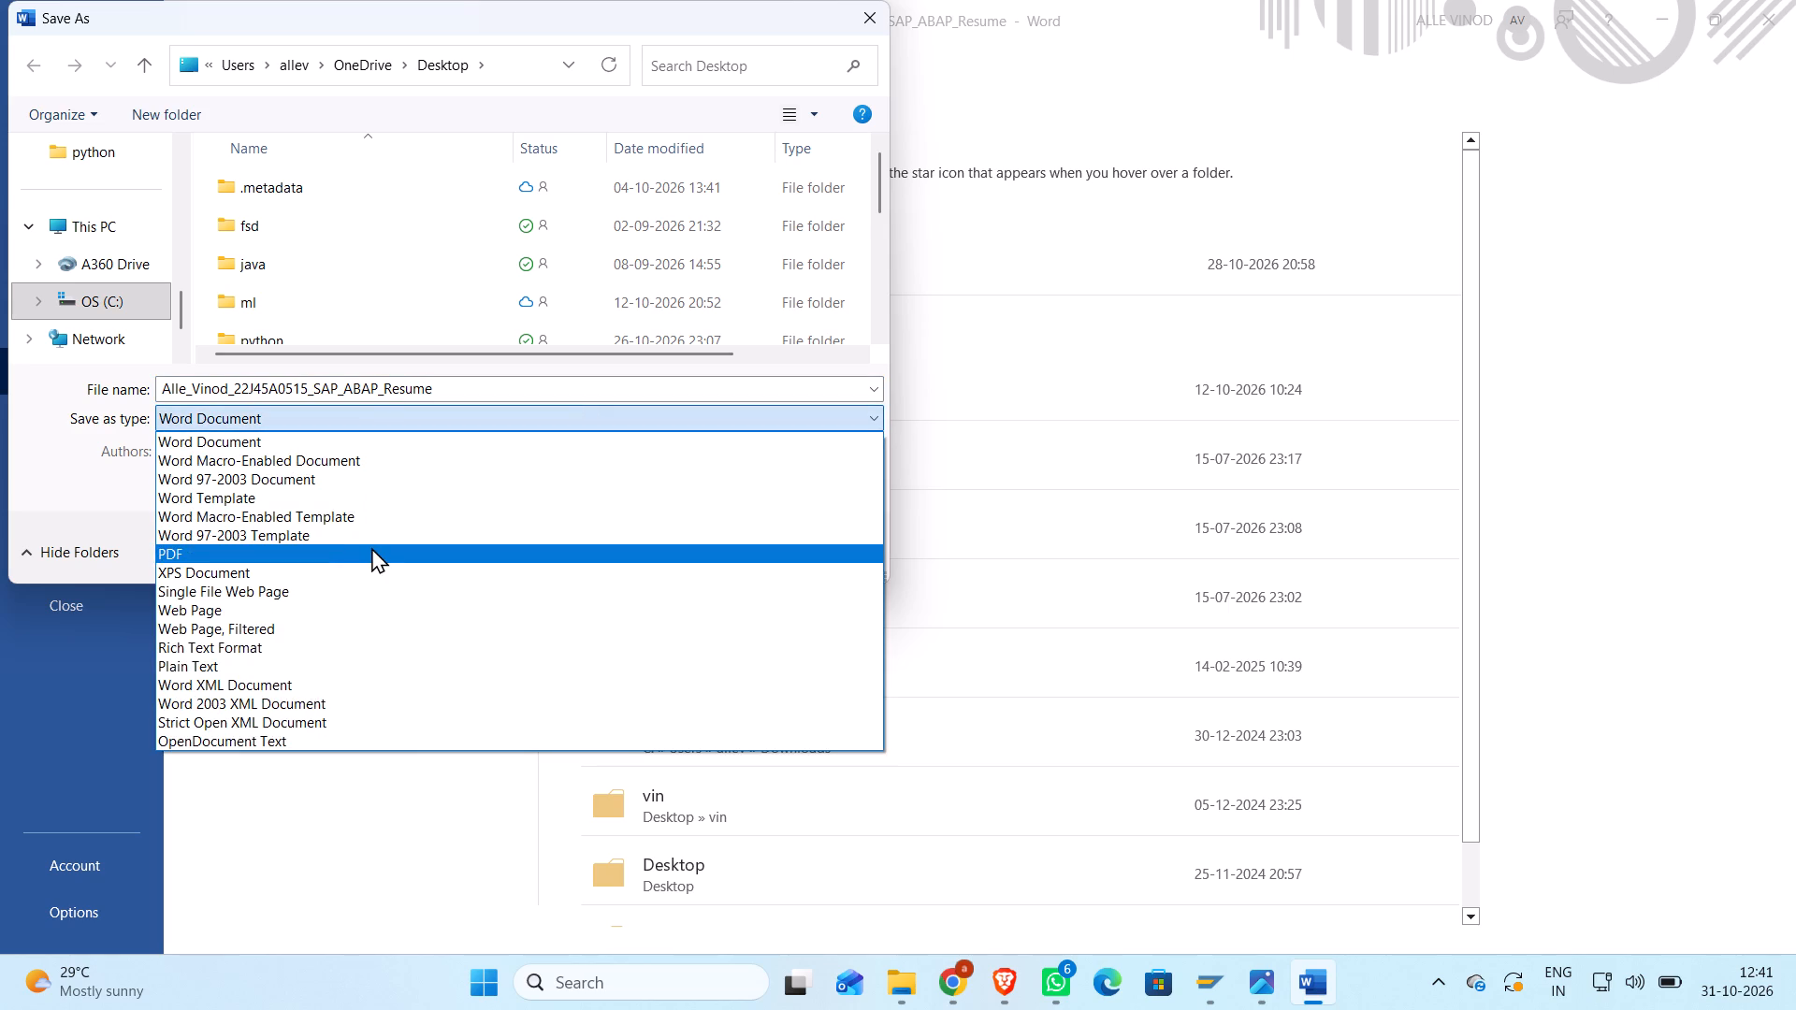
click(359, 556)
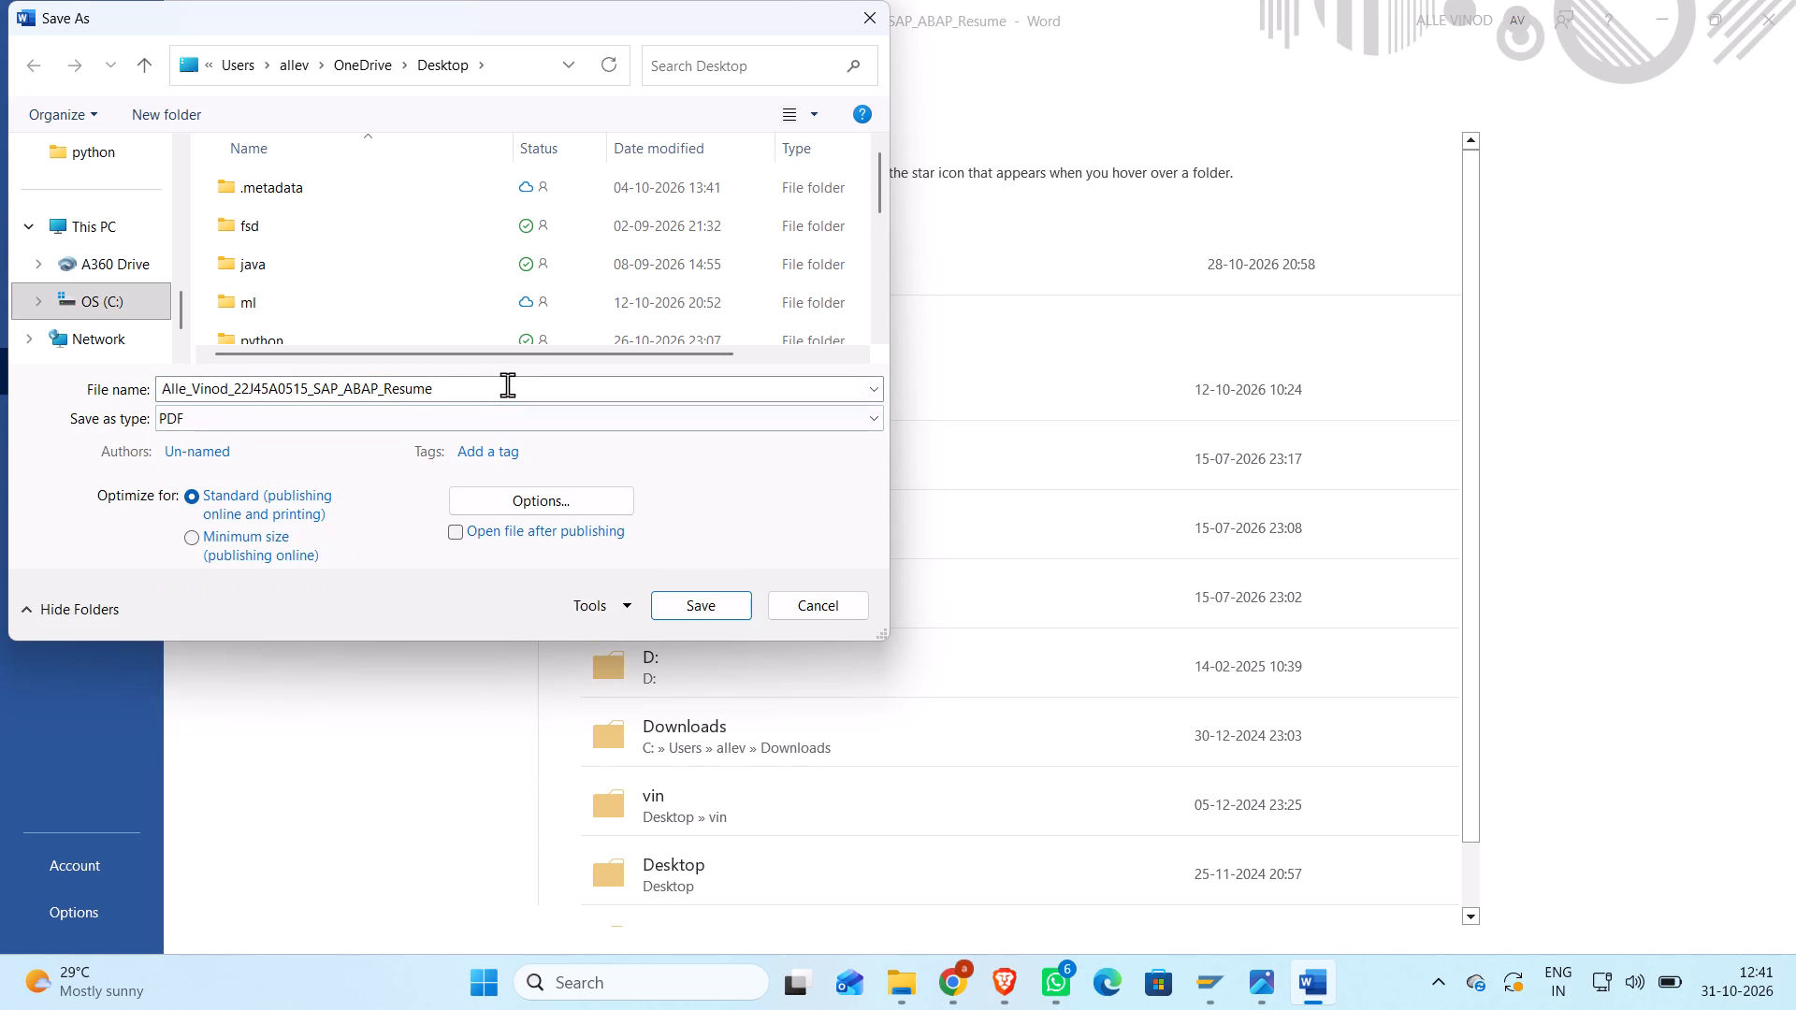
click(504, 384)
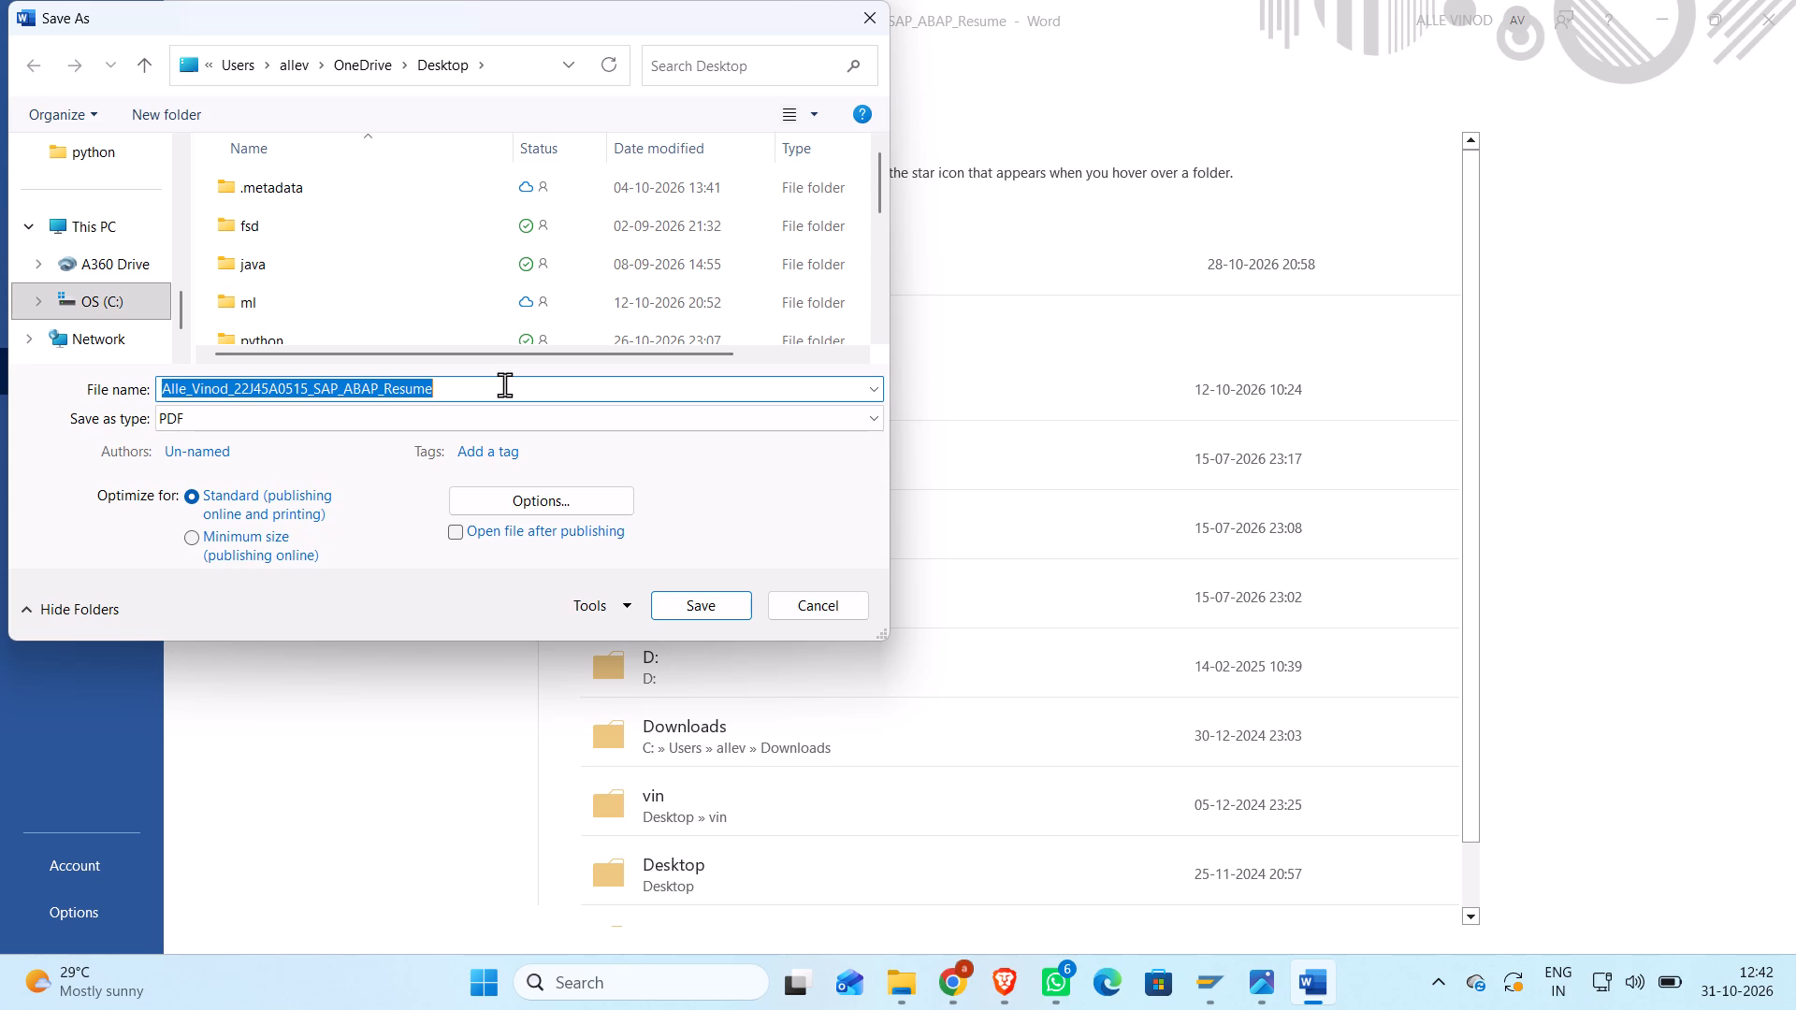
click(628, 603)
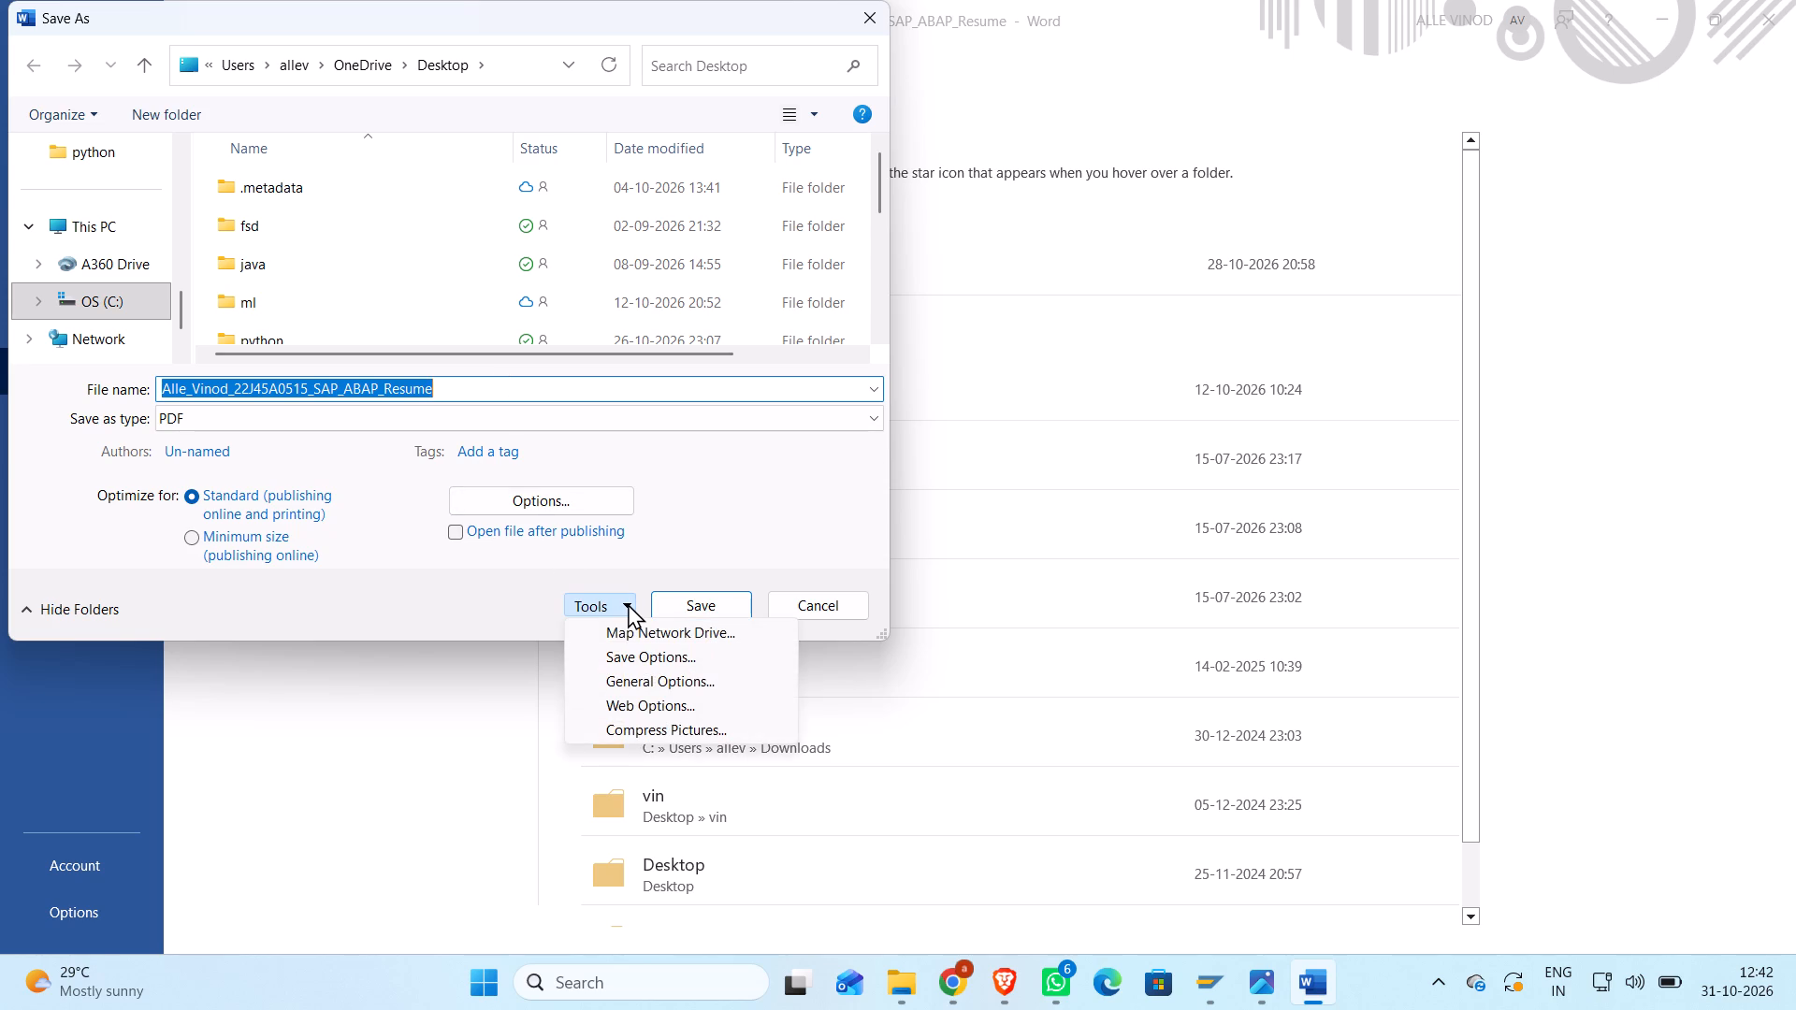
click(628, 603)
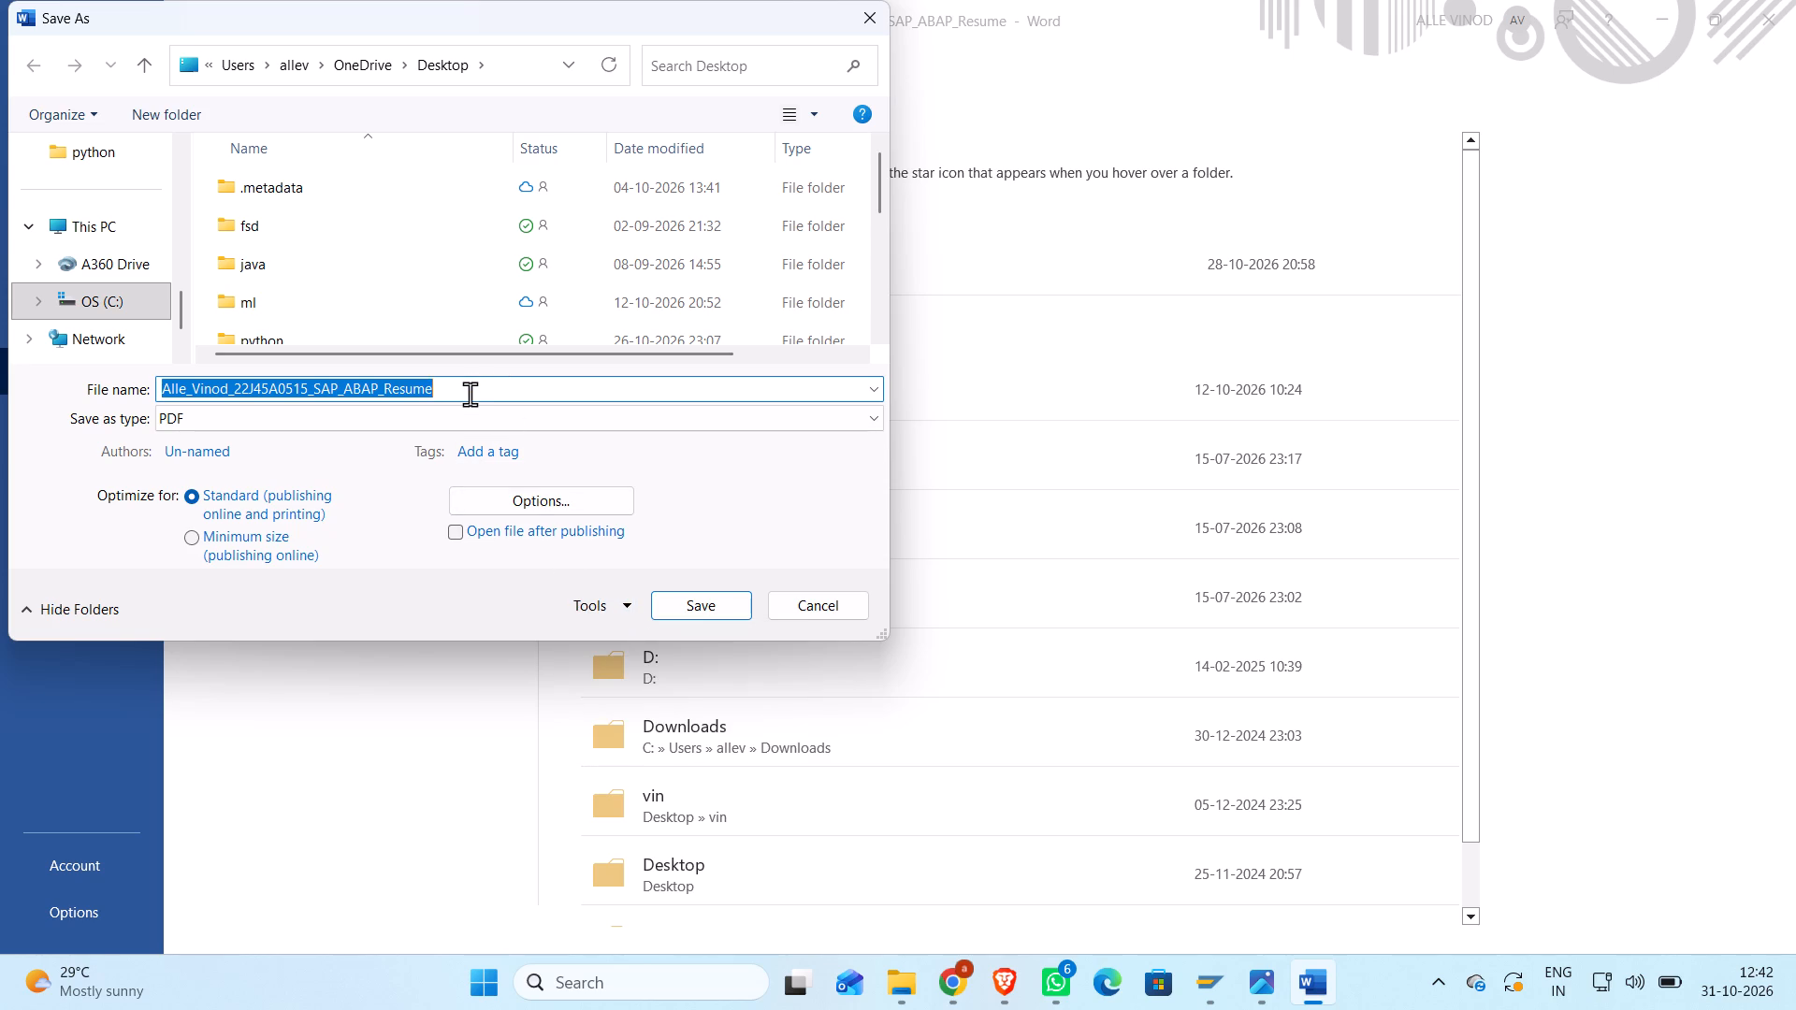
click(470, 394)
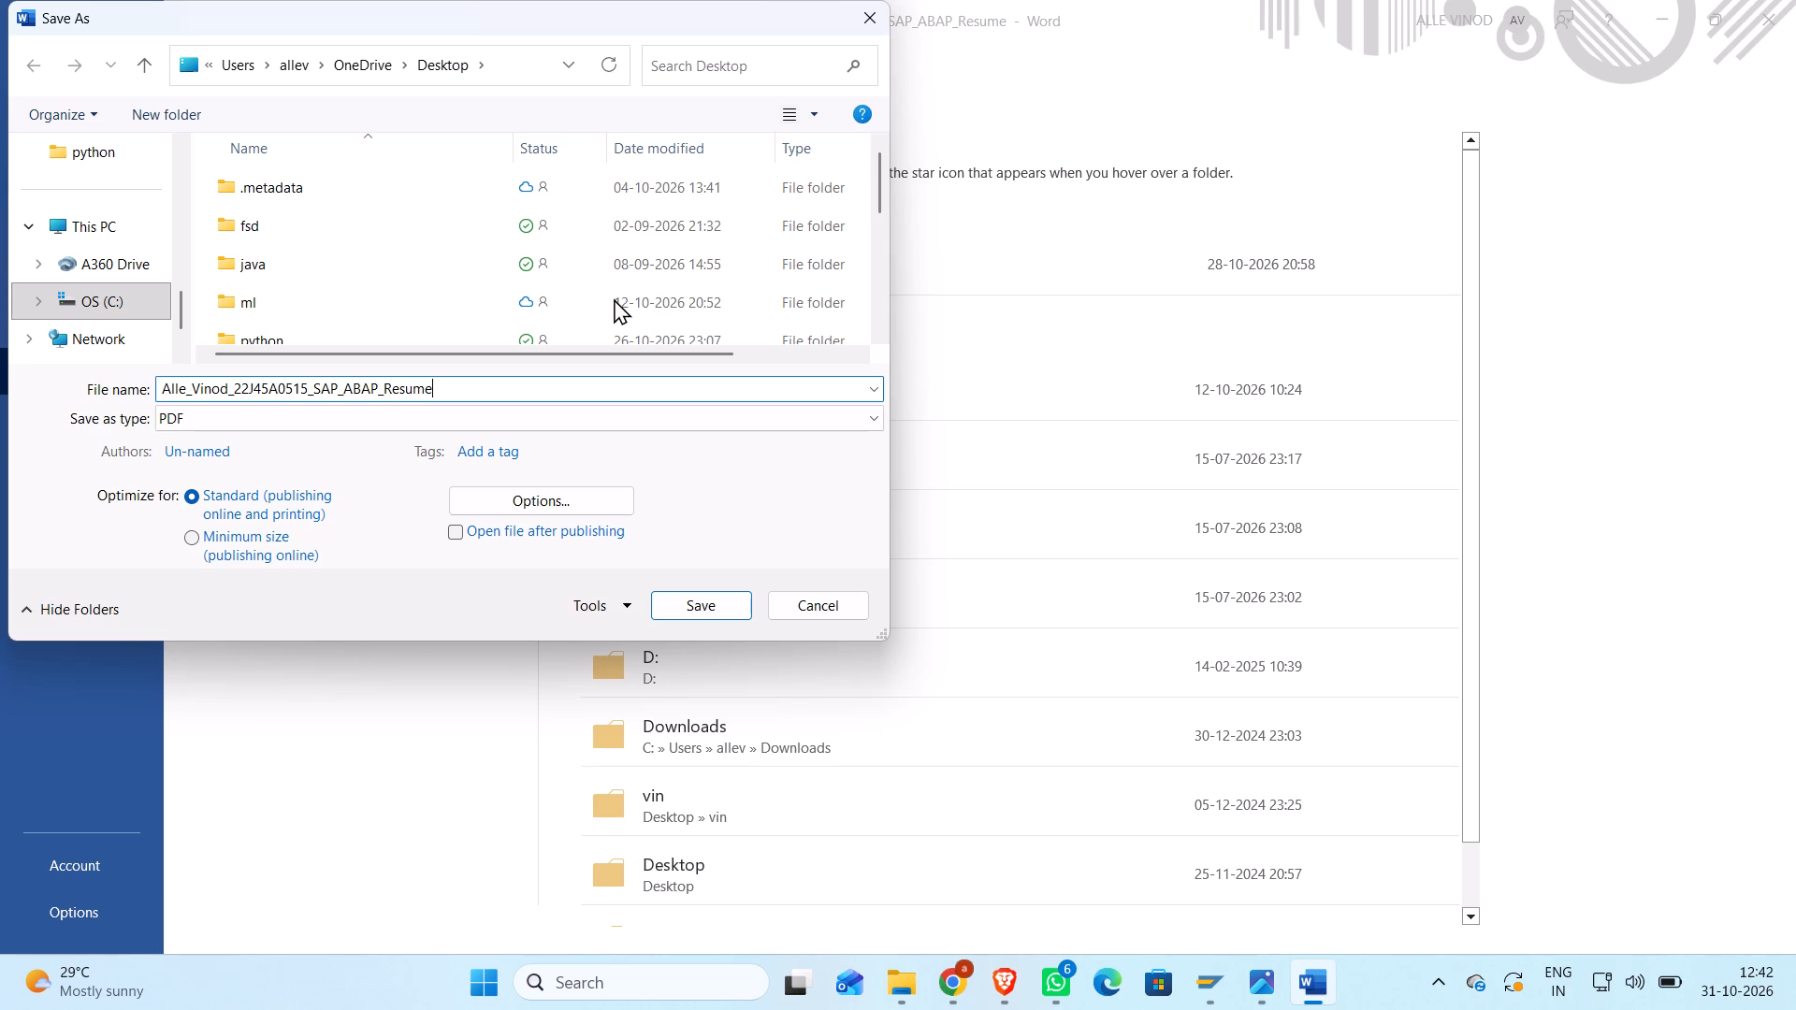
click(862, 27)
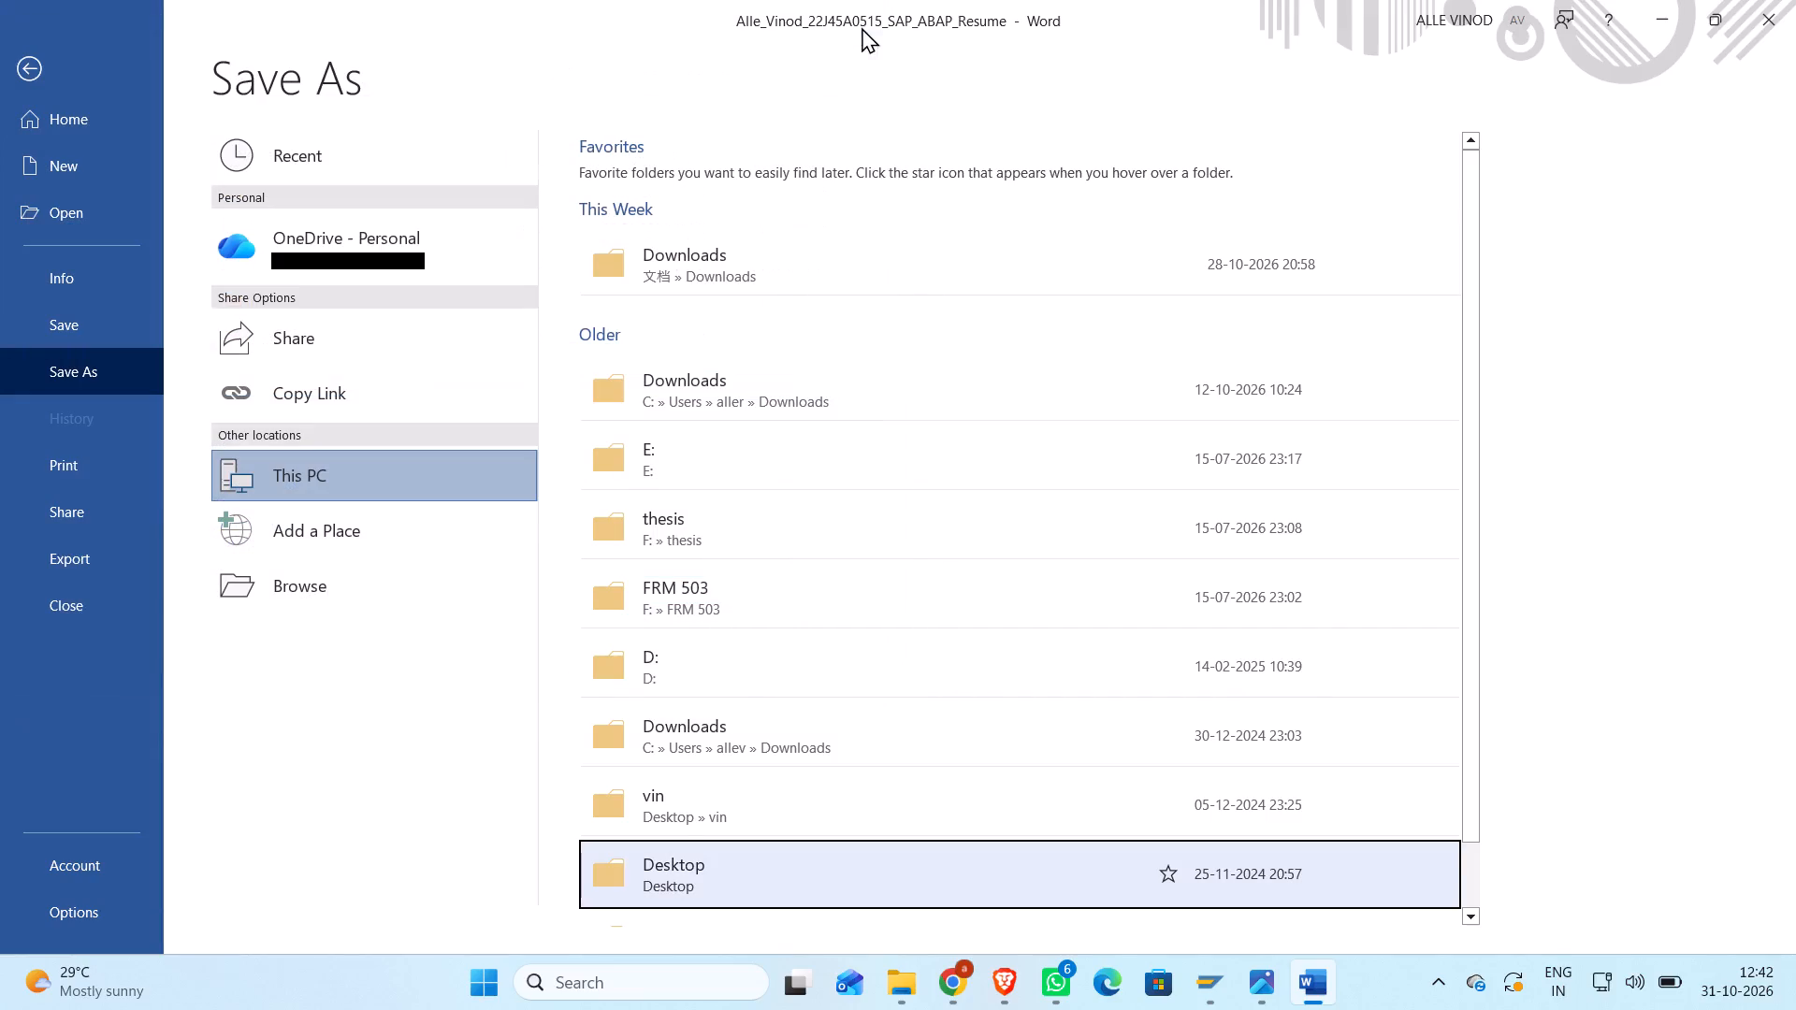
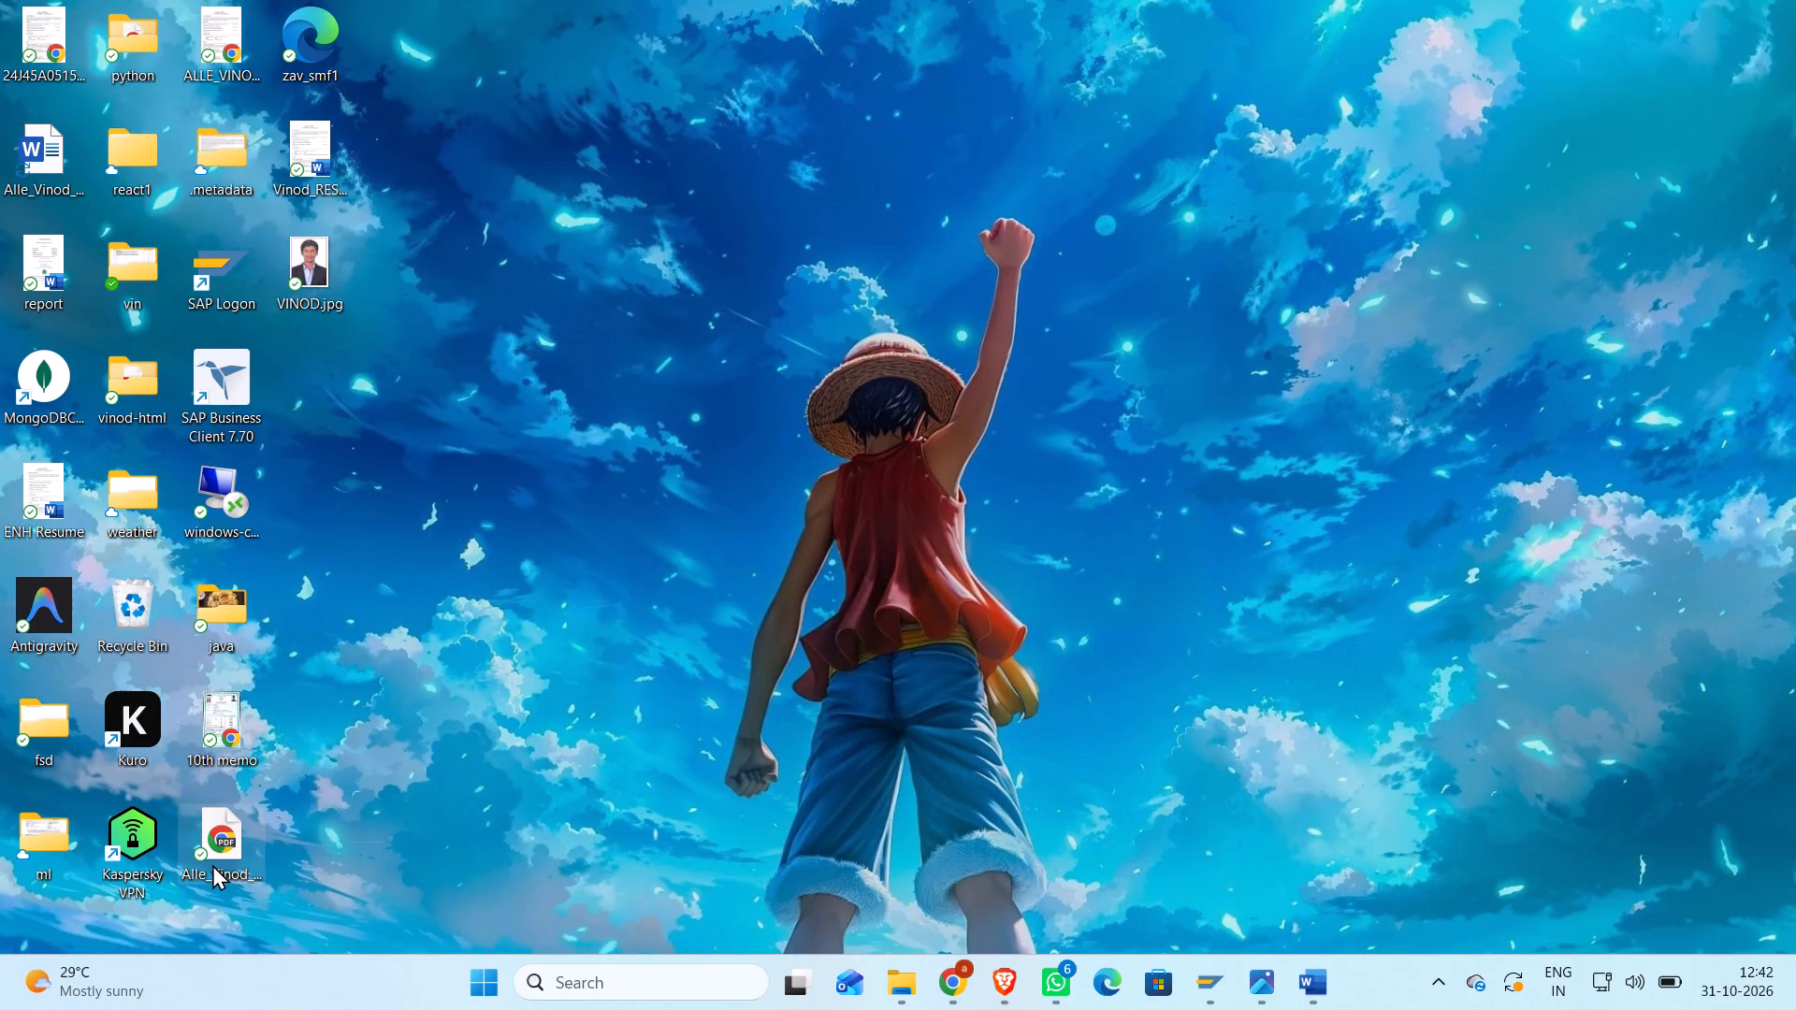
Open the SAP_ABAP_Resume1 PDF copy from the desktop and check its content and layout across both pages.
double_click(220, 833)
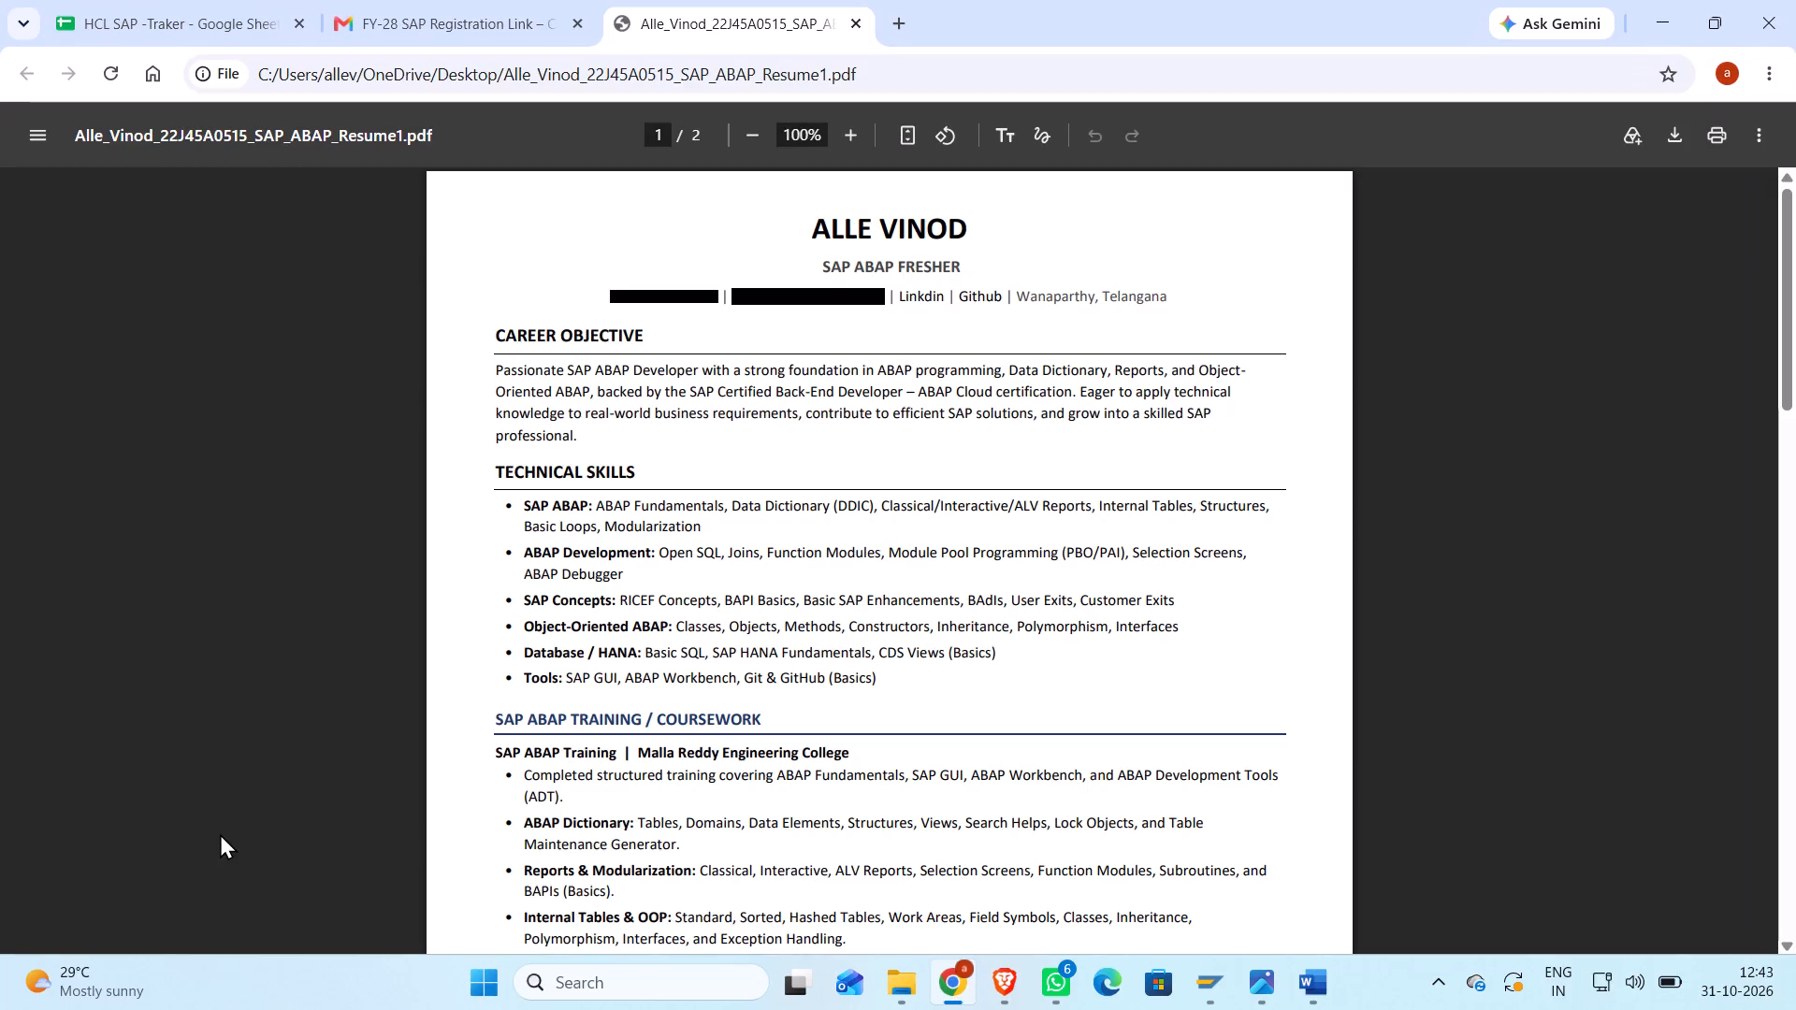
scroll(510, 840, down, 11)
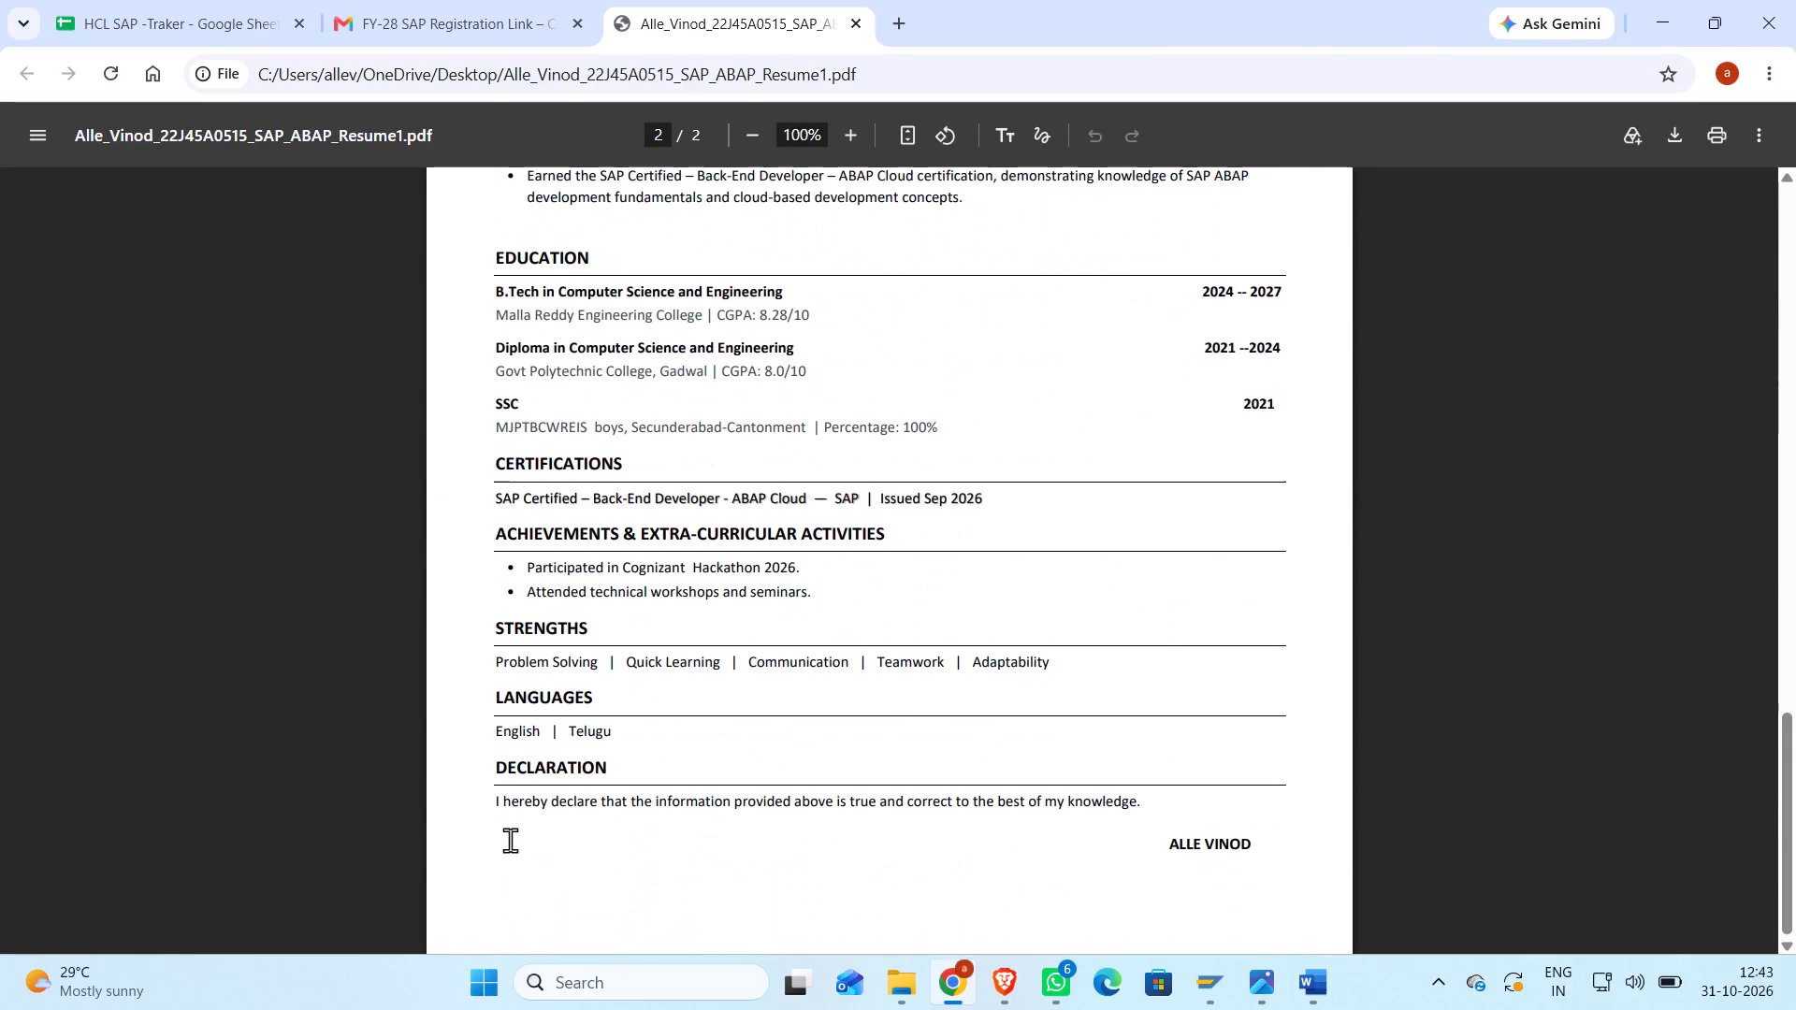